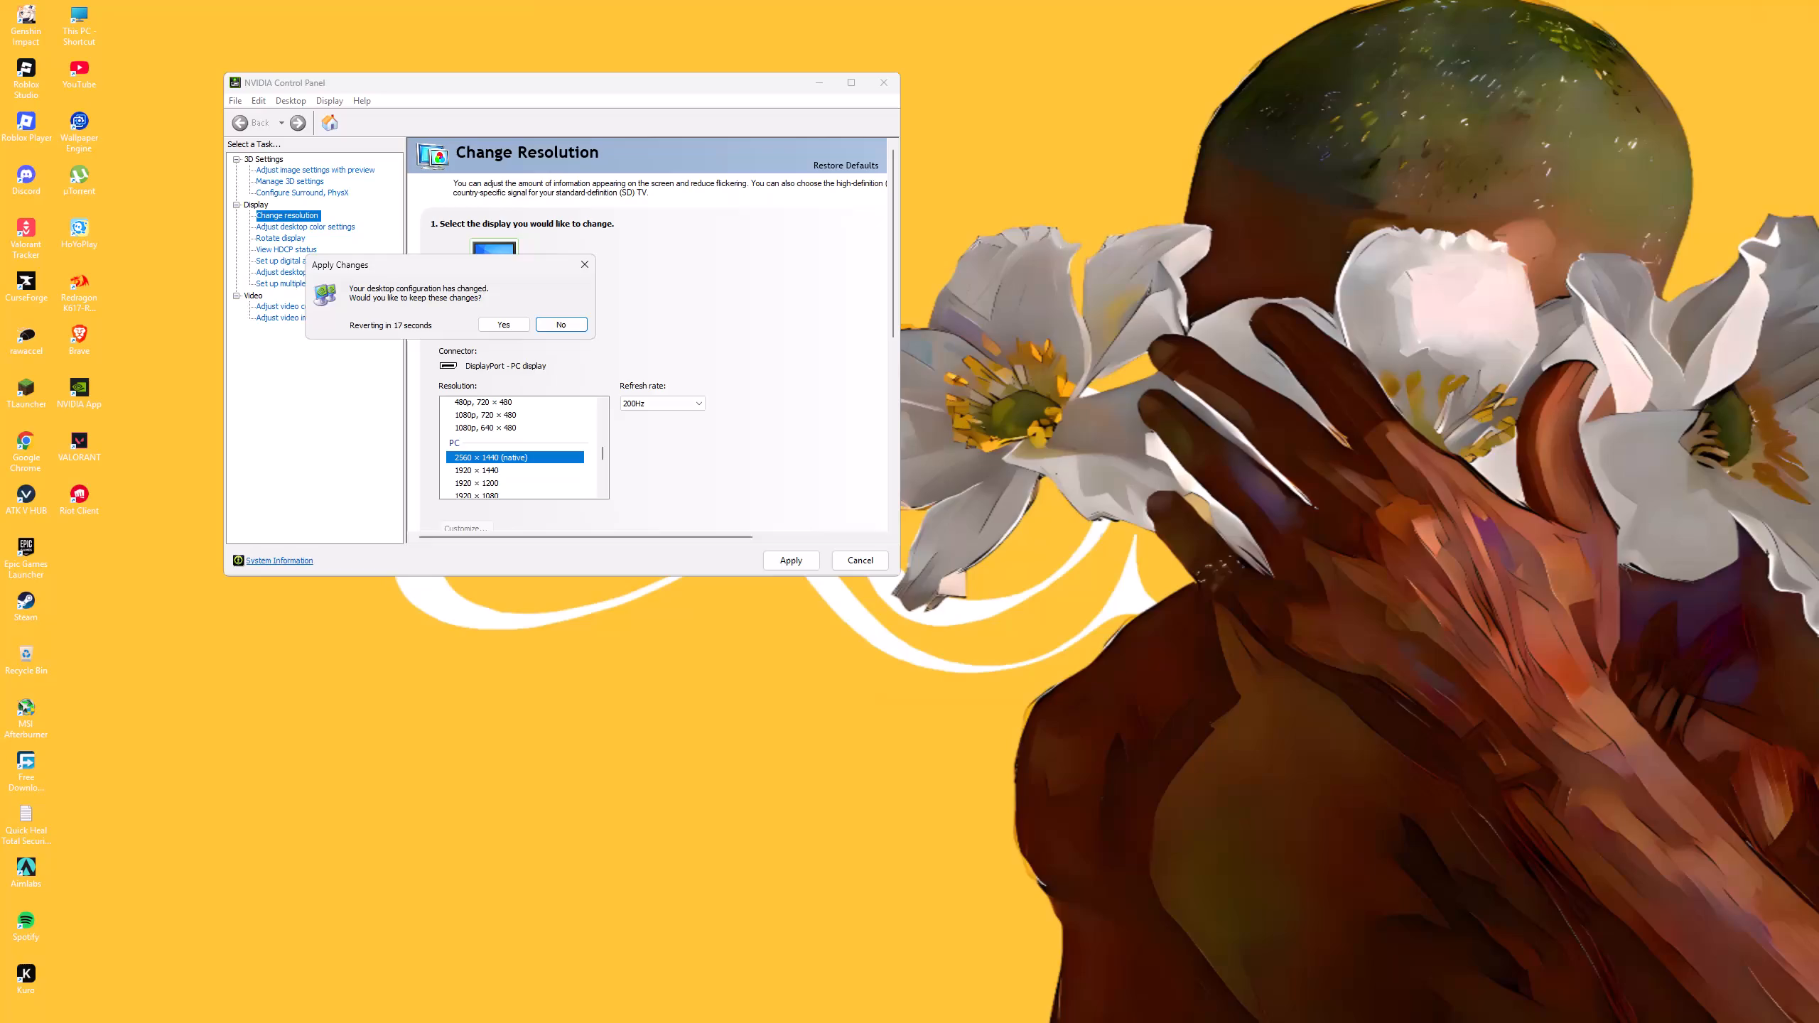
Keep the changed desktop configuration at the native 2560 × 1440 resolution and close the NVIDIA Control Panel.
click(500, 325)
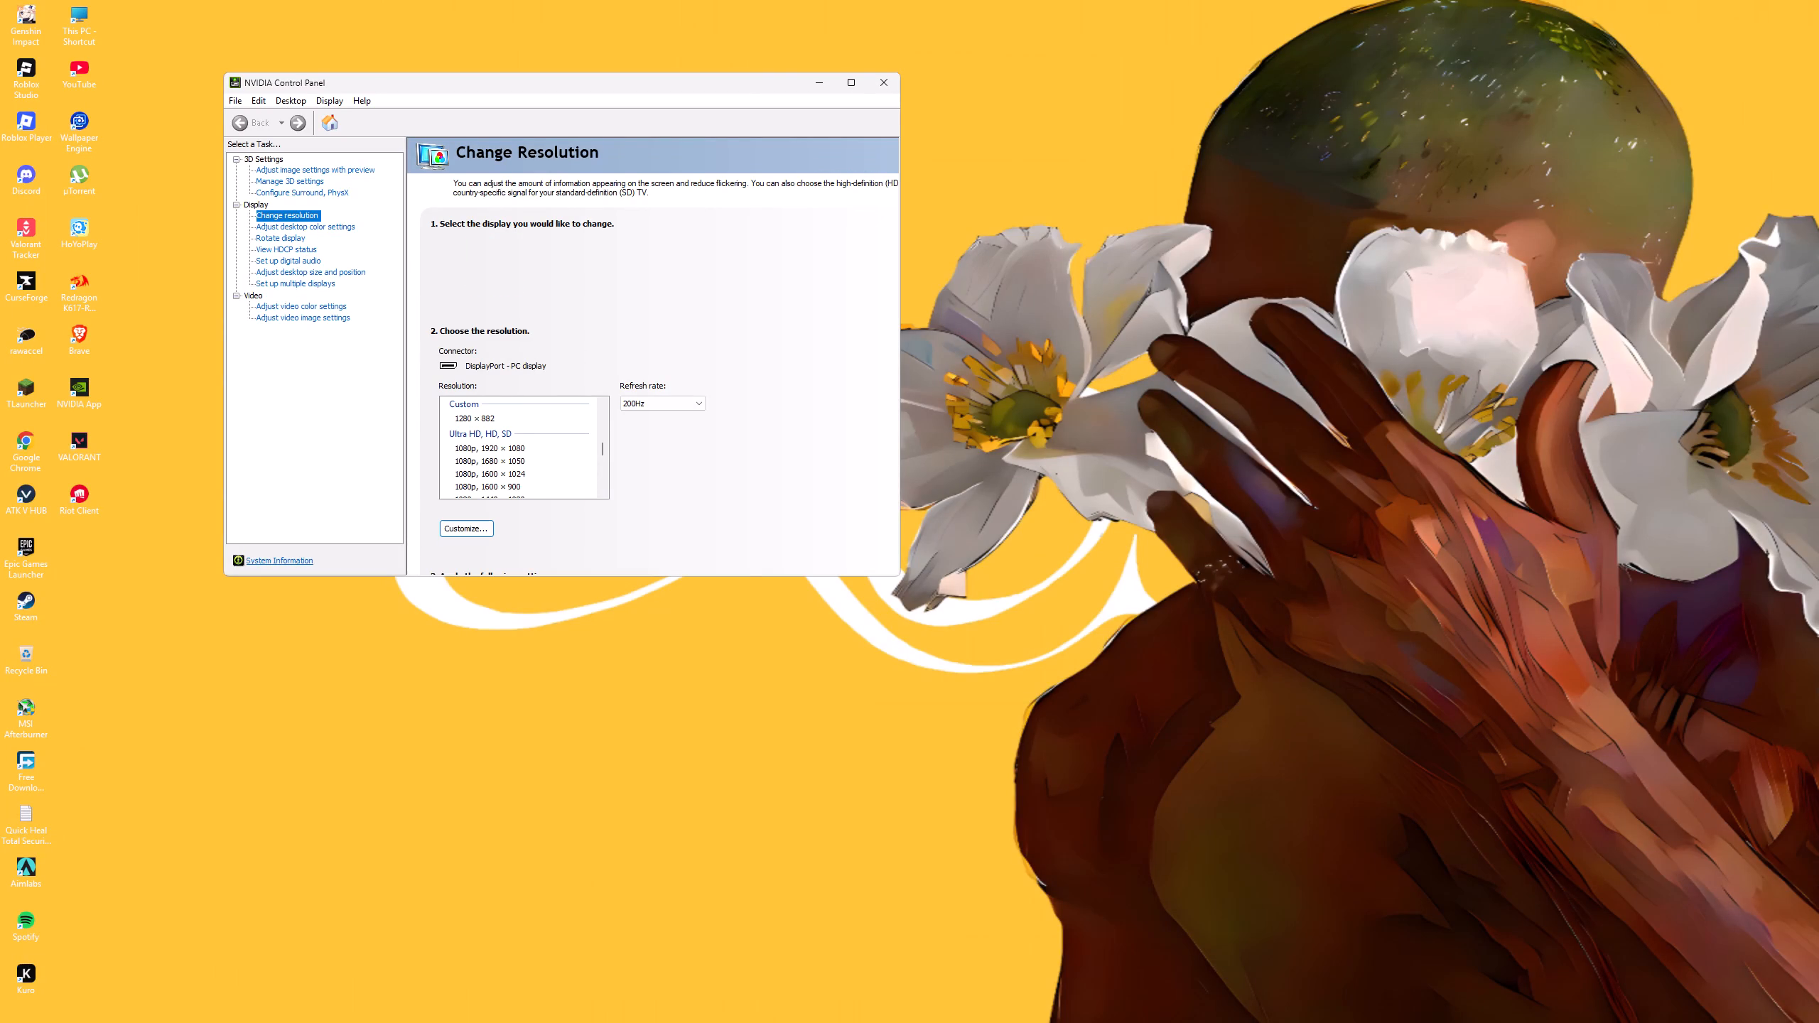
click(879, 77)
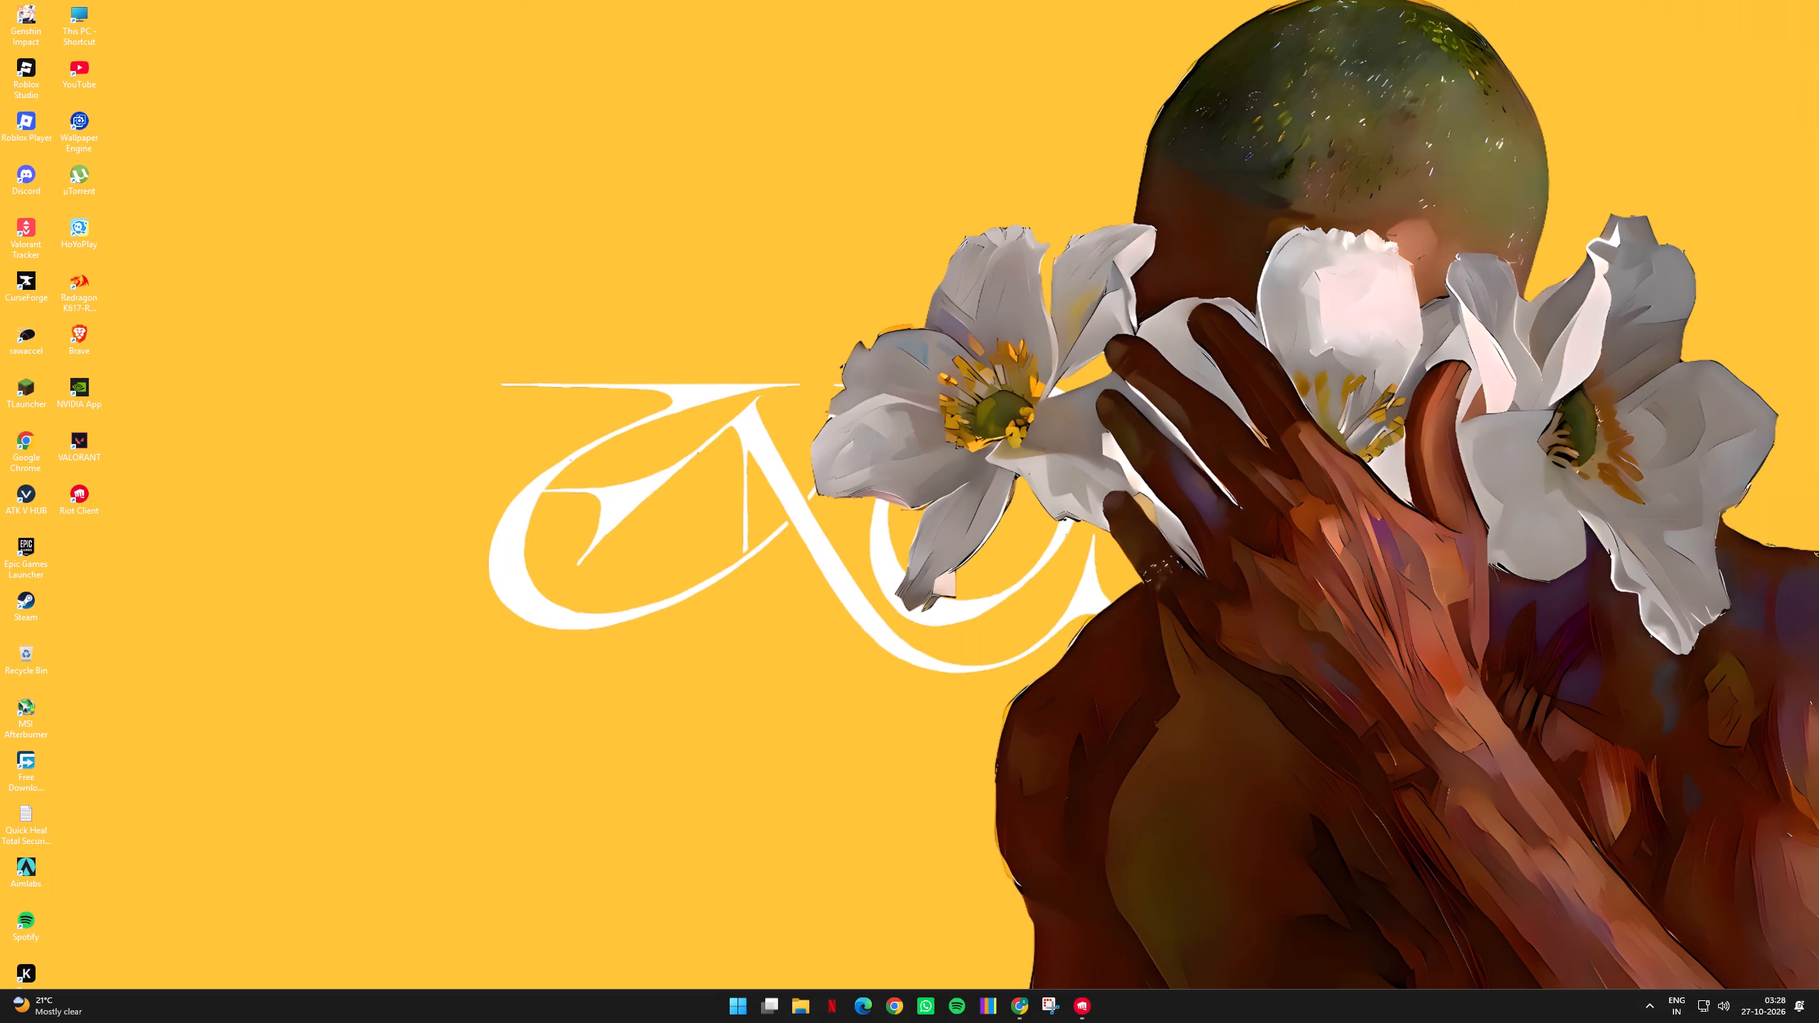
Show the hidden system tray icons.
click(1651, 1010)
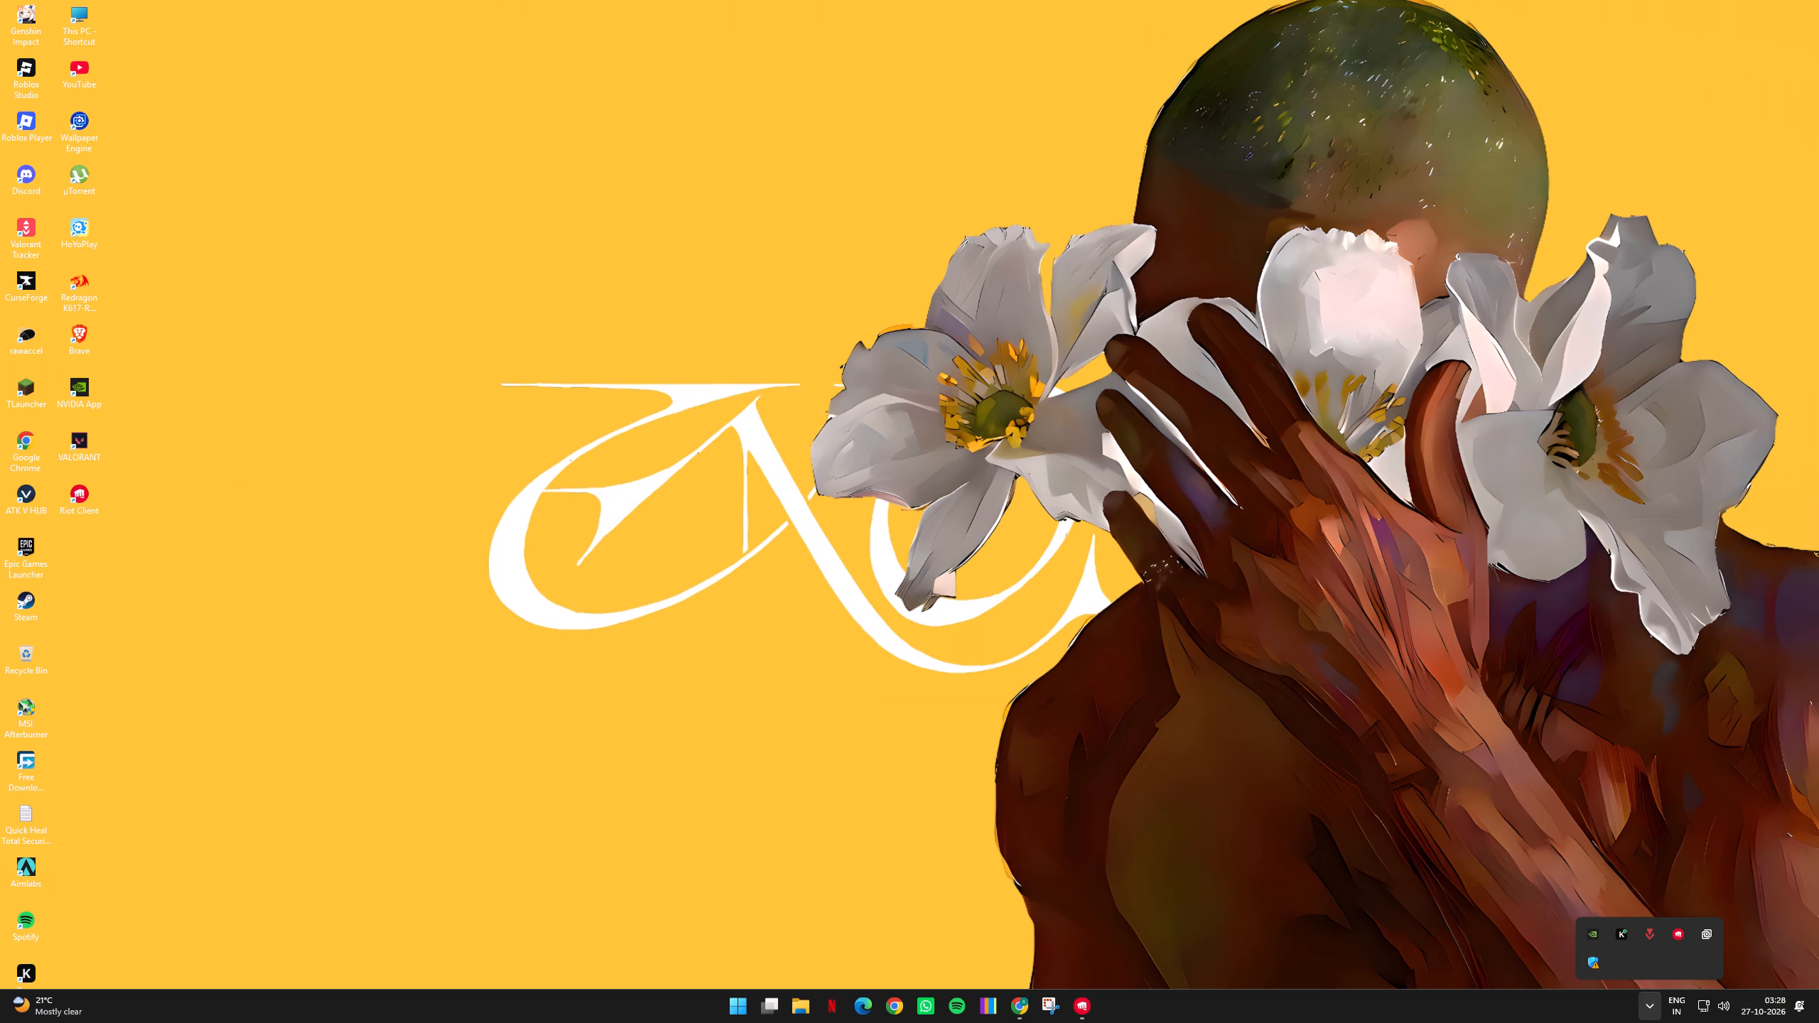
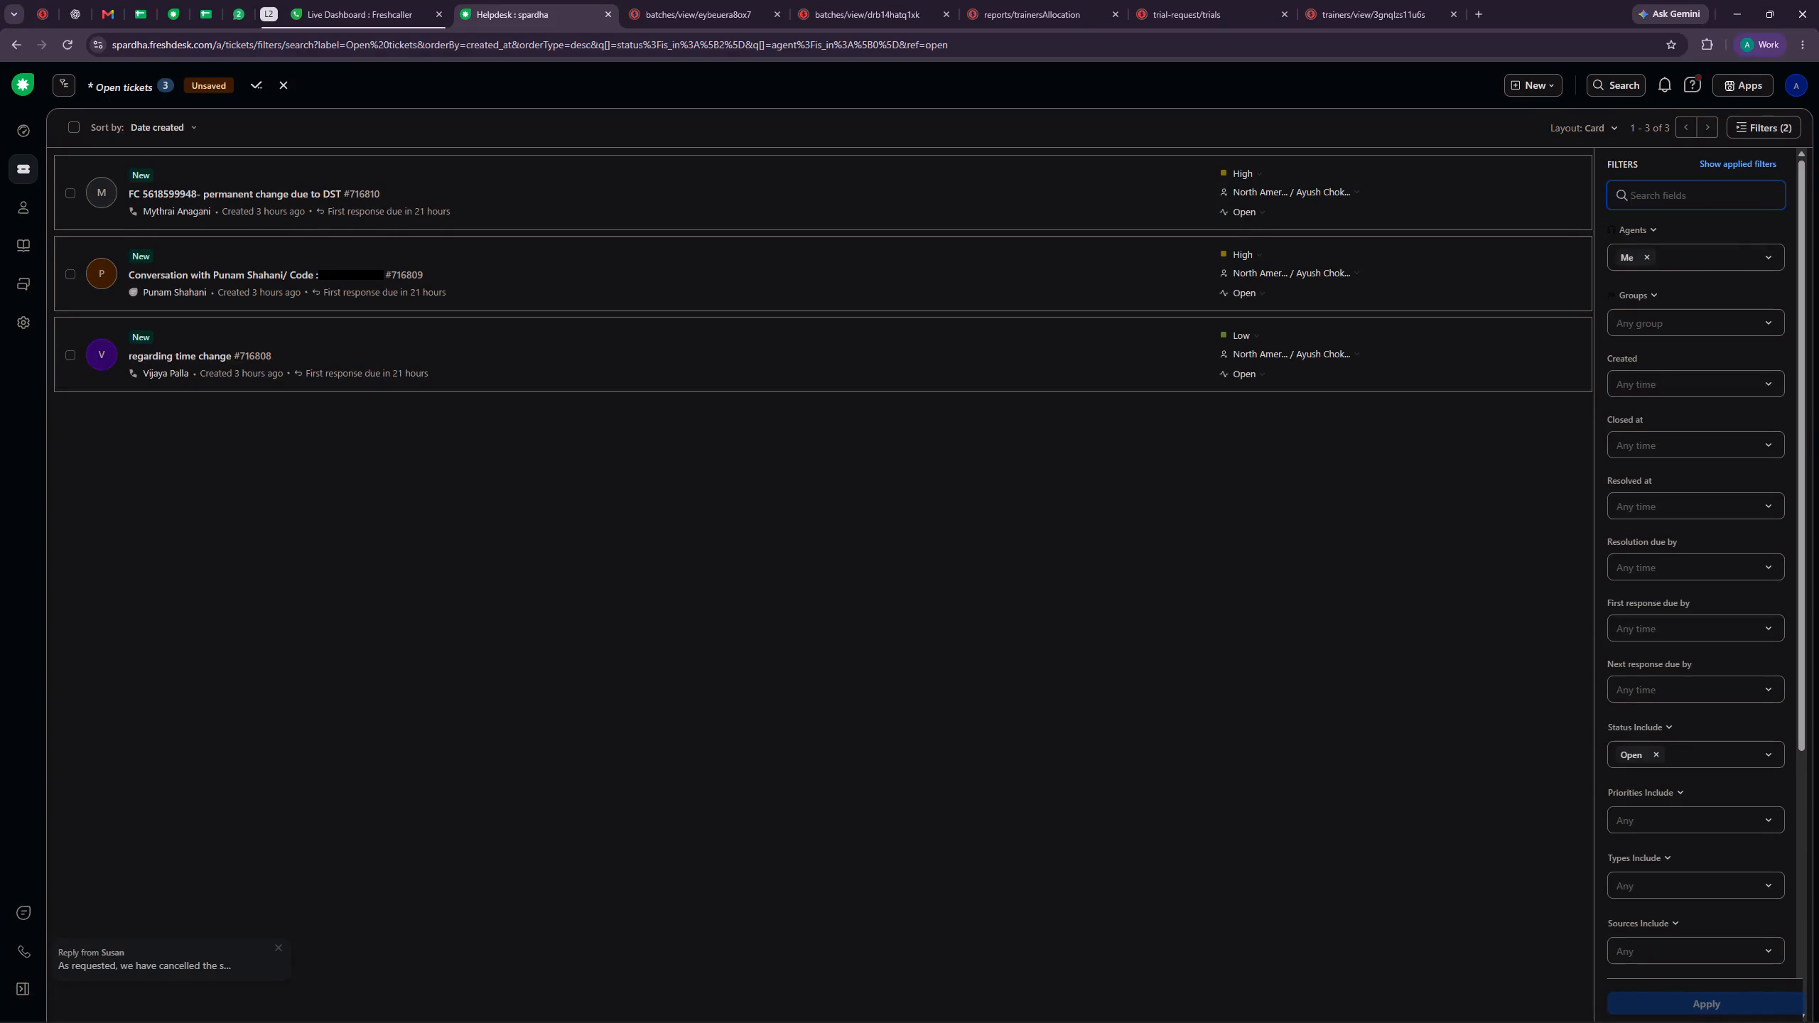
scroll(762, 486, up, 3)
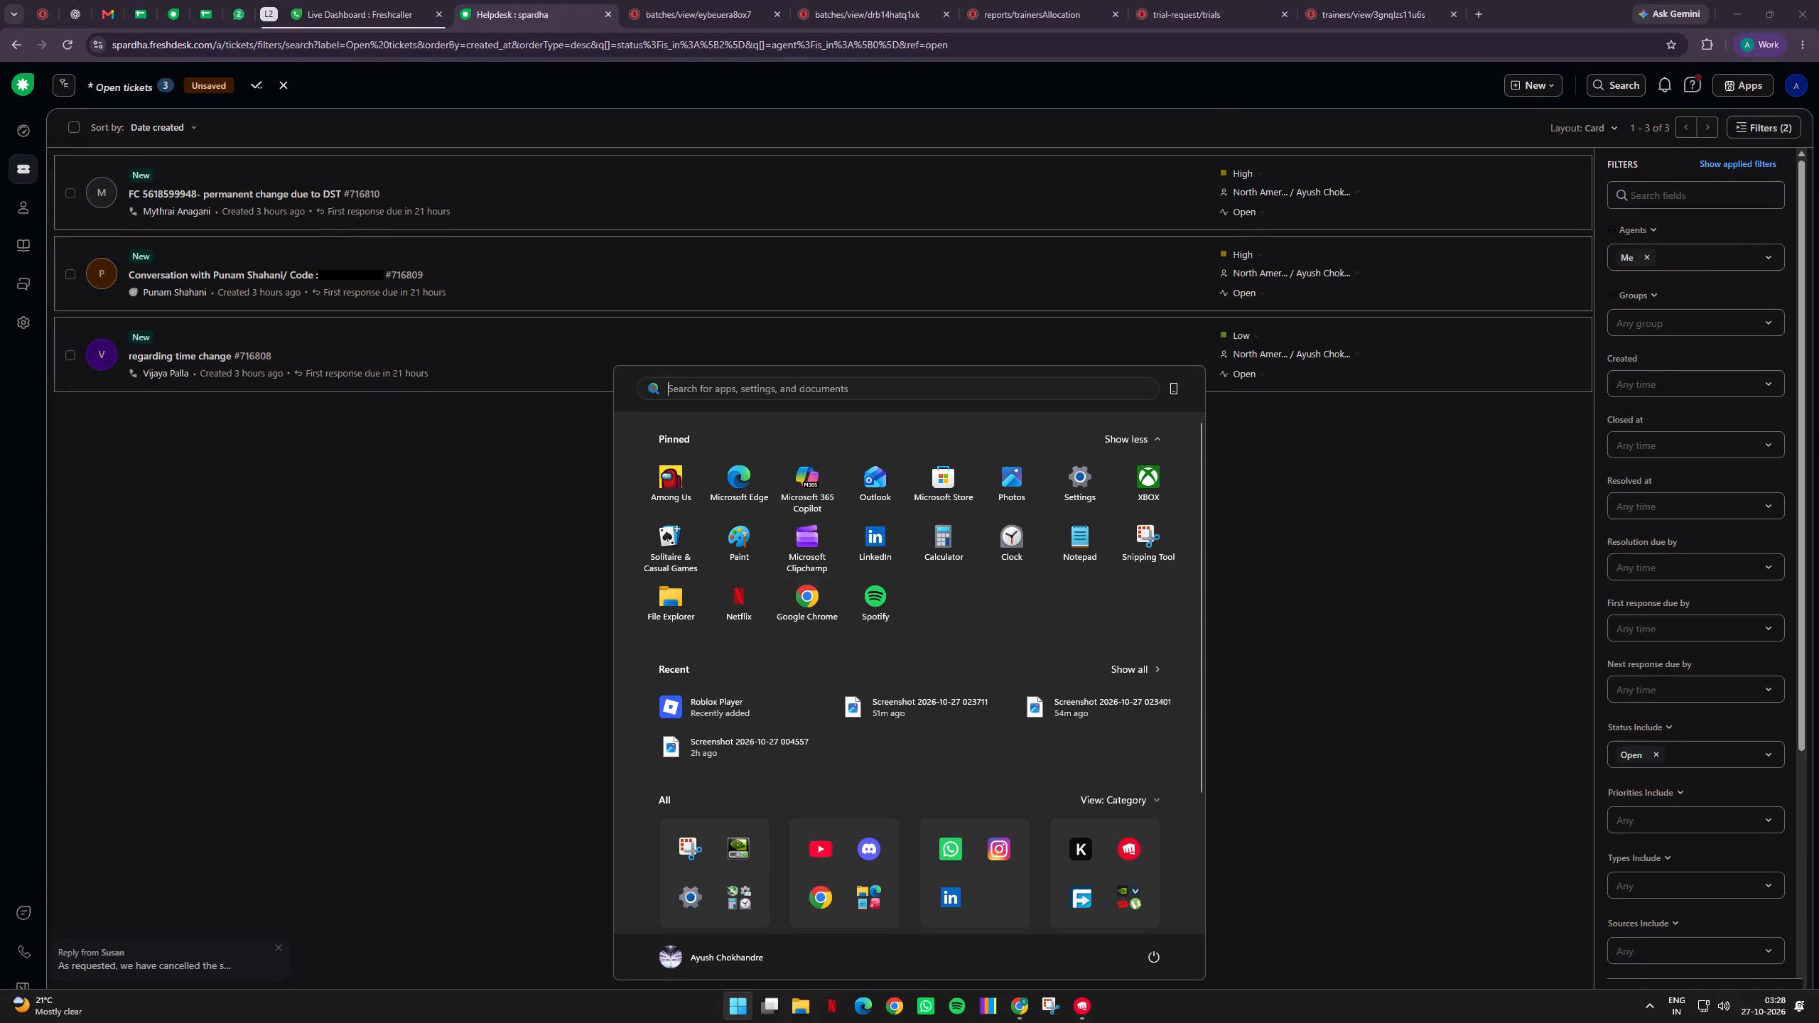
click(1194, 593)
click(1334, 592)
Zoom in on the helpdesk's open tickets page until the ticket list and filters appear at about twice their size.
ctrl+scroll(1172, 590, up, 3)
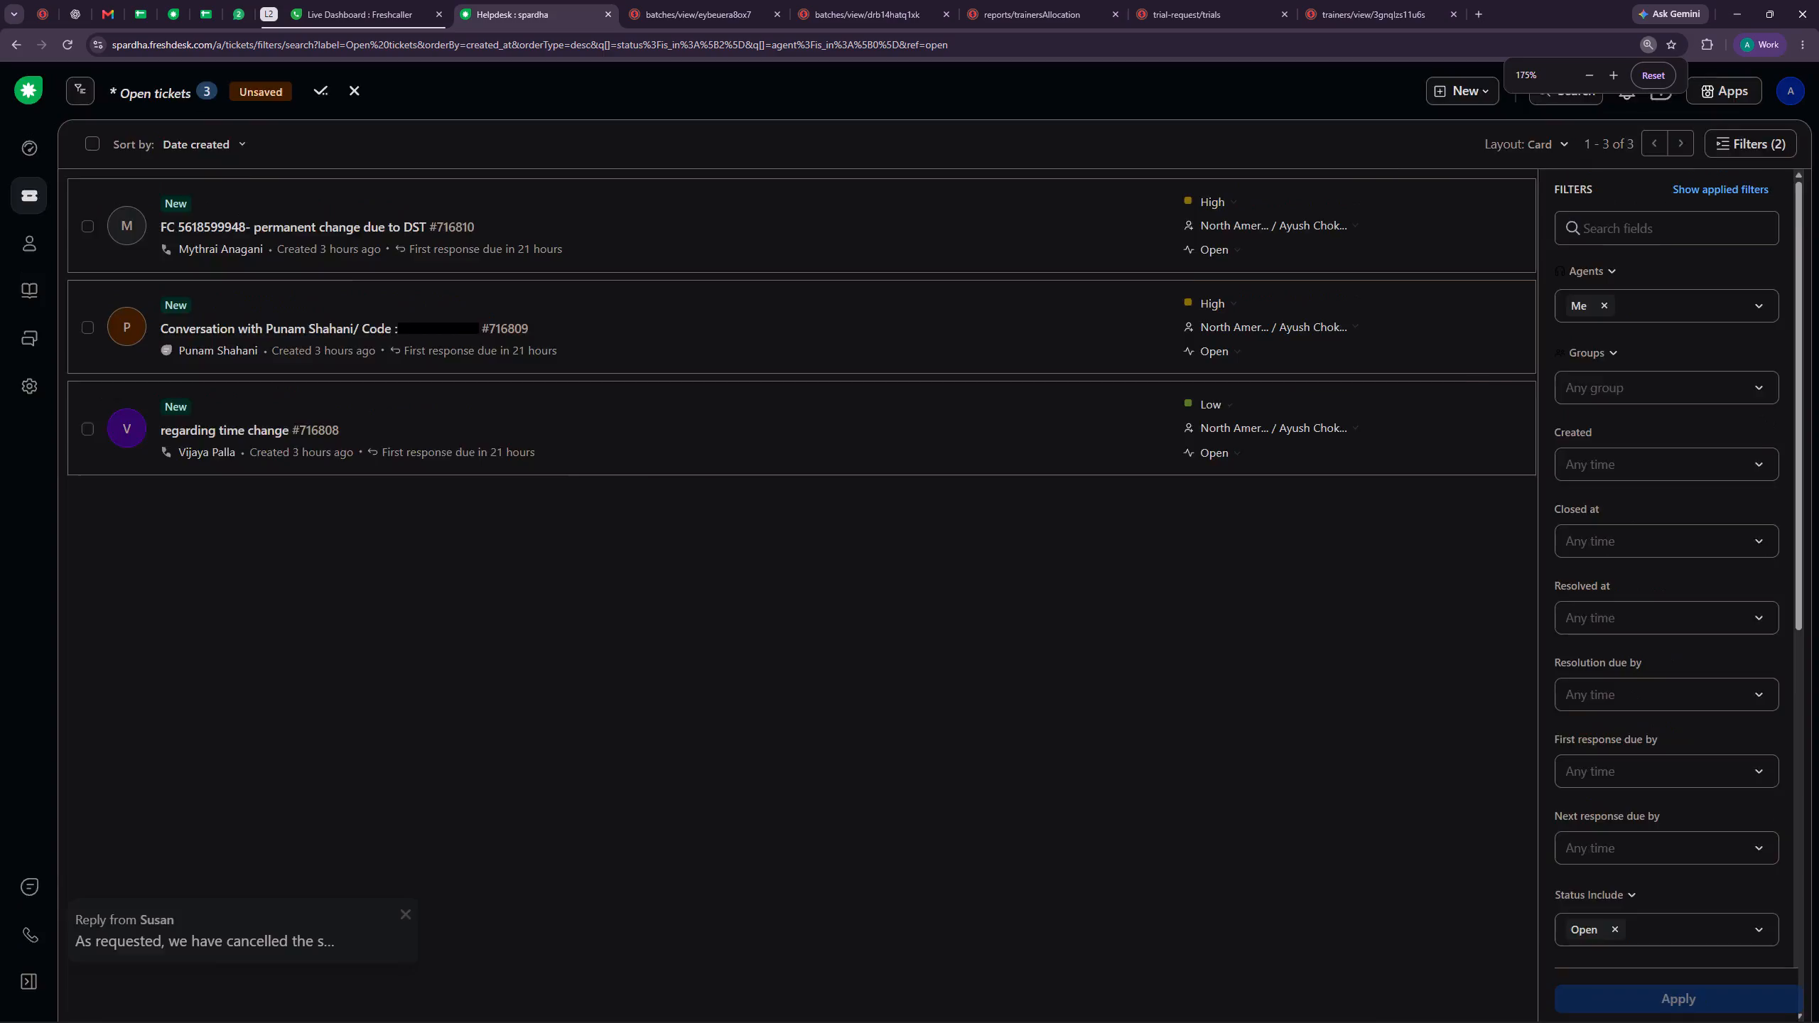
ctrl+scroll(1172, 589, up, 2)
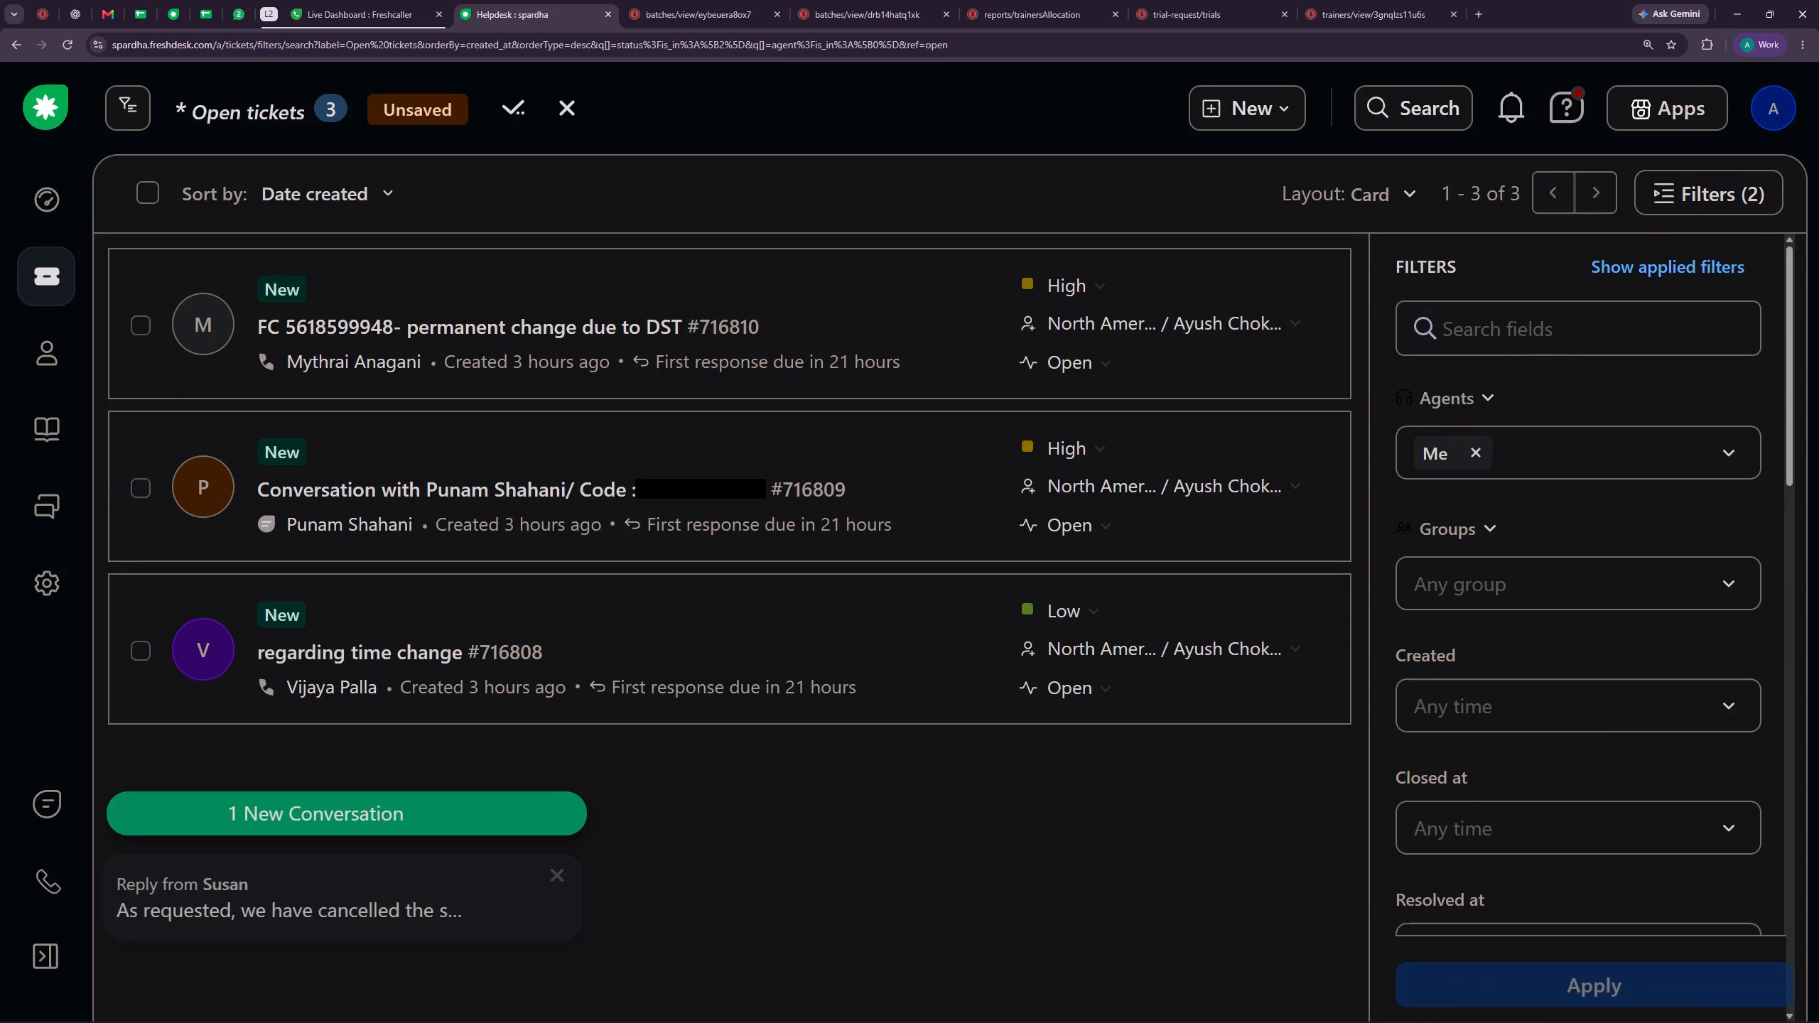
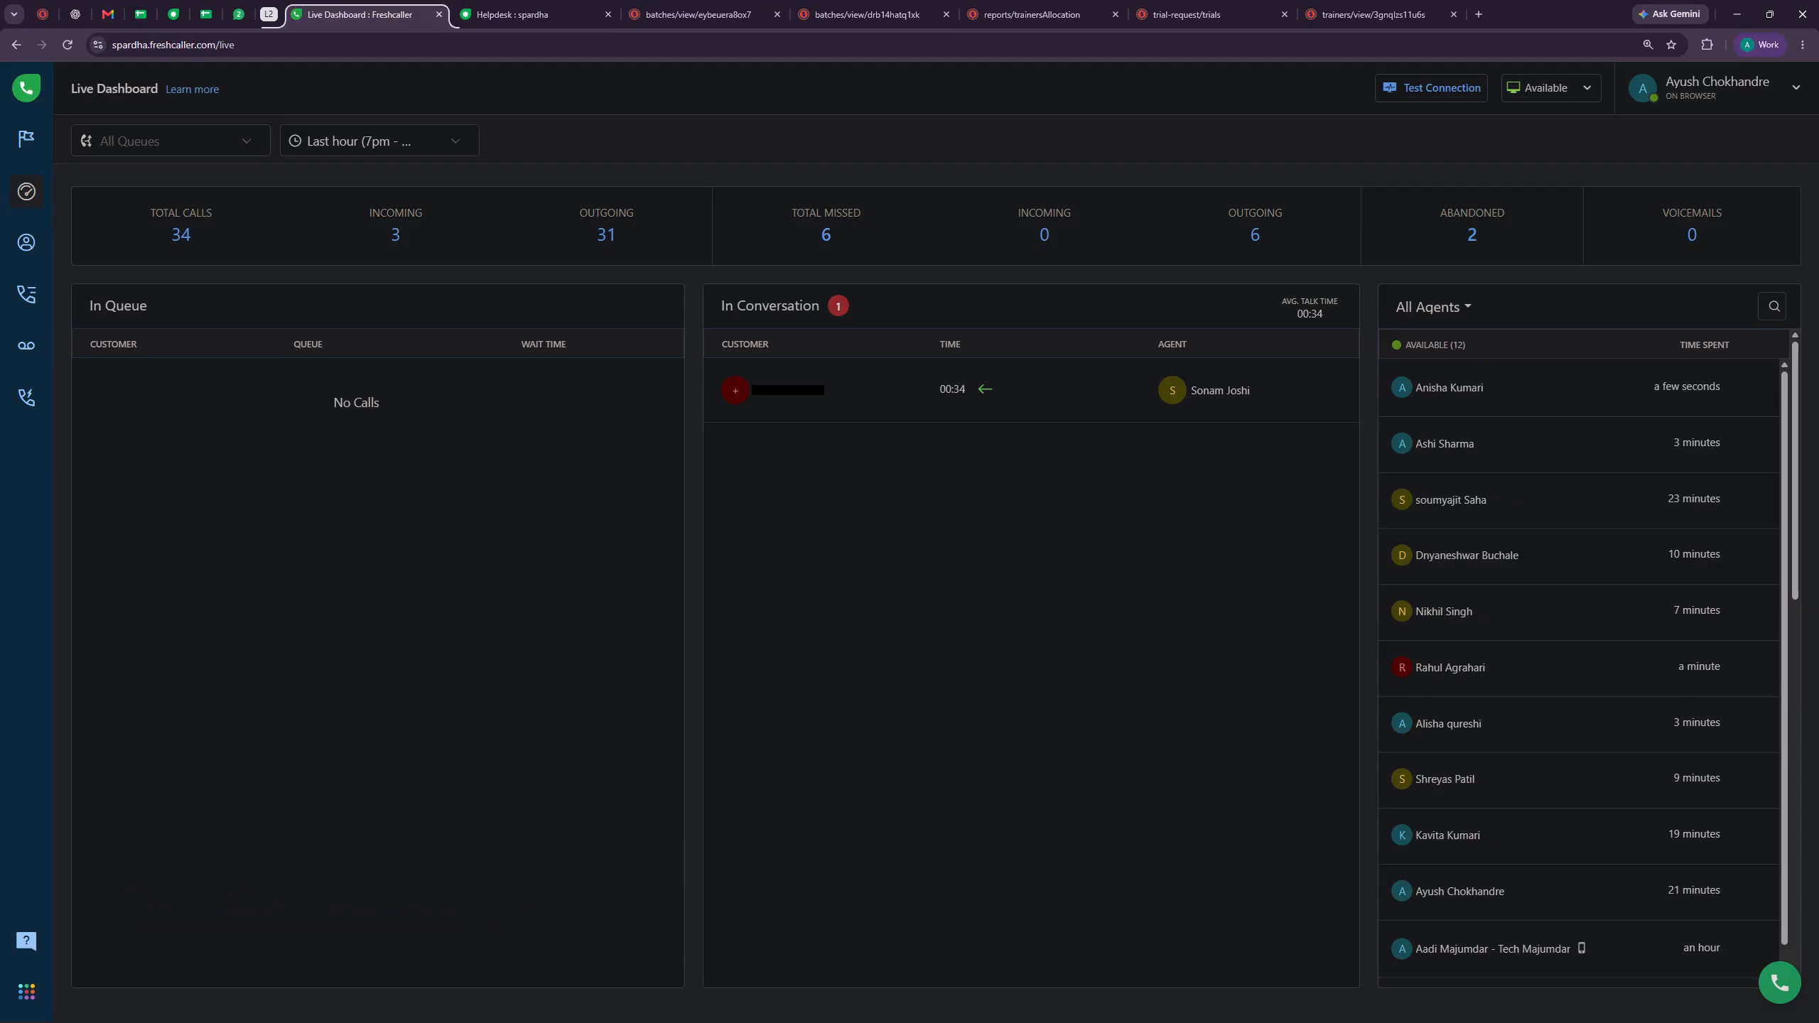
Check how the open Bollywood Dance batch page displays at the current resolution.
click(687, 17)
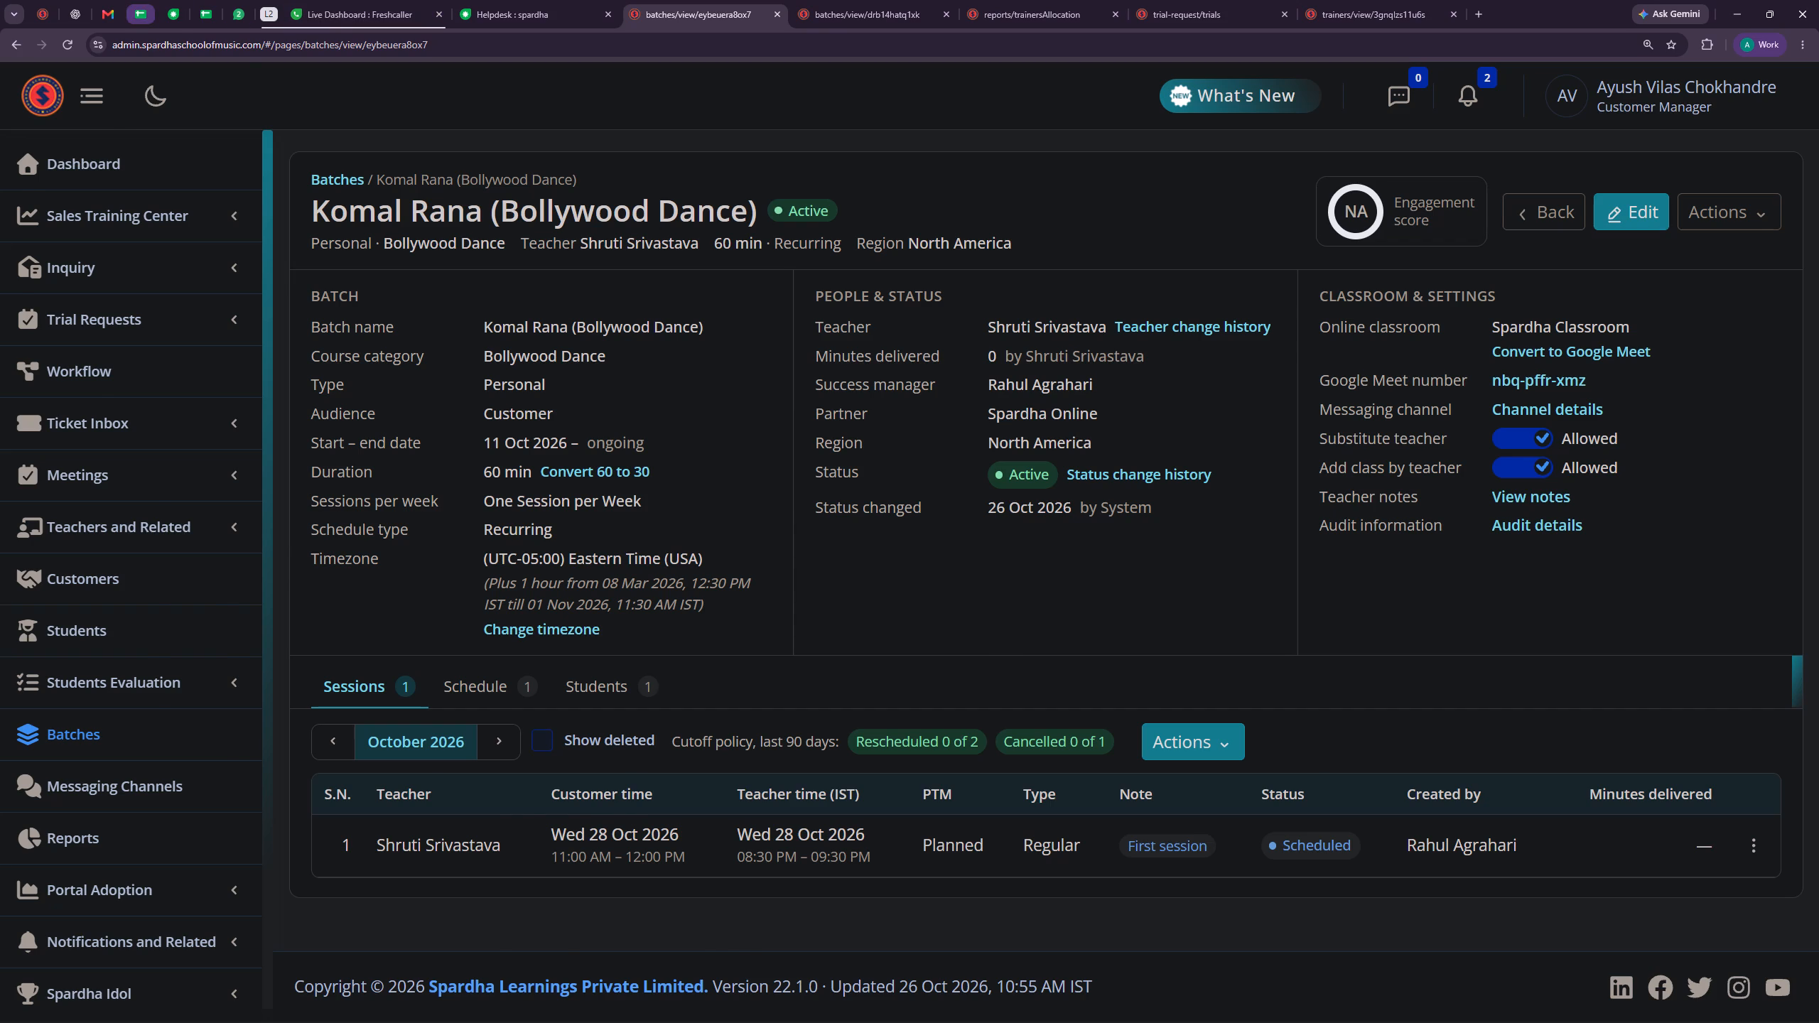
Switch to the Gmail chat home page and close its empty conversation pane so the chat list fills the width.
click(107, 1)
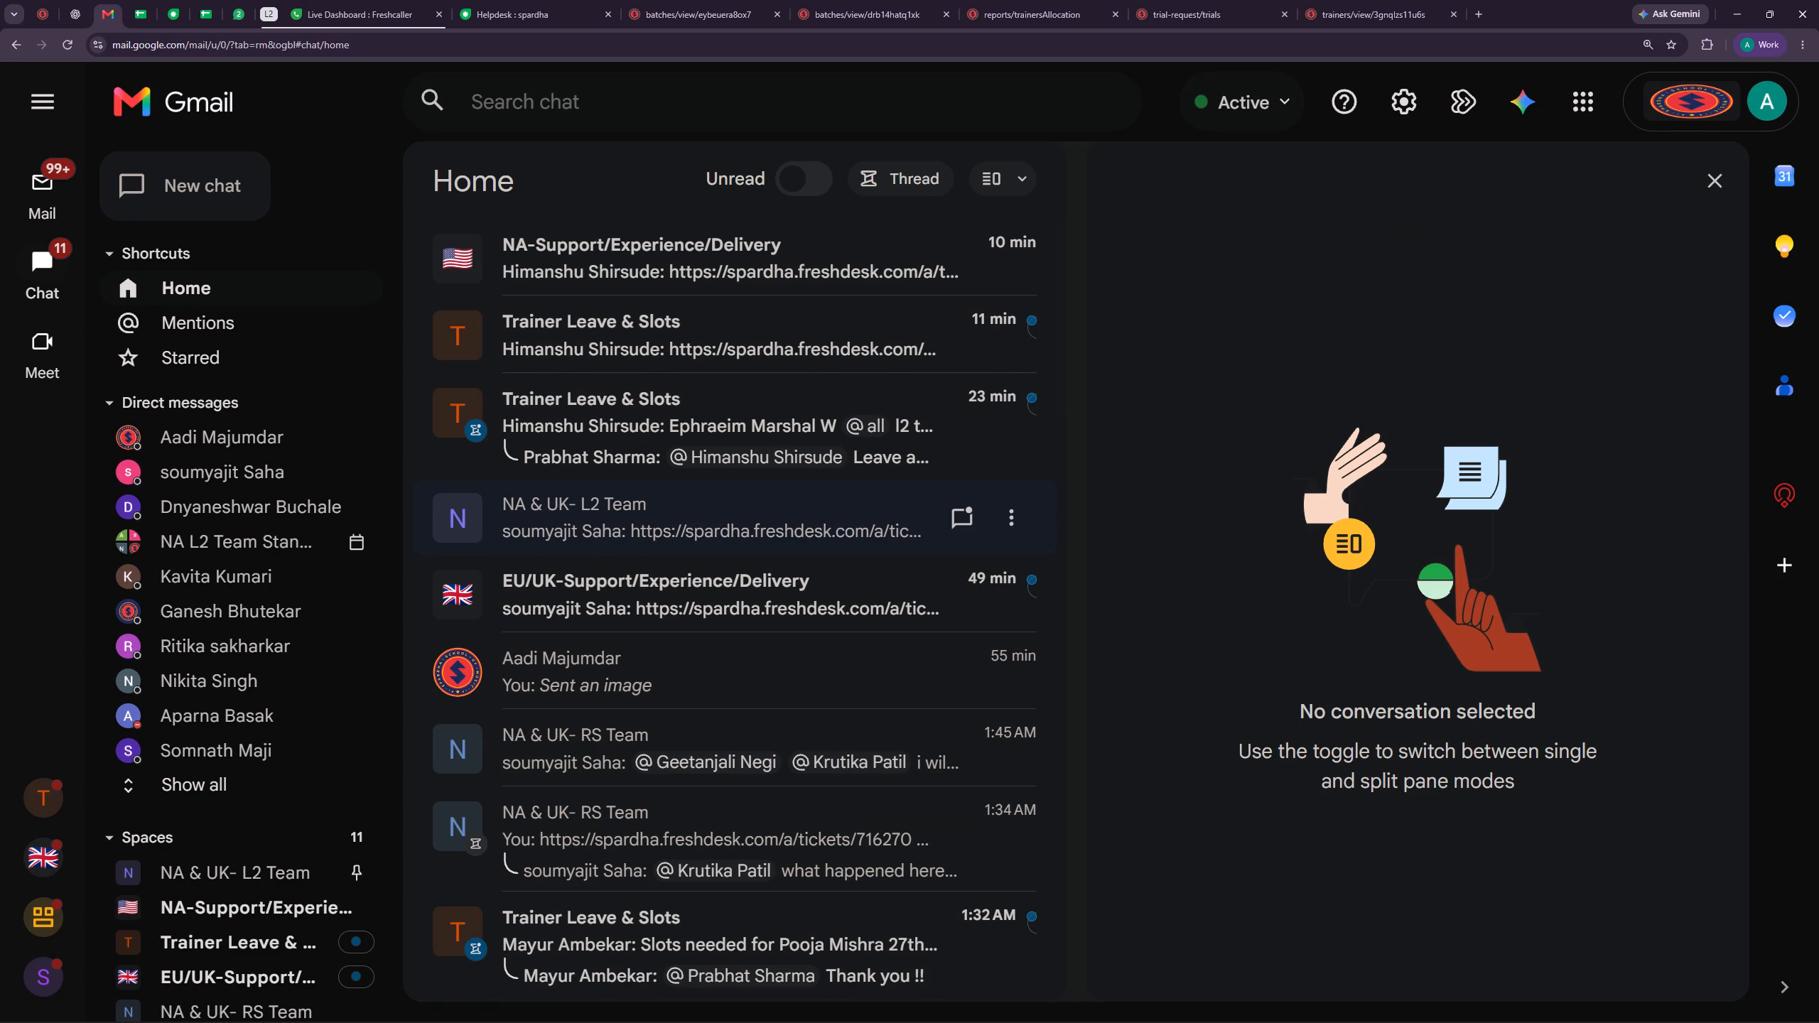
ctrl+scroll(734, 532, up, 1)
ctrl+scroll(734, 532, down, 1)
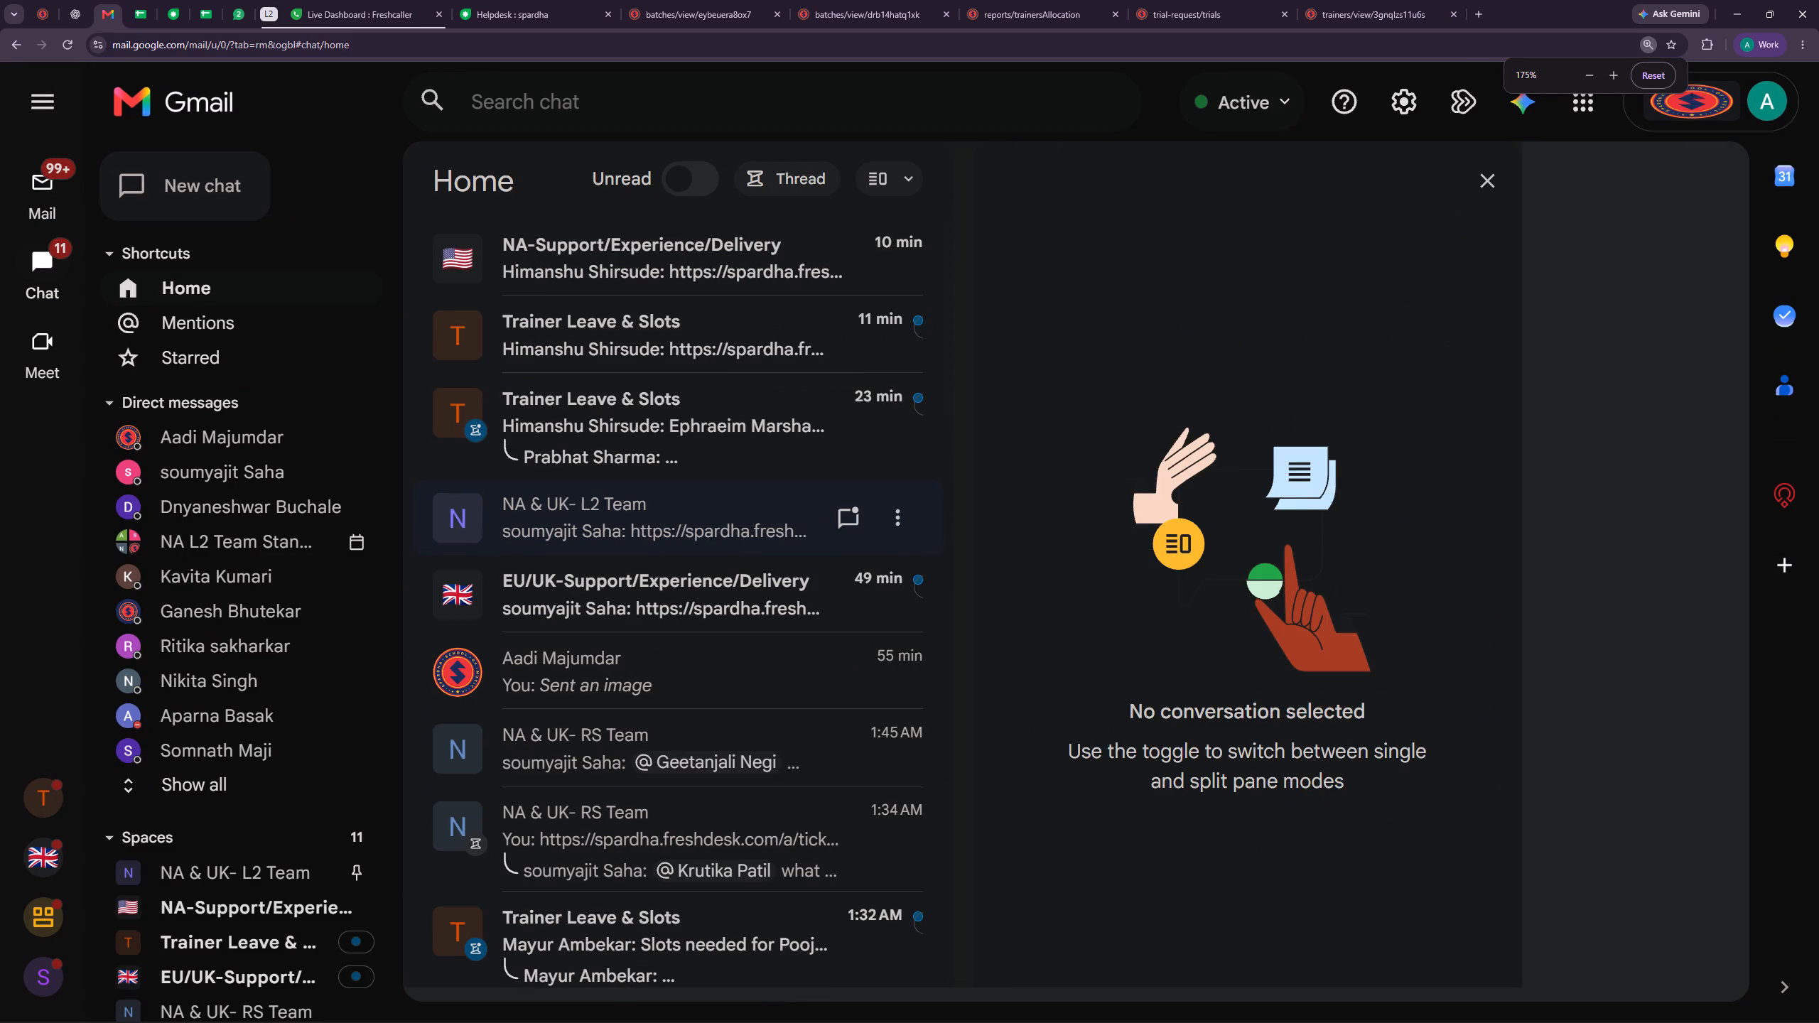
click(1719, 183)
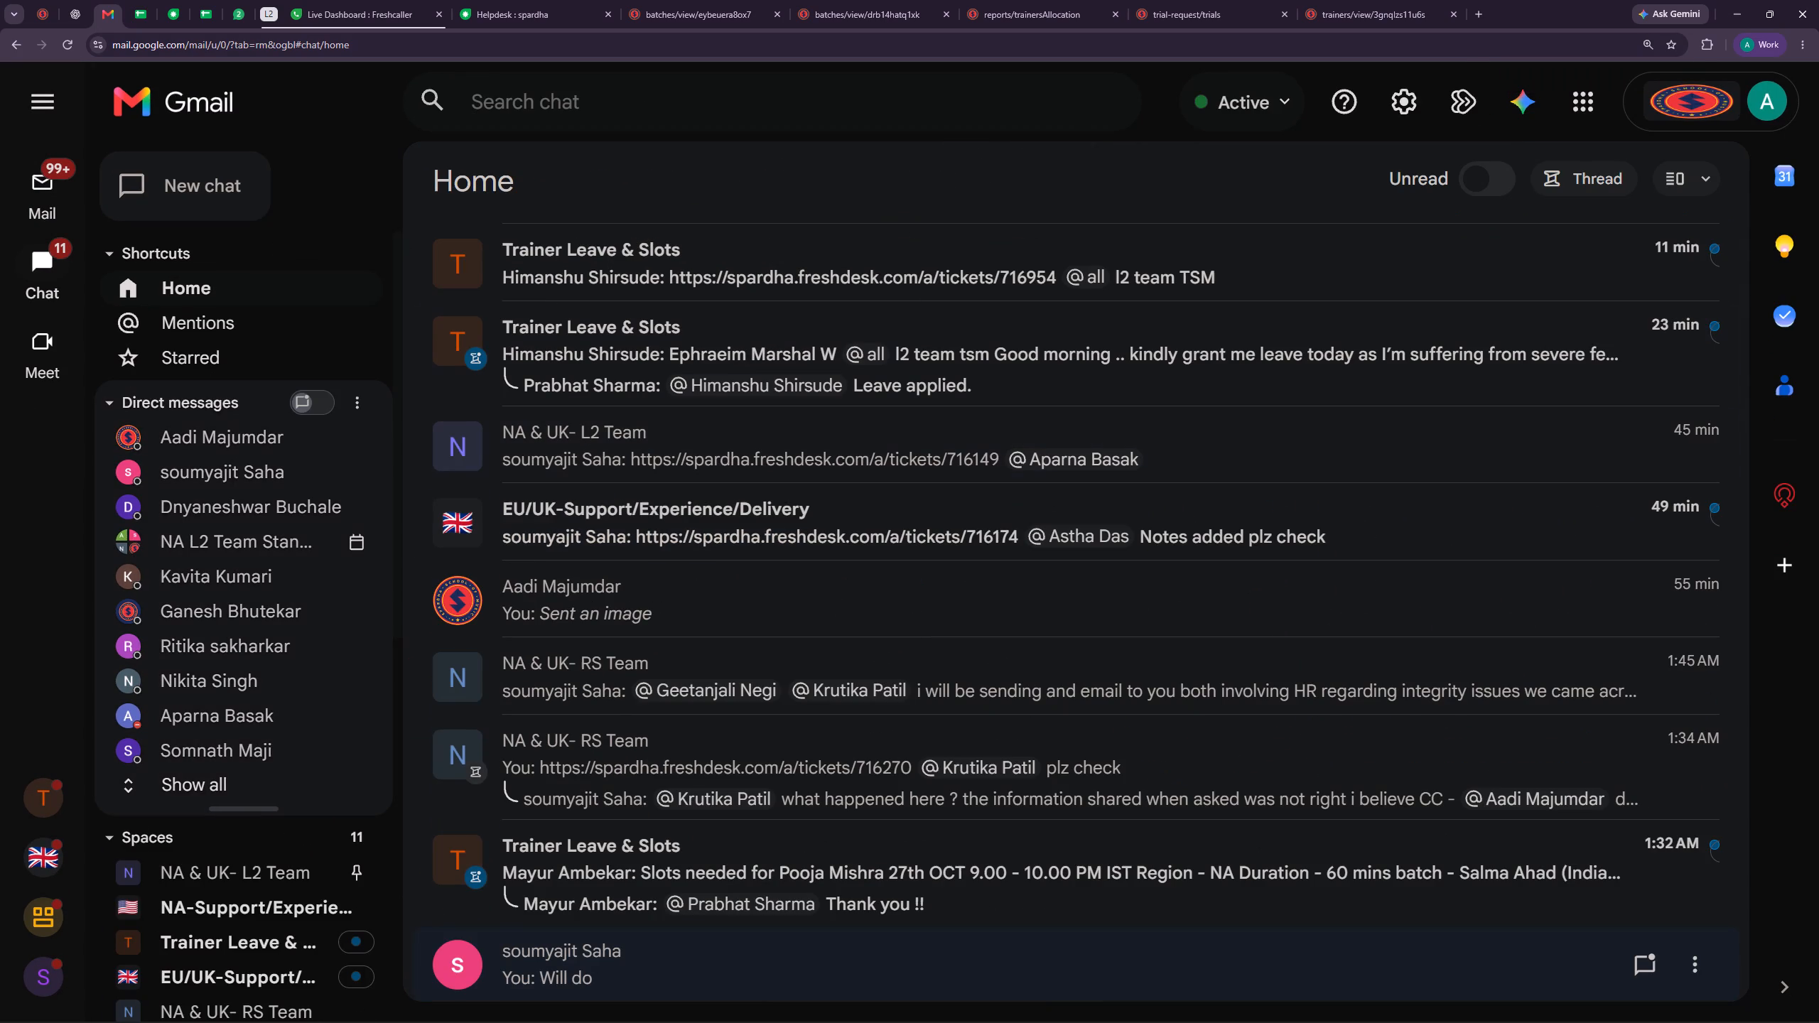
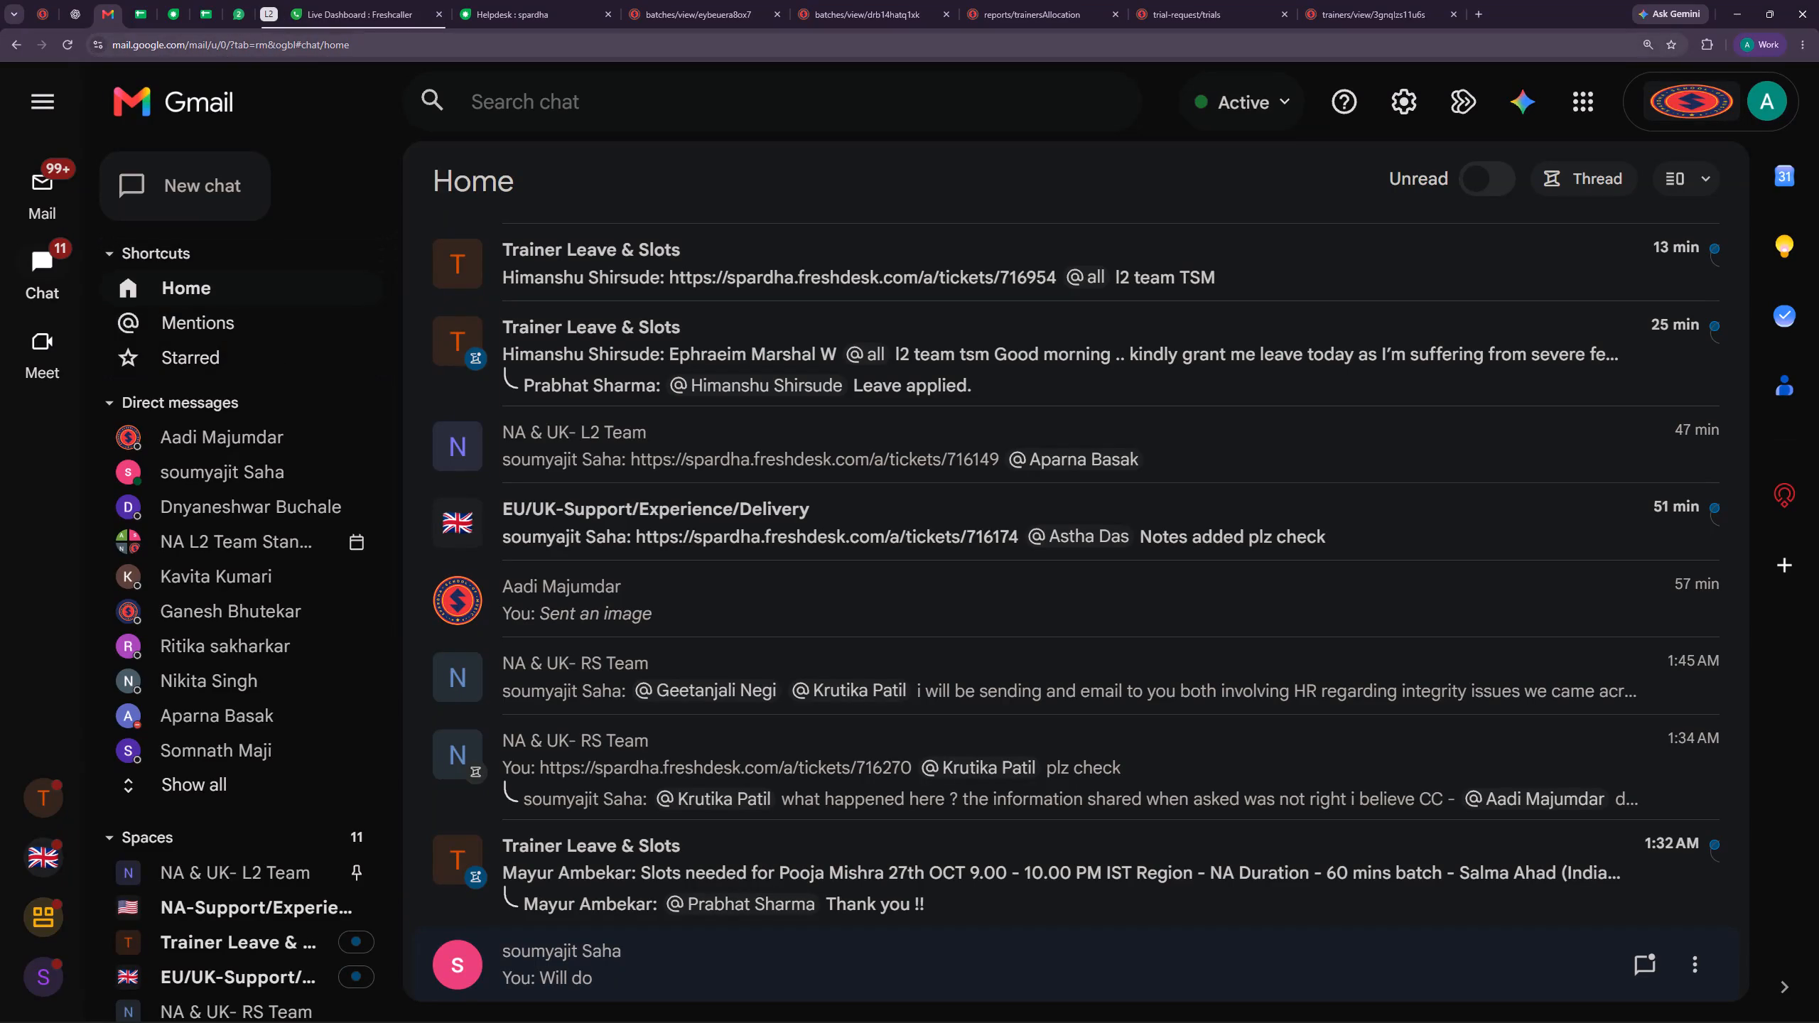
Switch to the Freshcaller Live Dashboard and toggle your own agent availability status away from Available, then choose the status again.
click(596, 0)
click(346, 0)
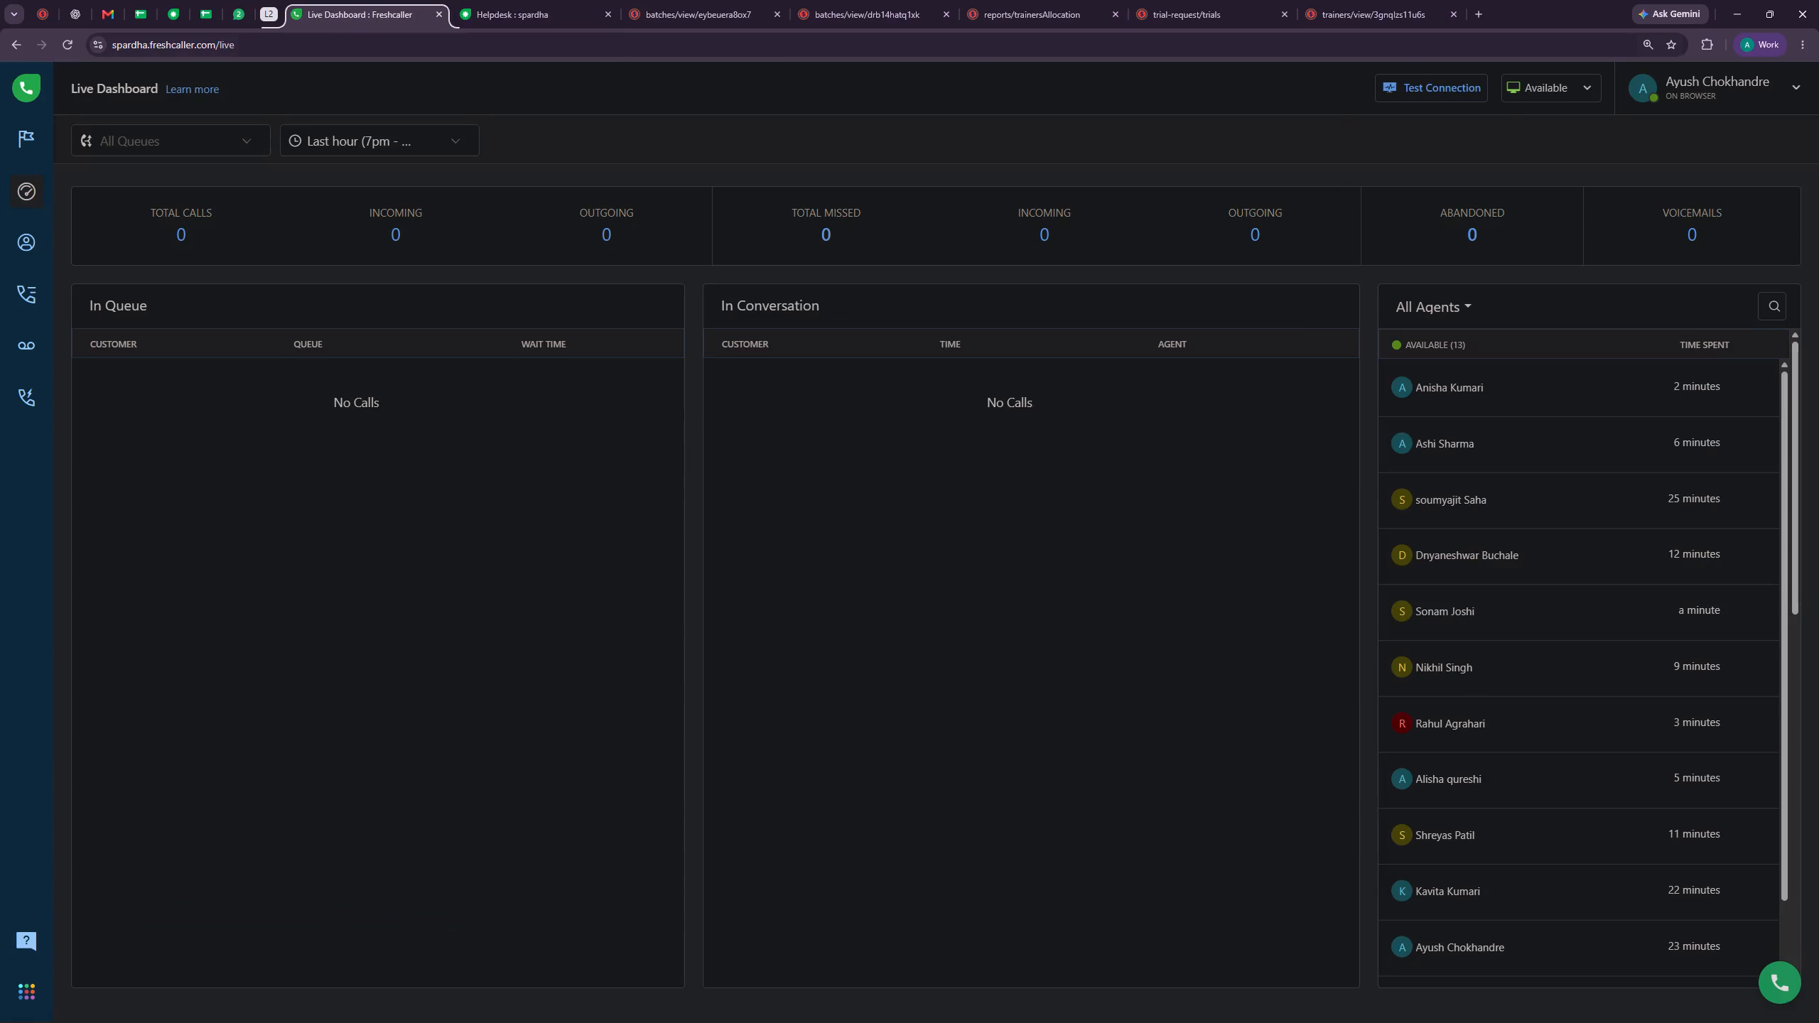
click(1549, 87)
click(1494, 188)
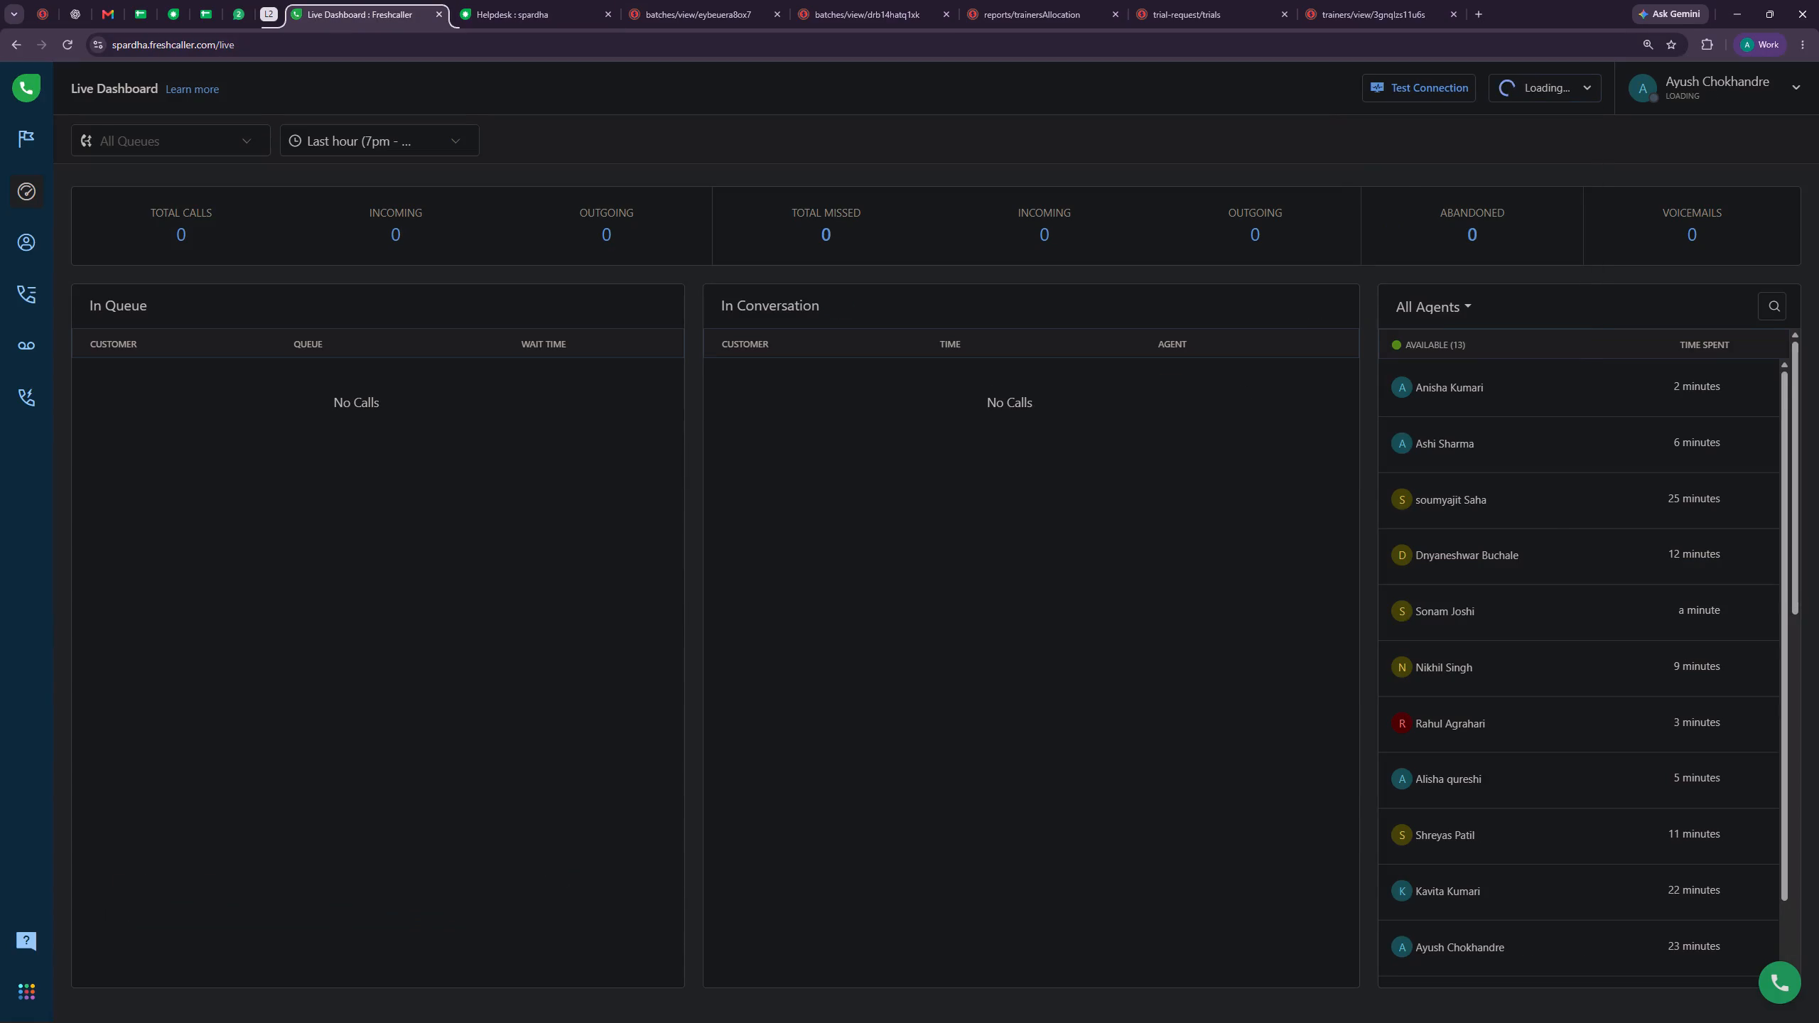
click(1526, 90)
click(1502, 124)
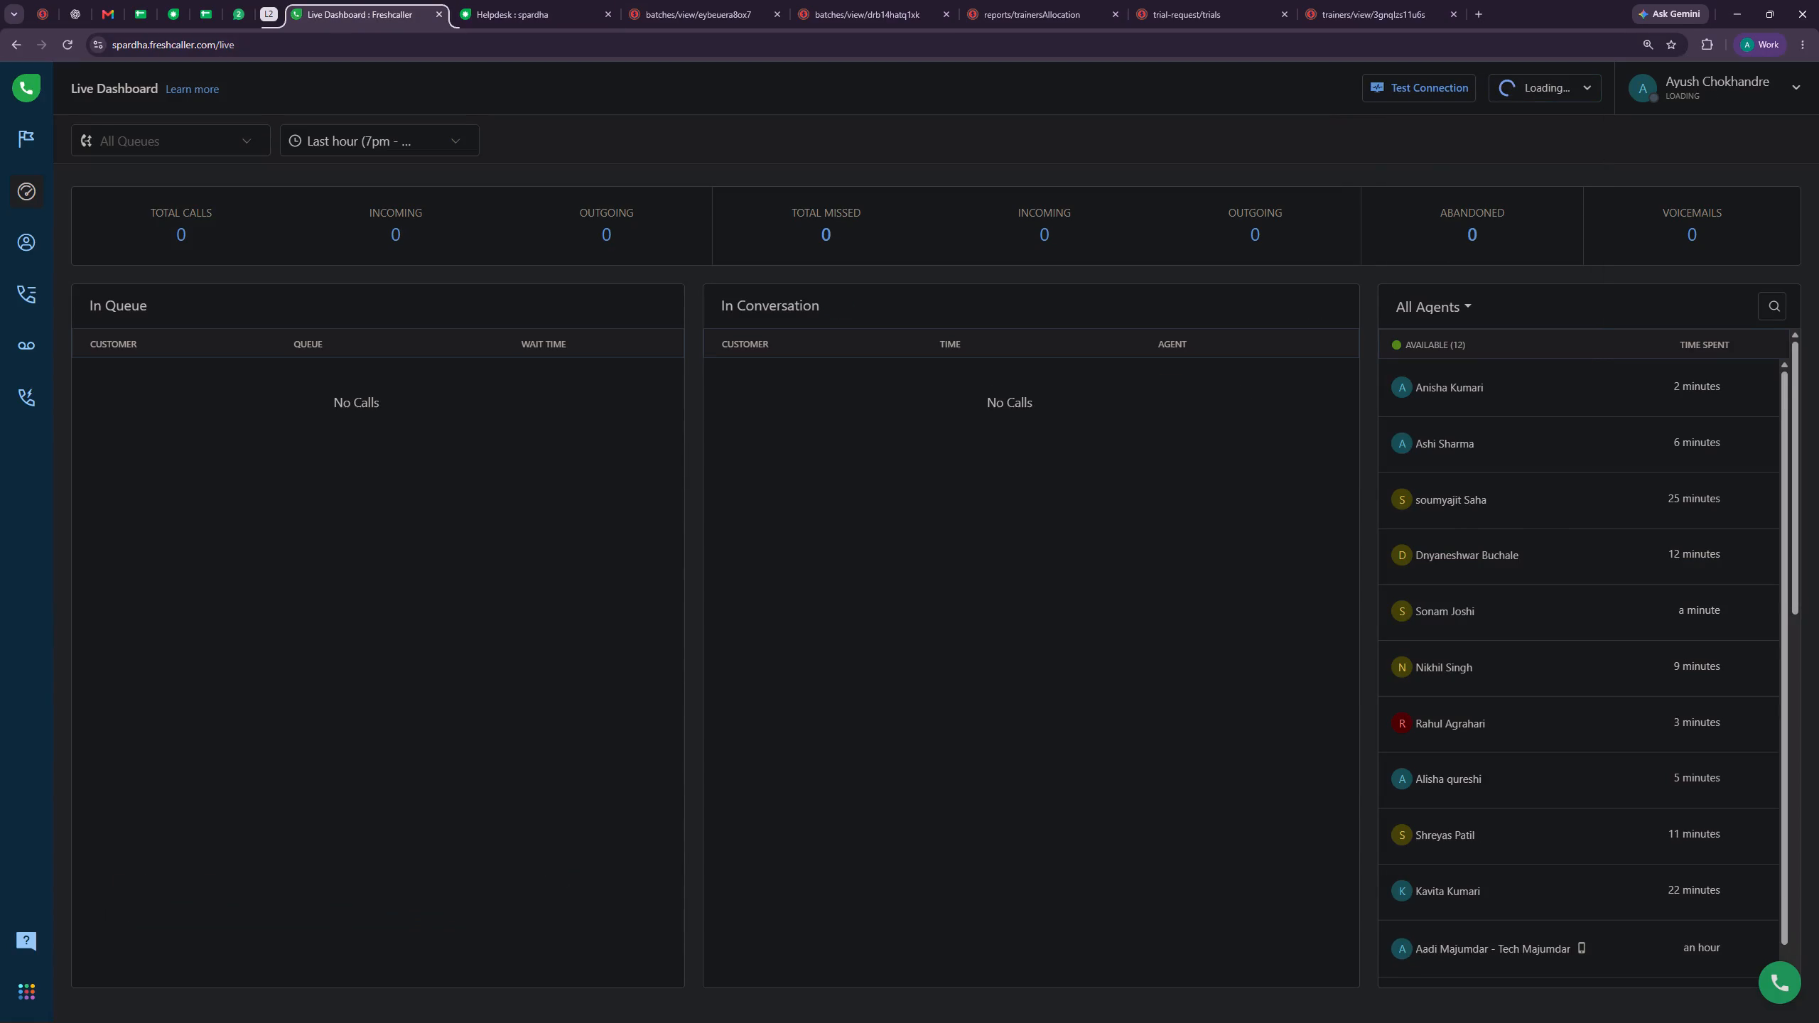
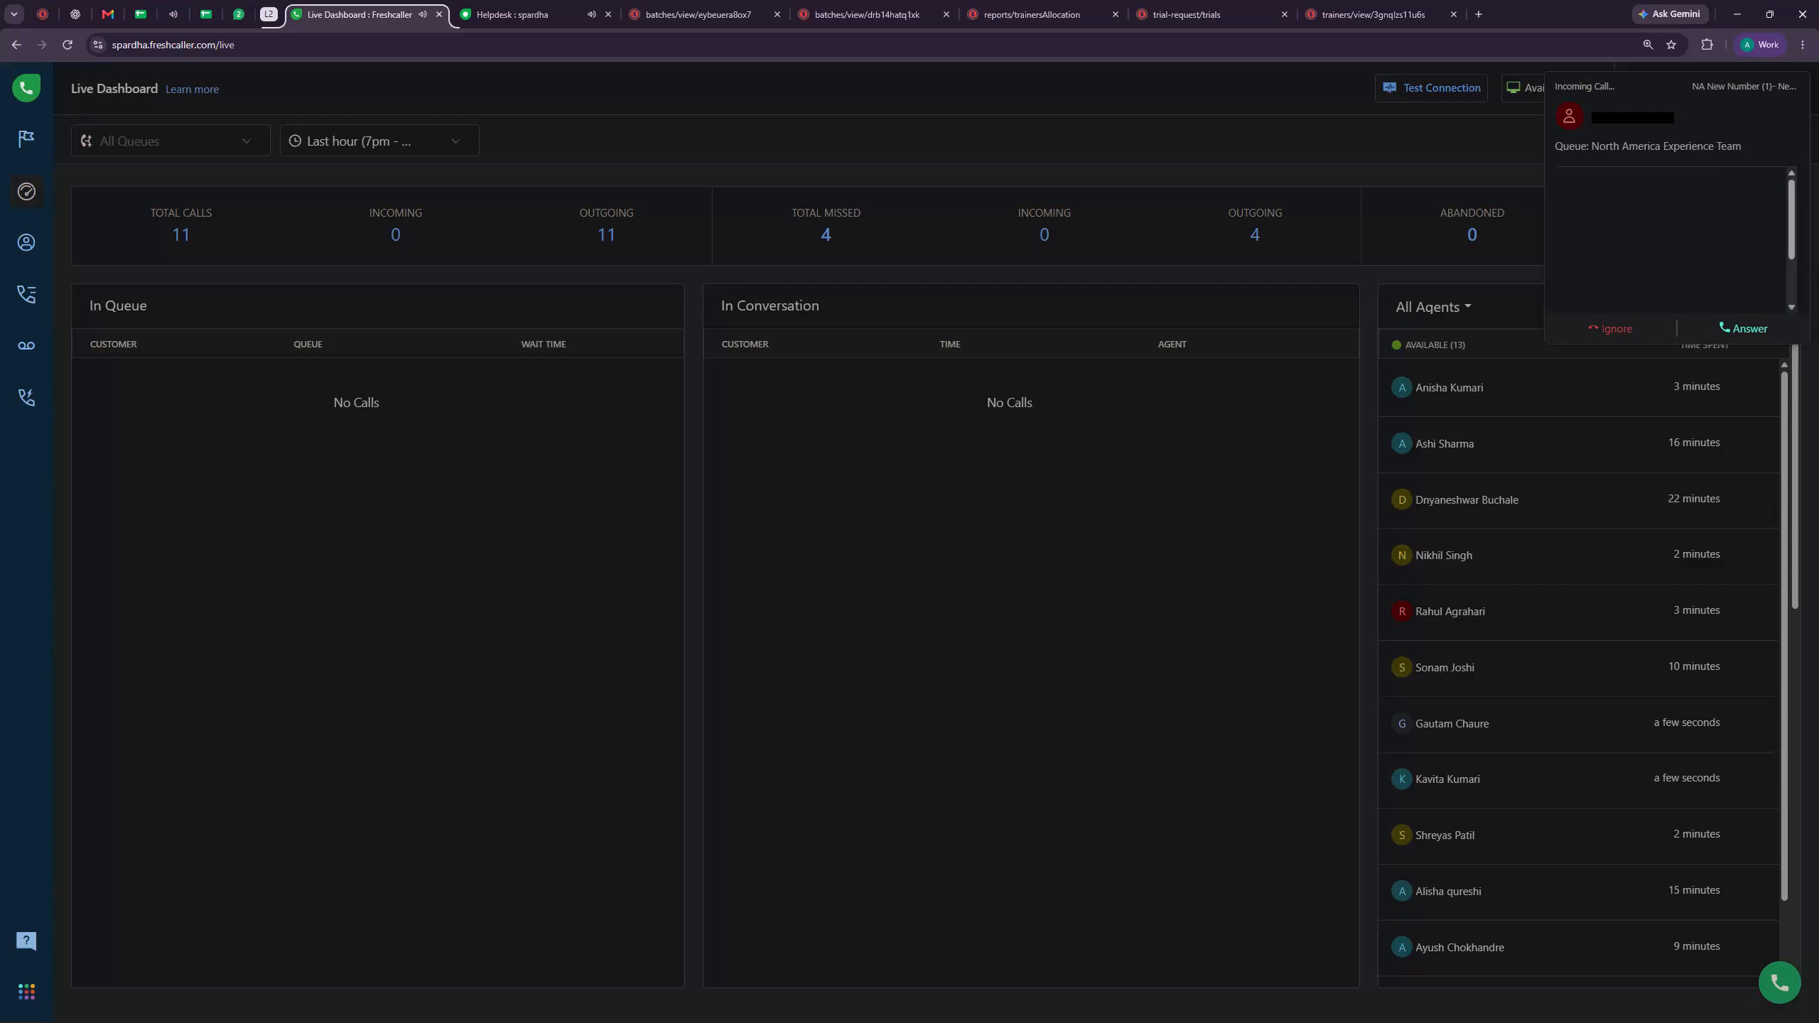
Set the agent's own status to Offline on the Freshcaller Live Dashboard while a call is incoming.
click(1511, 90)
click(1498, 198)
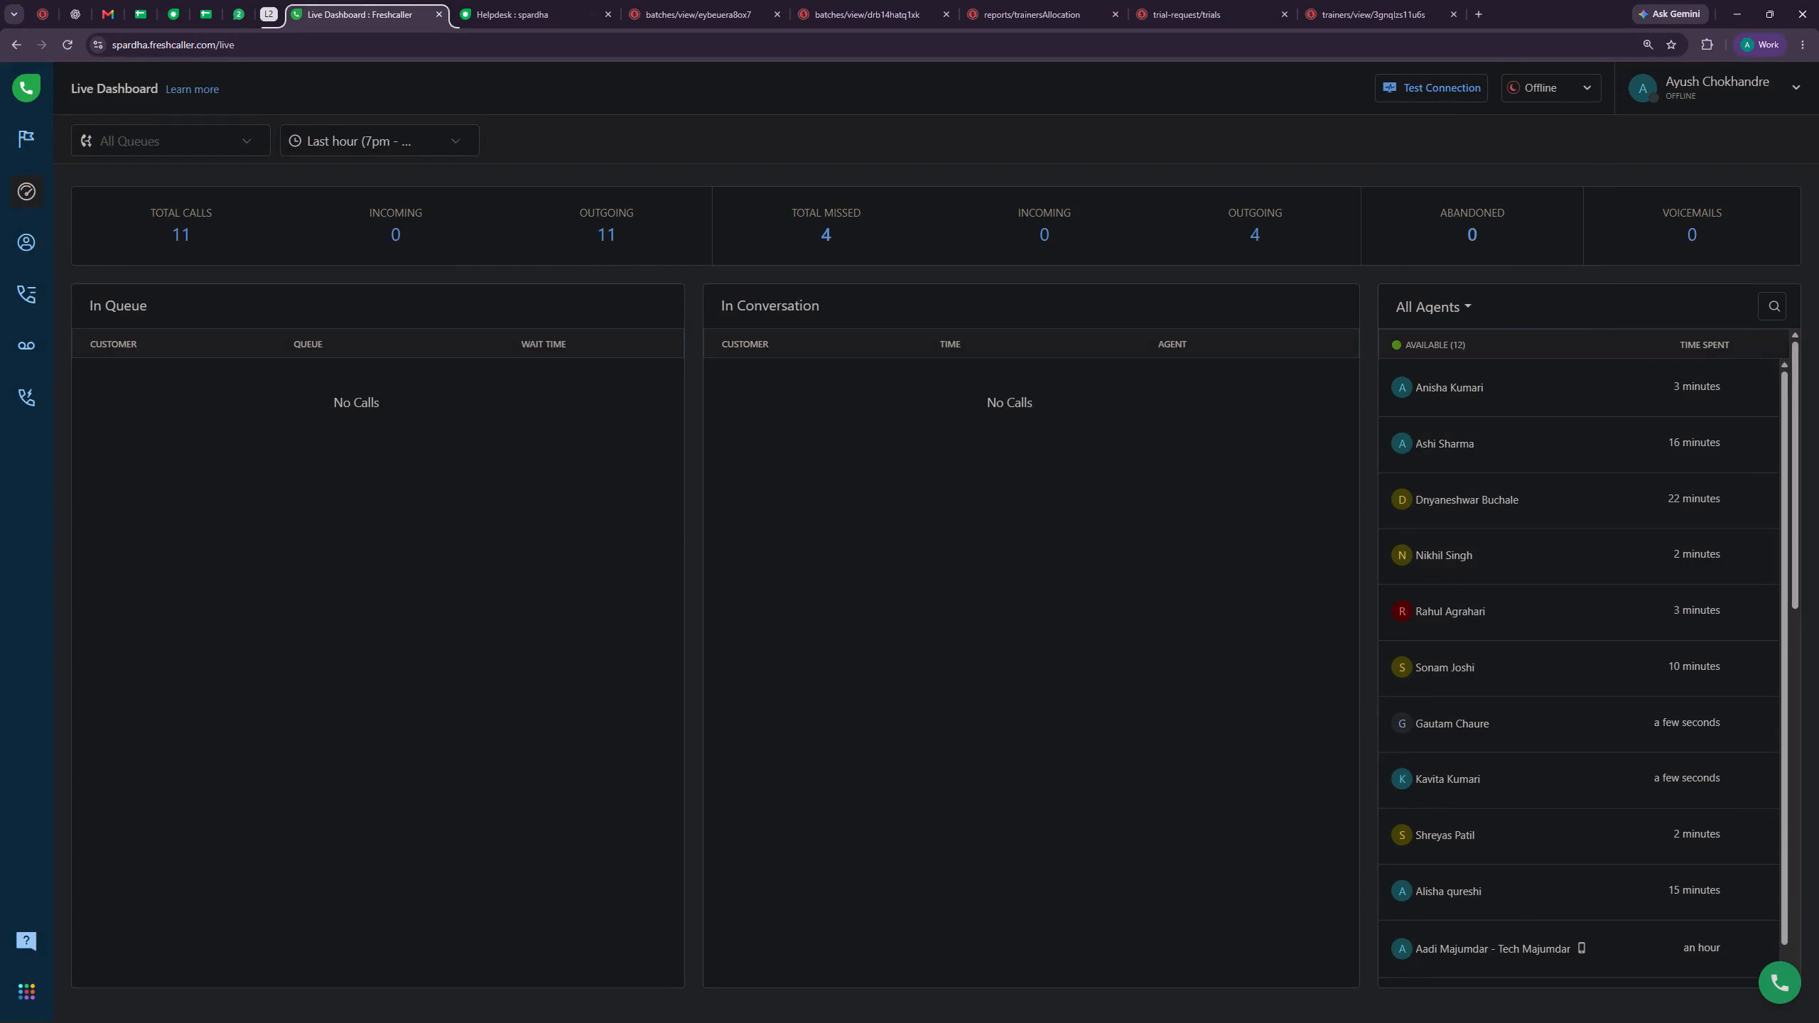
Look over the agents list, and switch the agent's own status back from Offline.
scroll(1509, 152, down, 3)
scroll(1512, 350, down, 4)
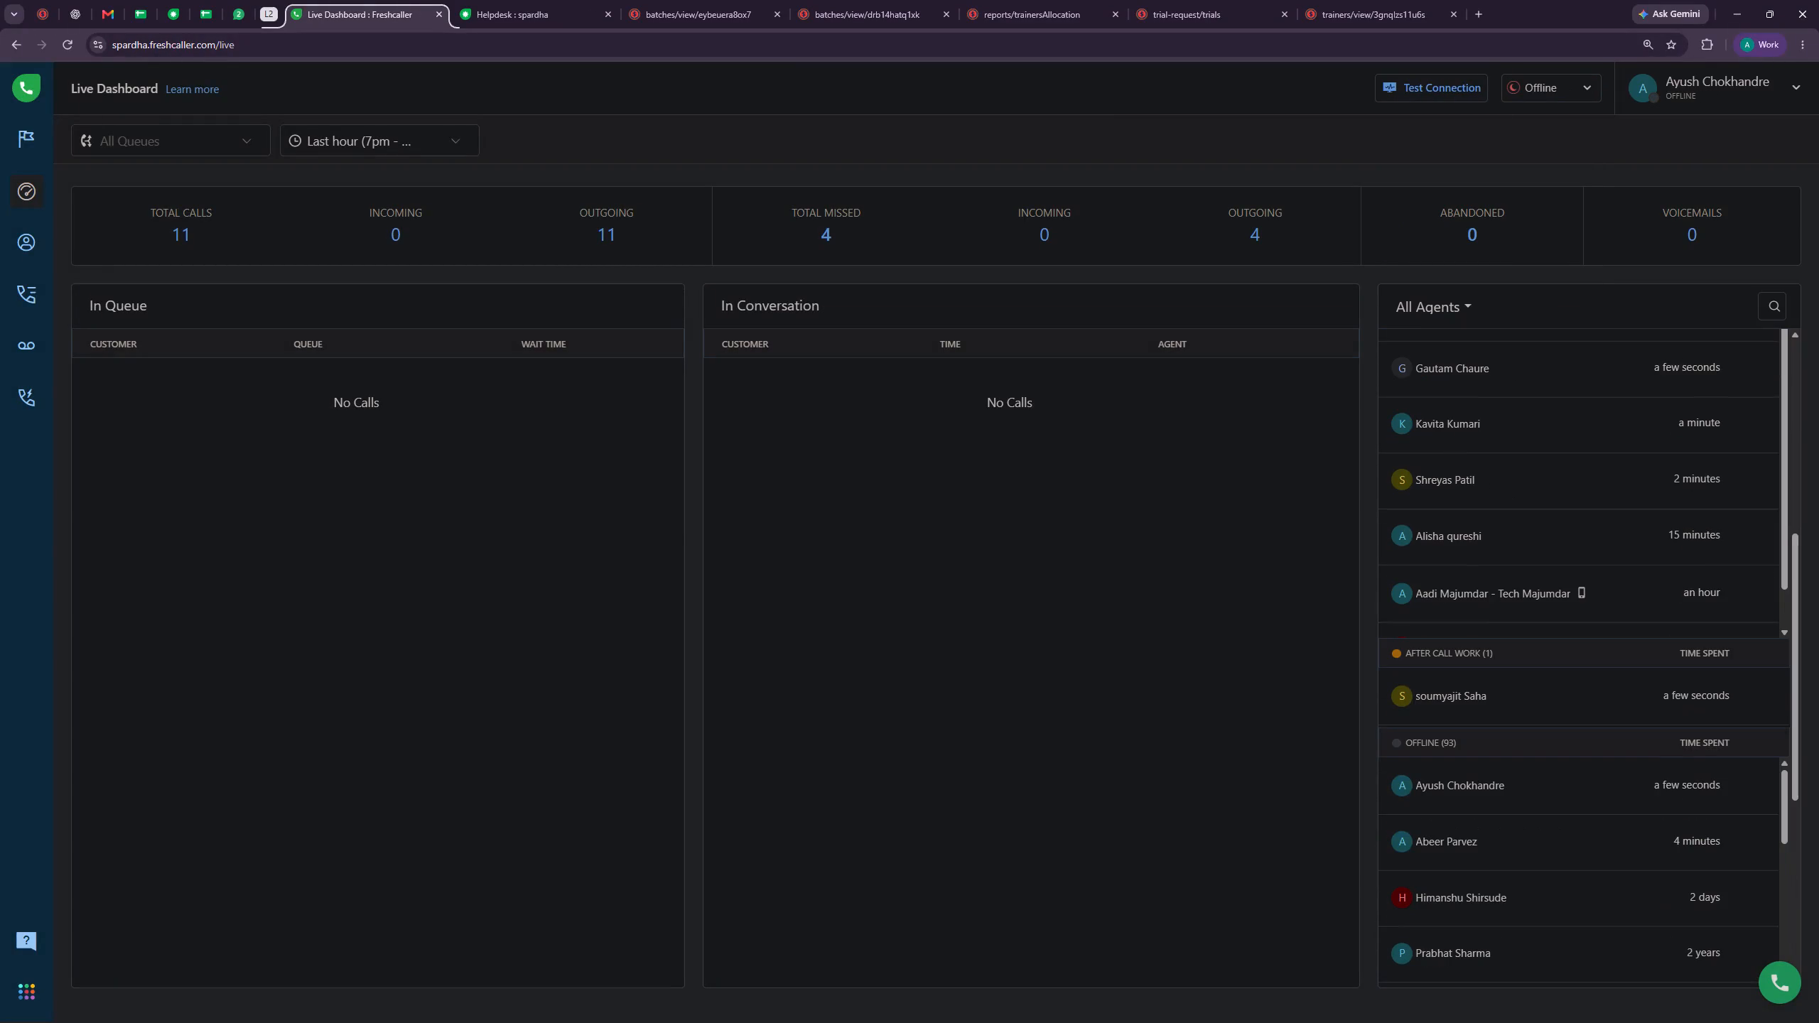
scroll(1512, 348, up, 5)
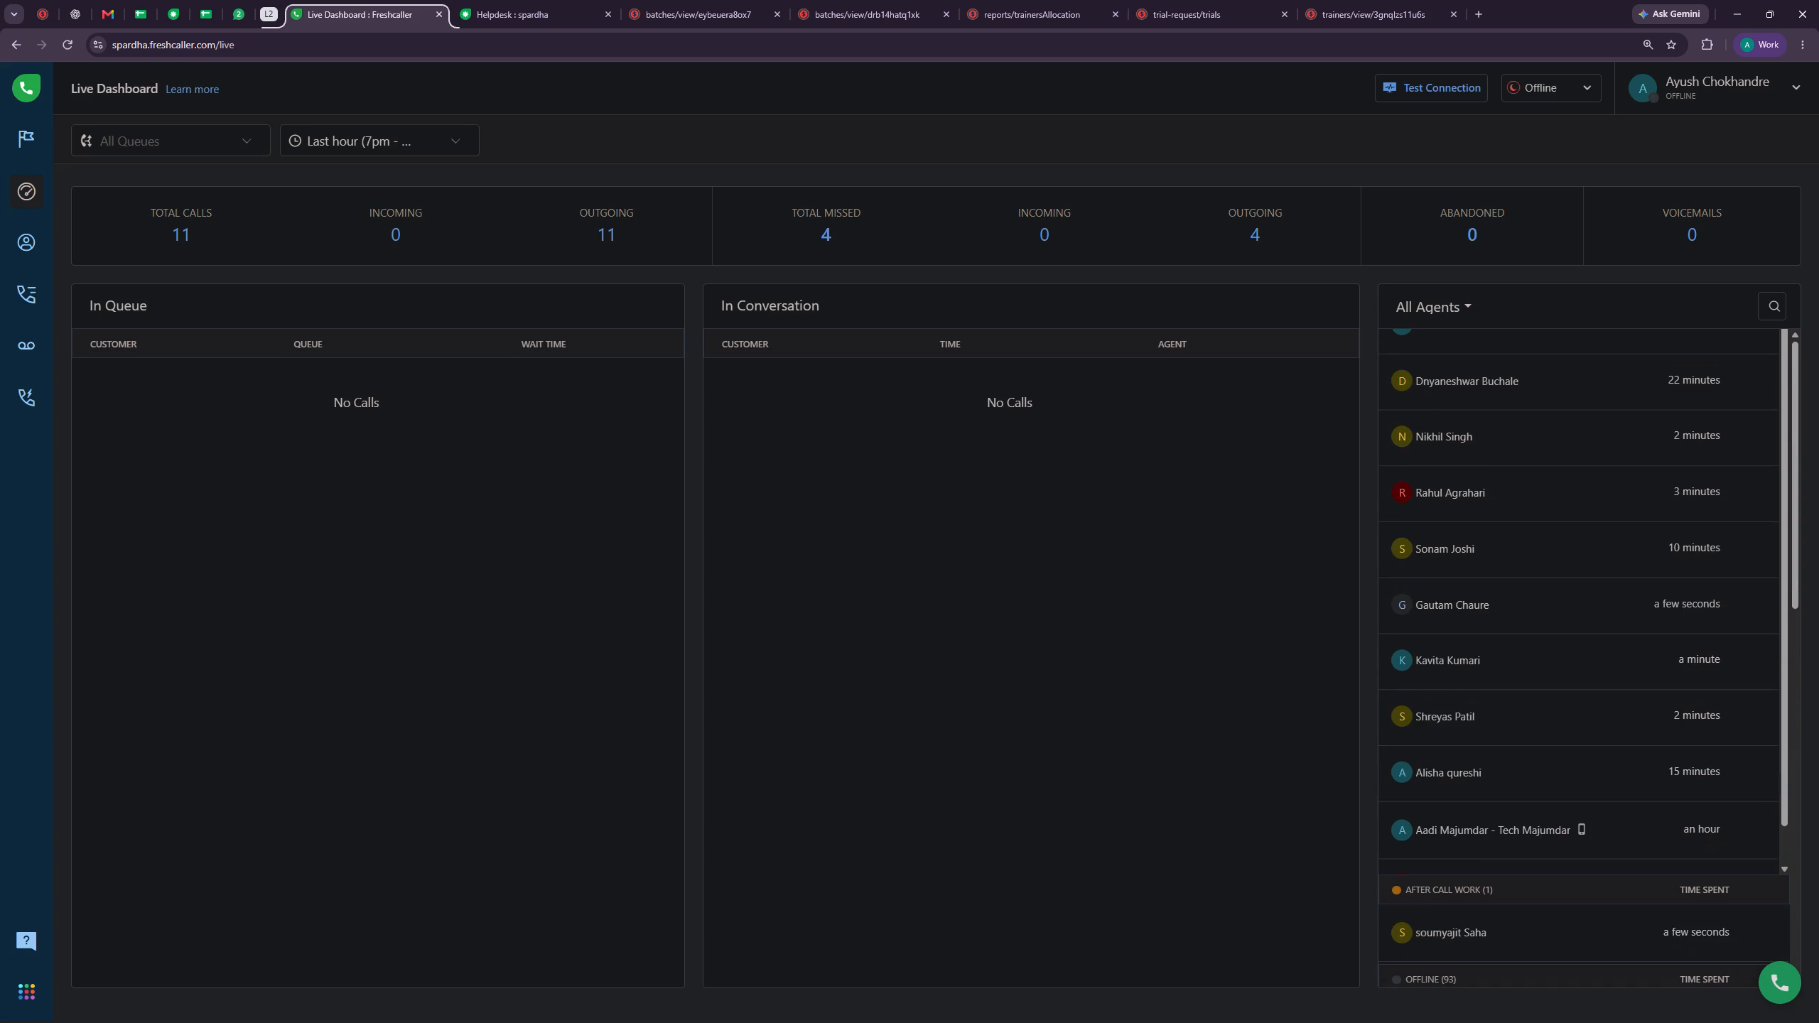
click(1524, 94)
click(1525, 133)
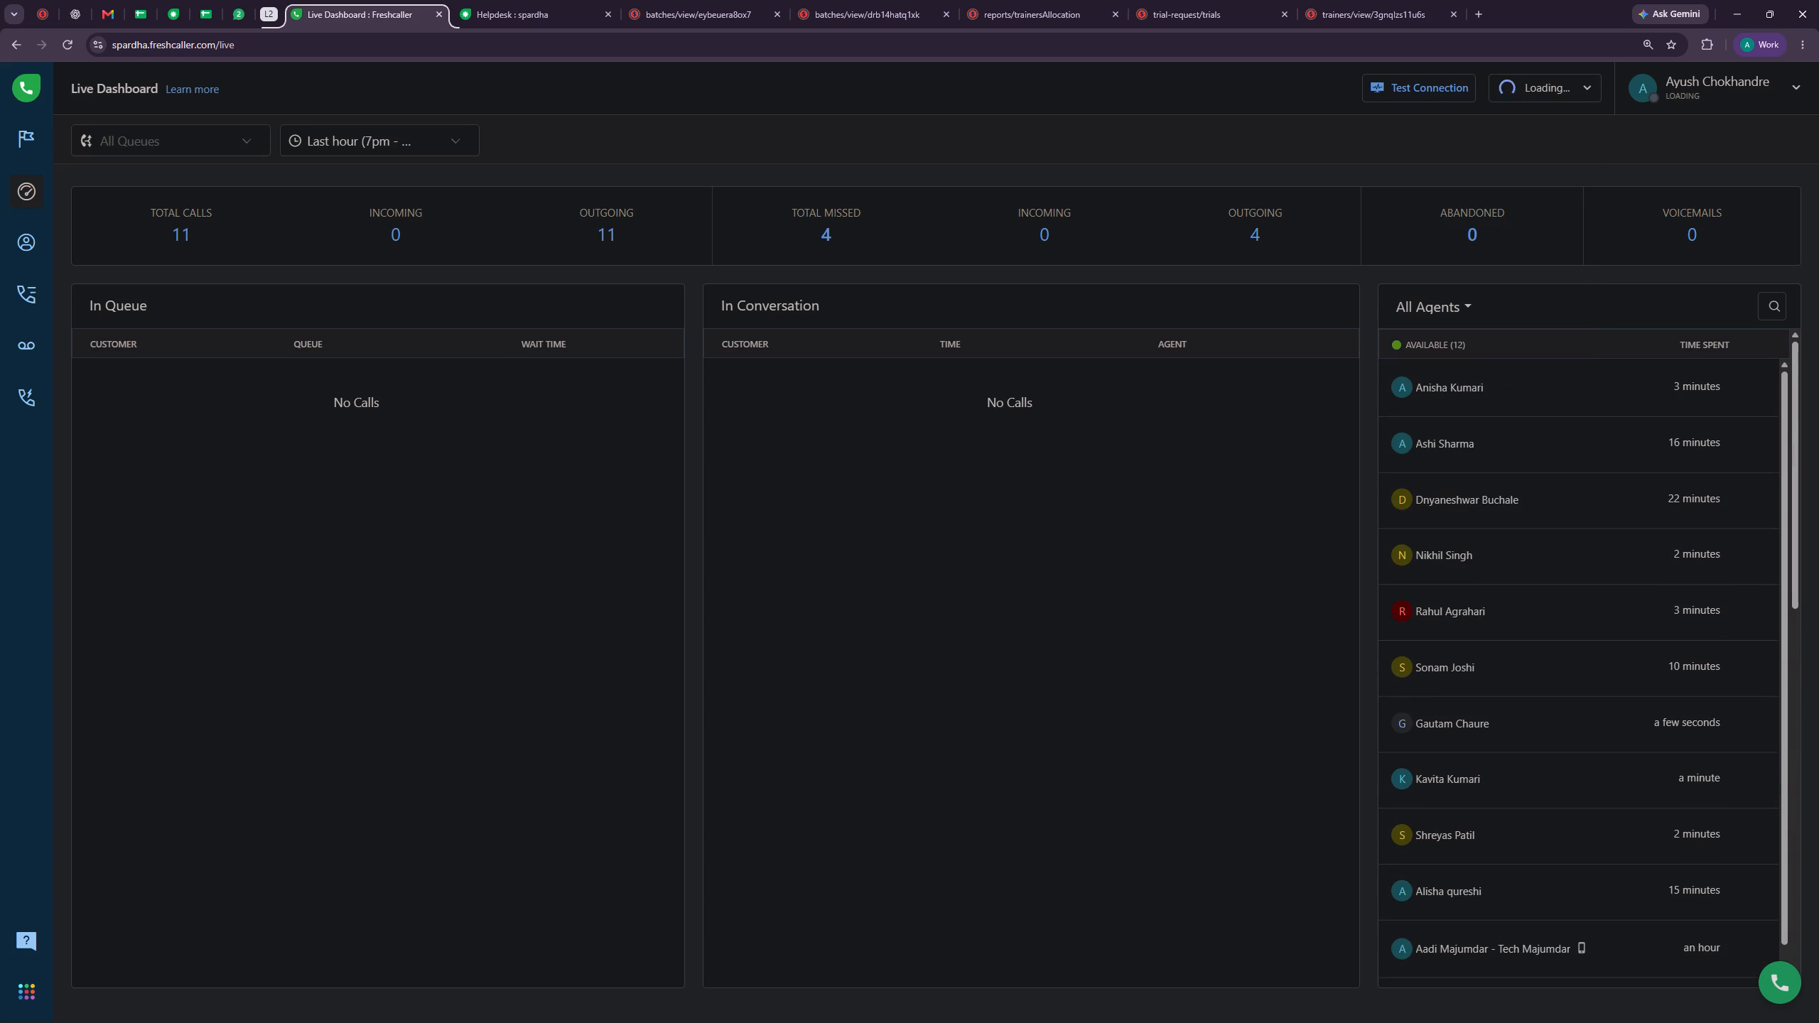
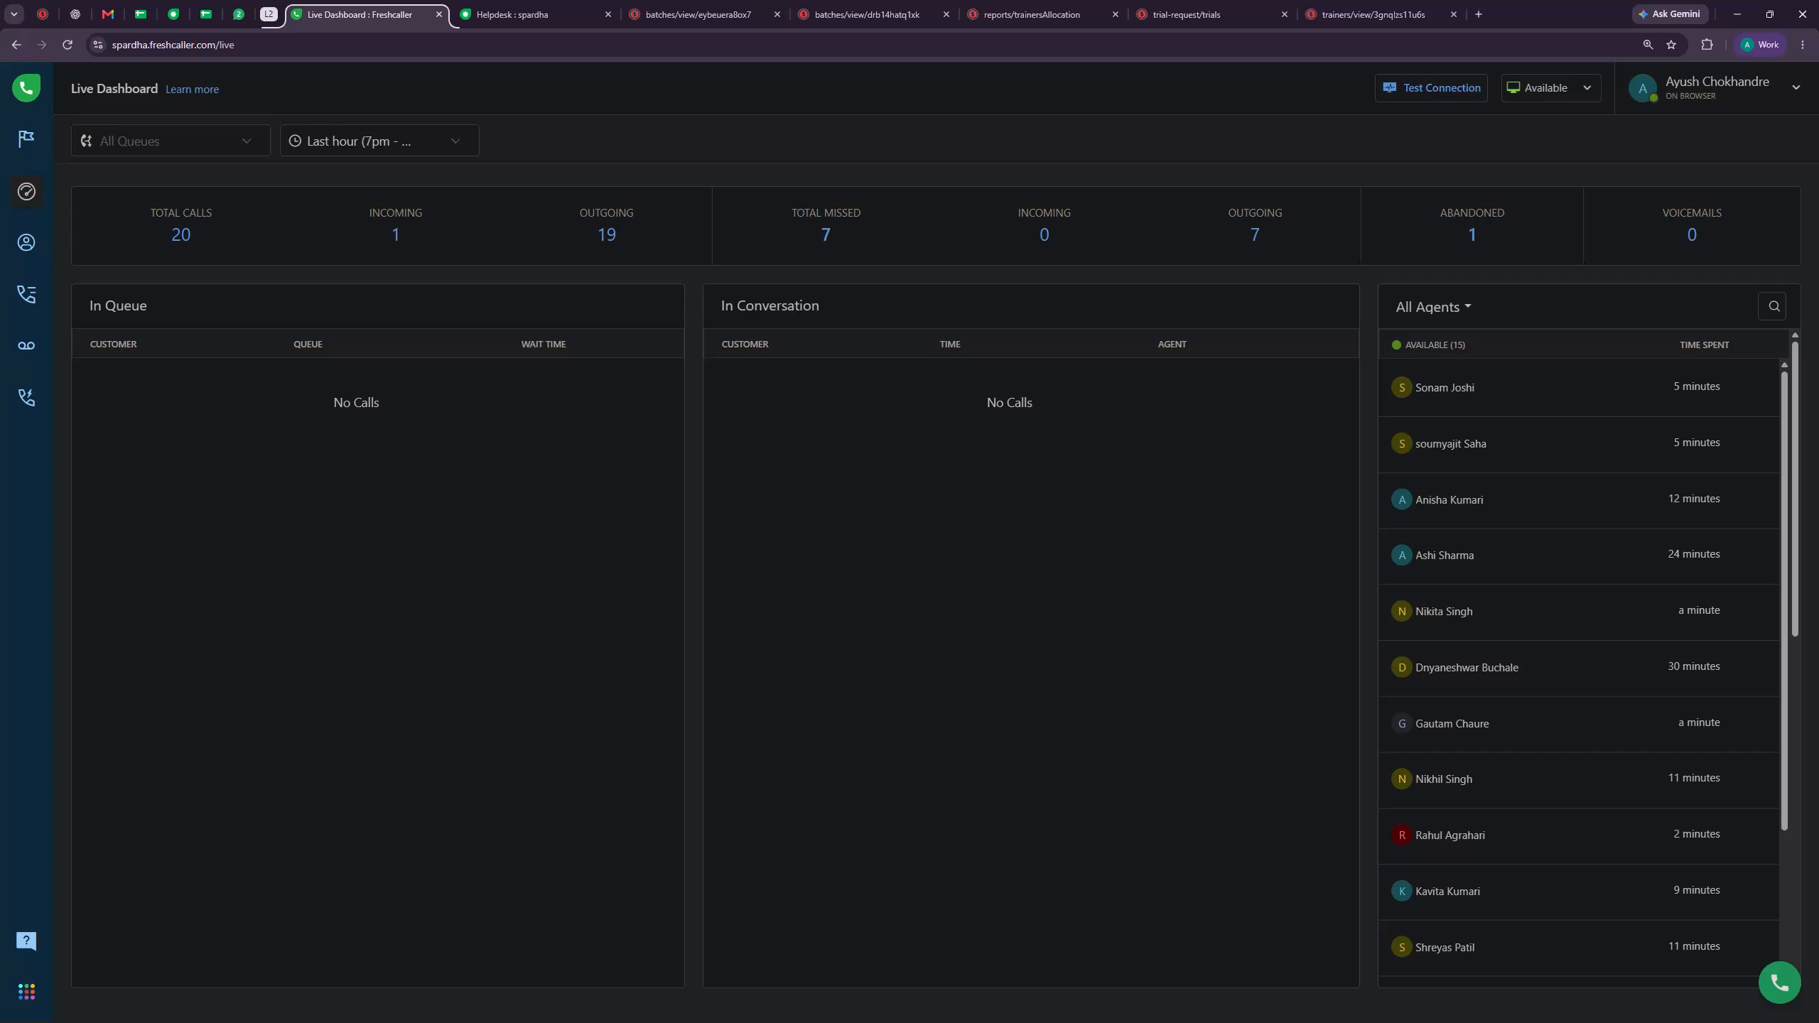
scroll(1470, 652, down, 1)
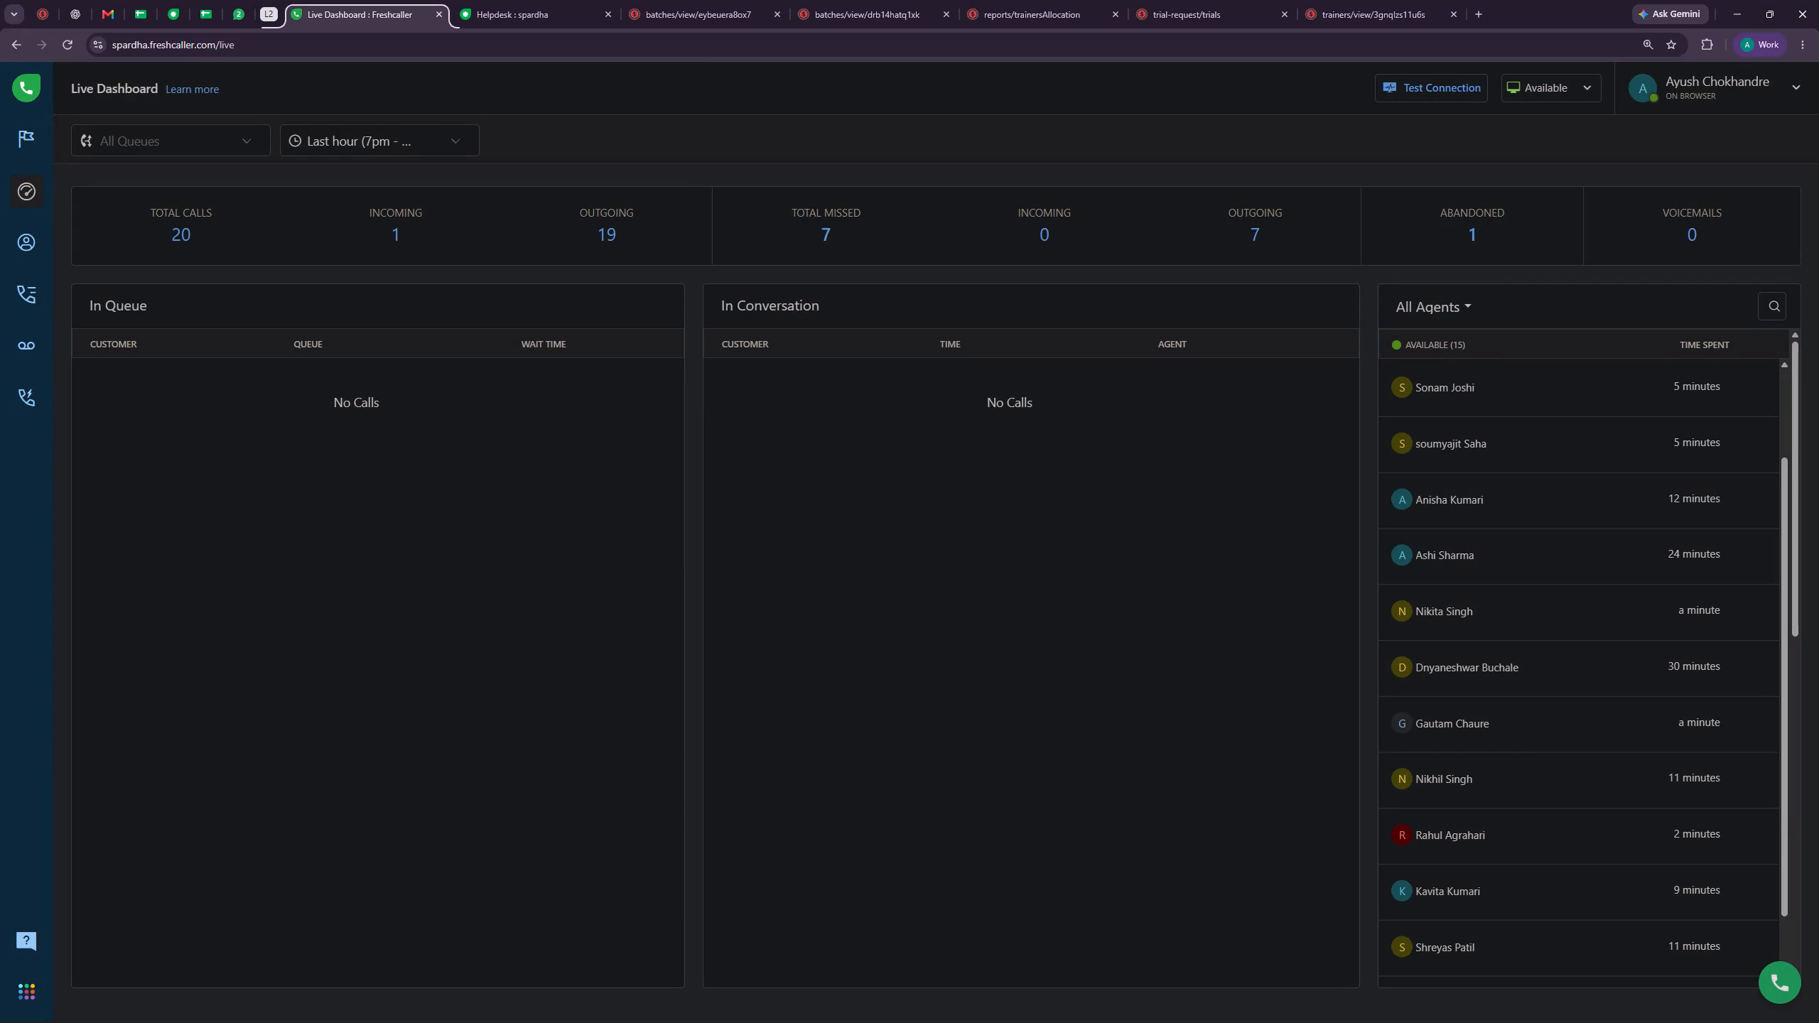
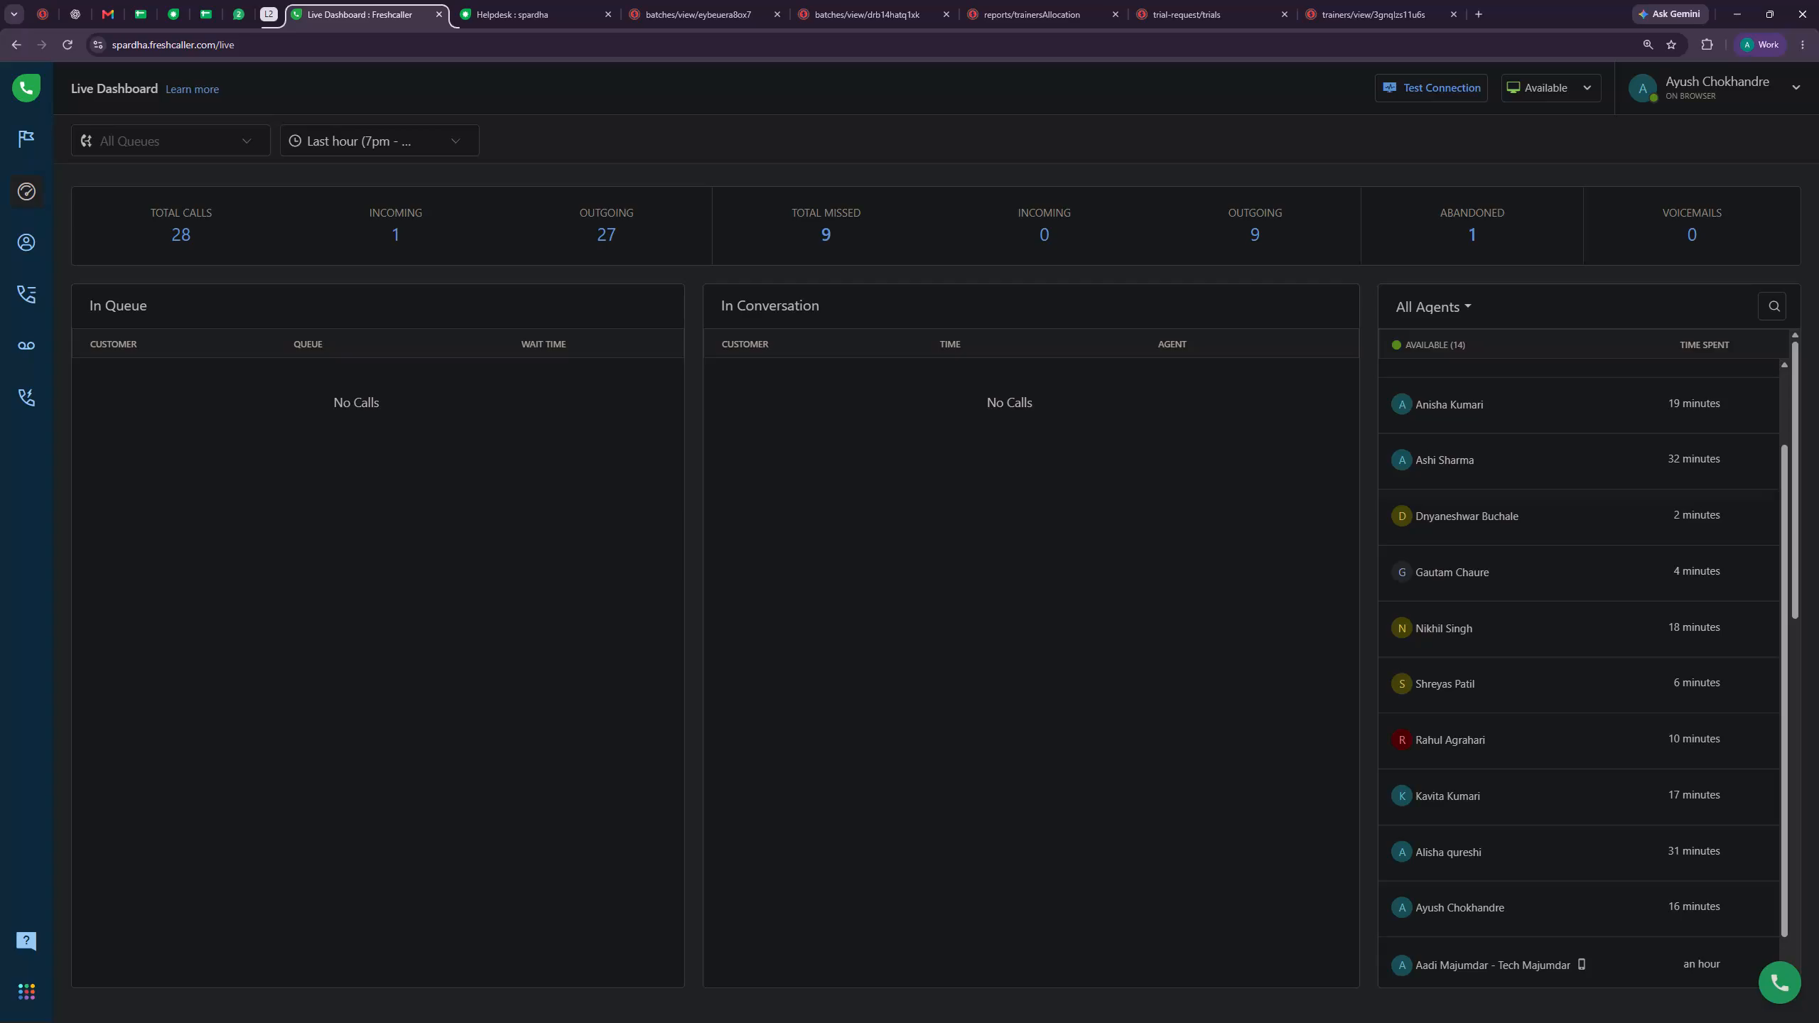
Refresh the agent's own call availability by switching the status to Offline and back to Available.
click(1519, 85)
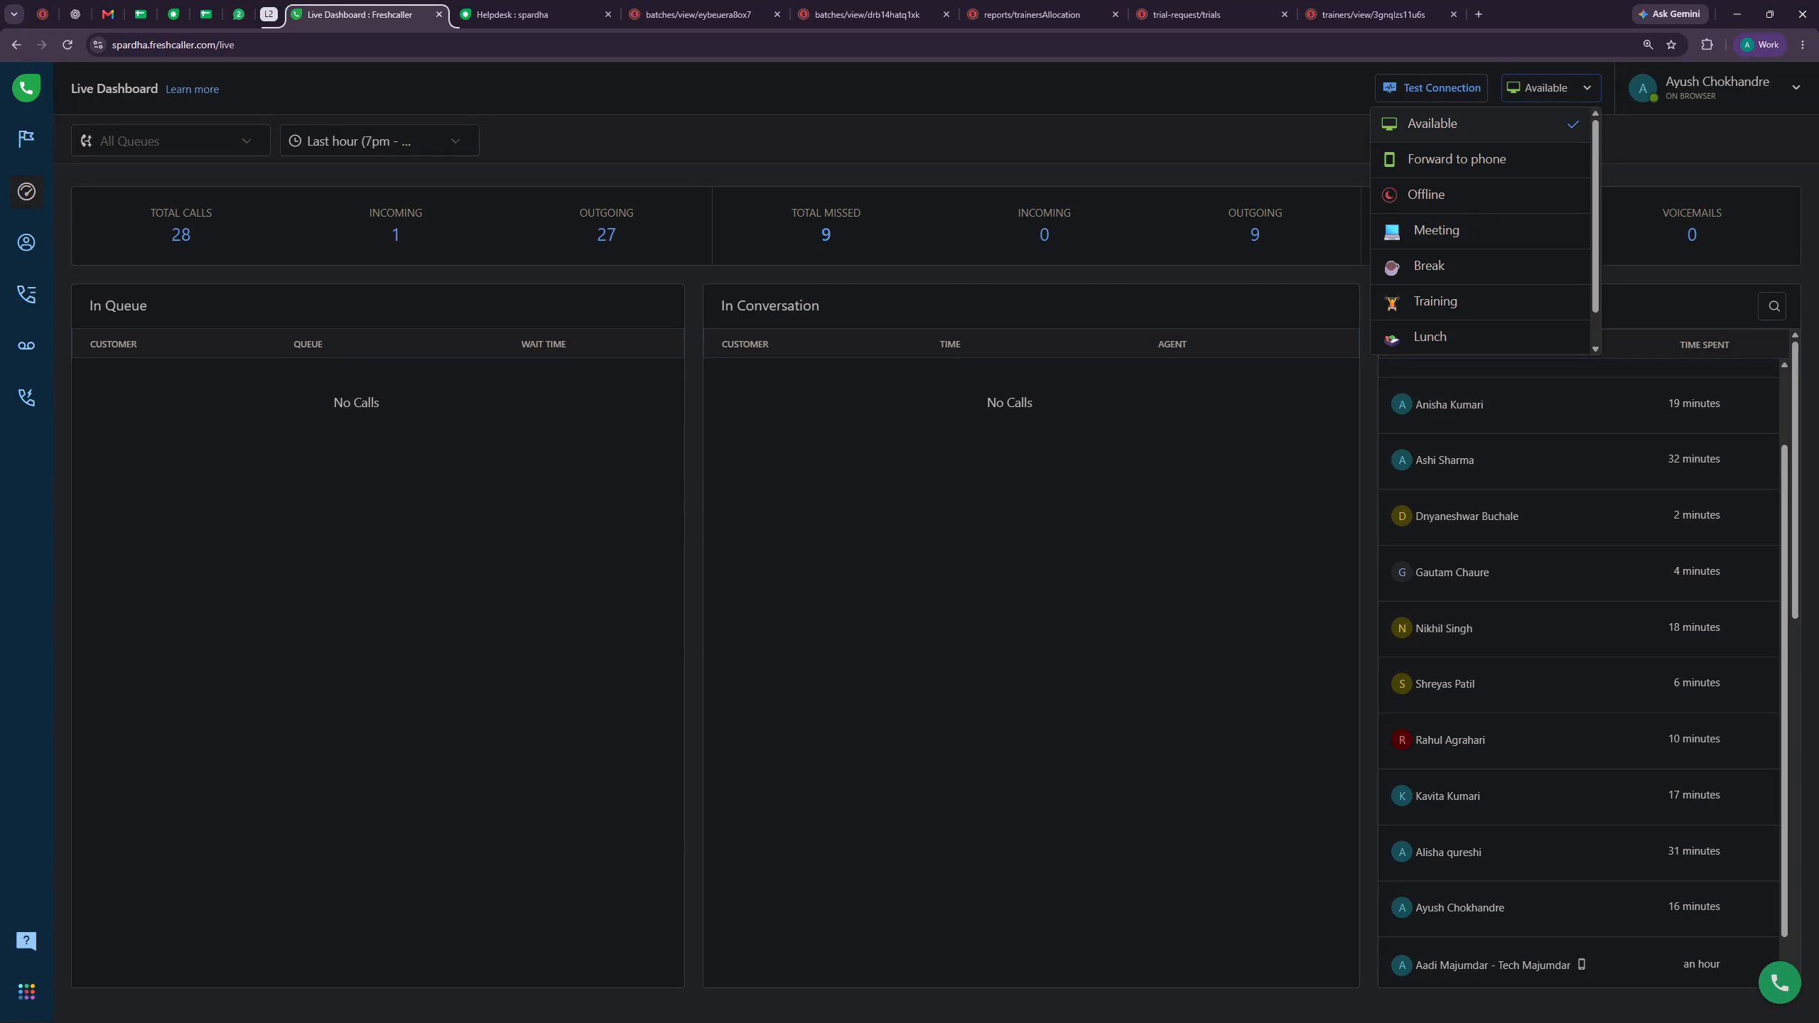
click(1508, 190)
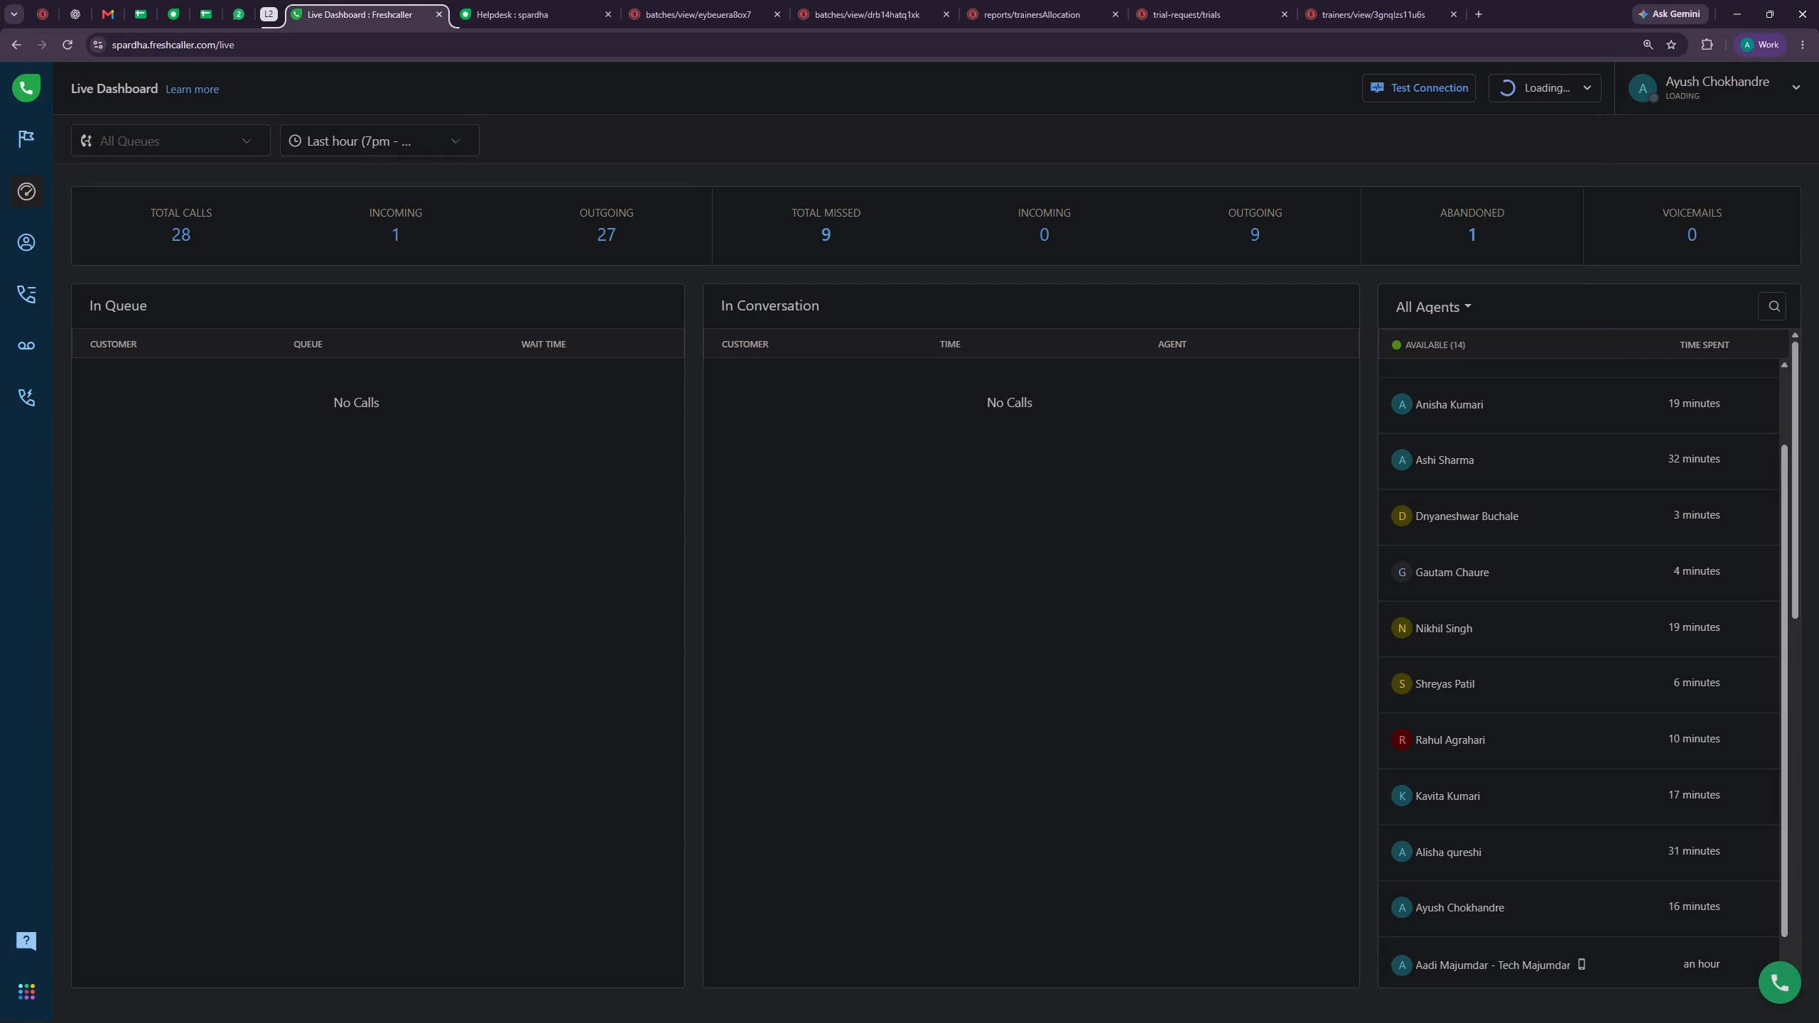
click(1551, 90)
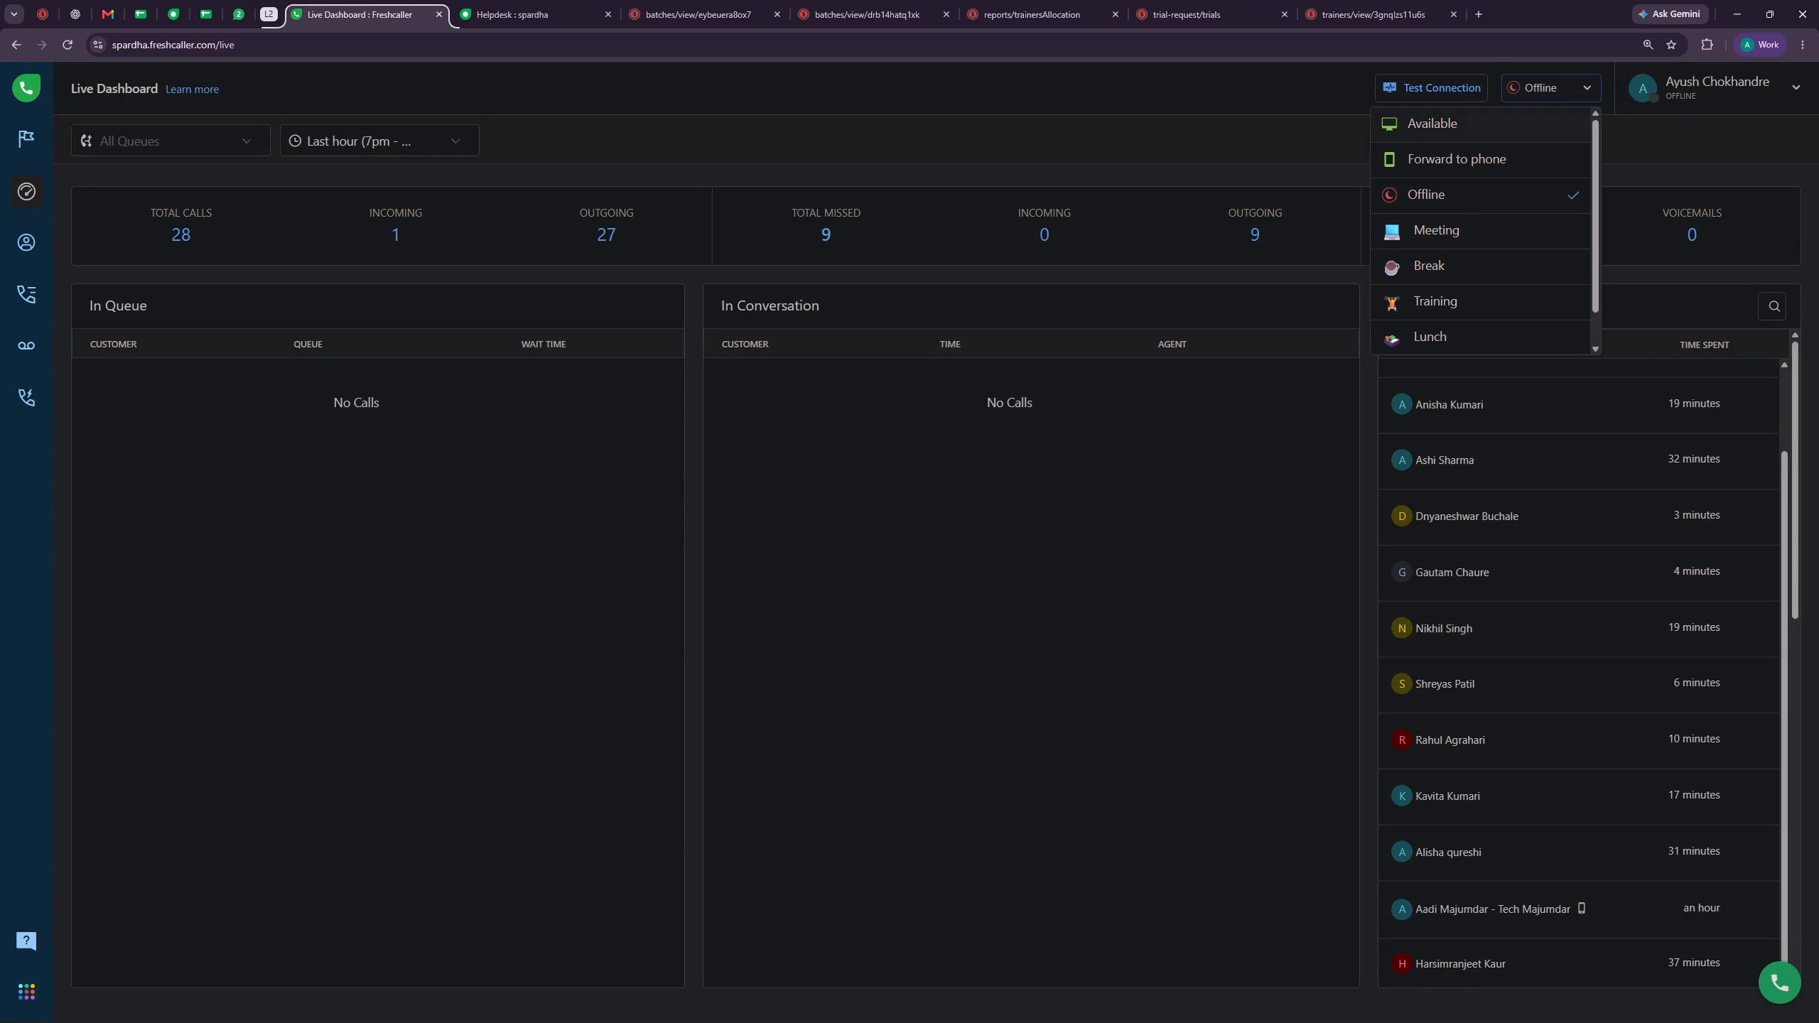
click(1562, 124)
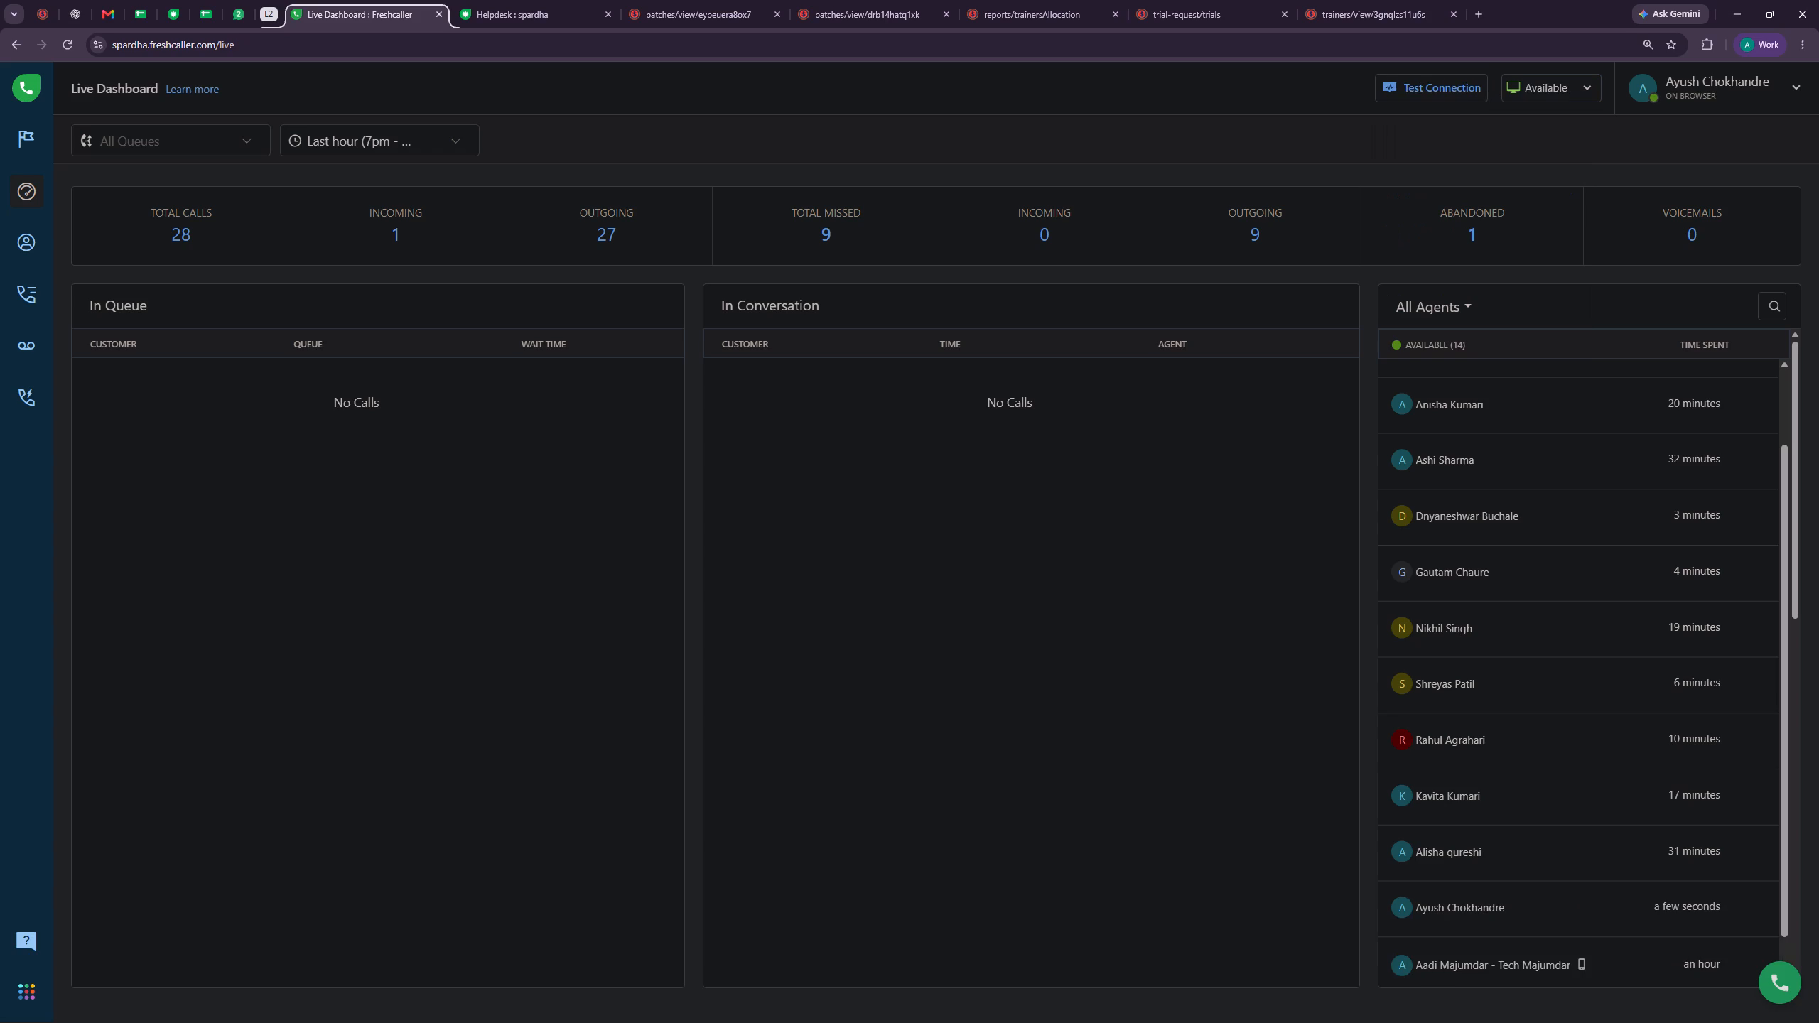
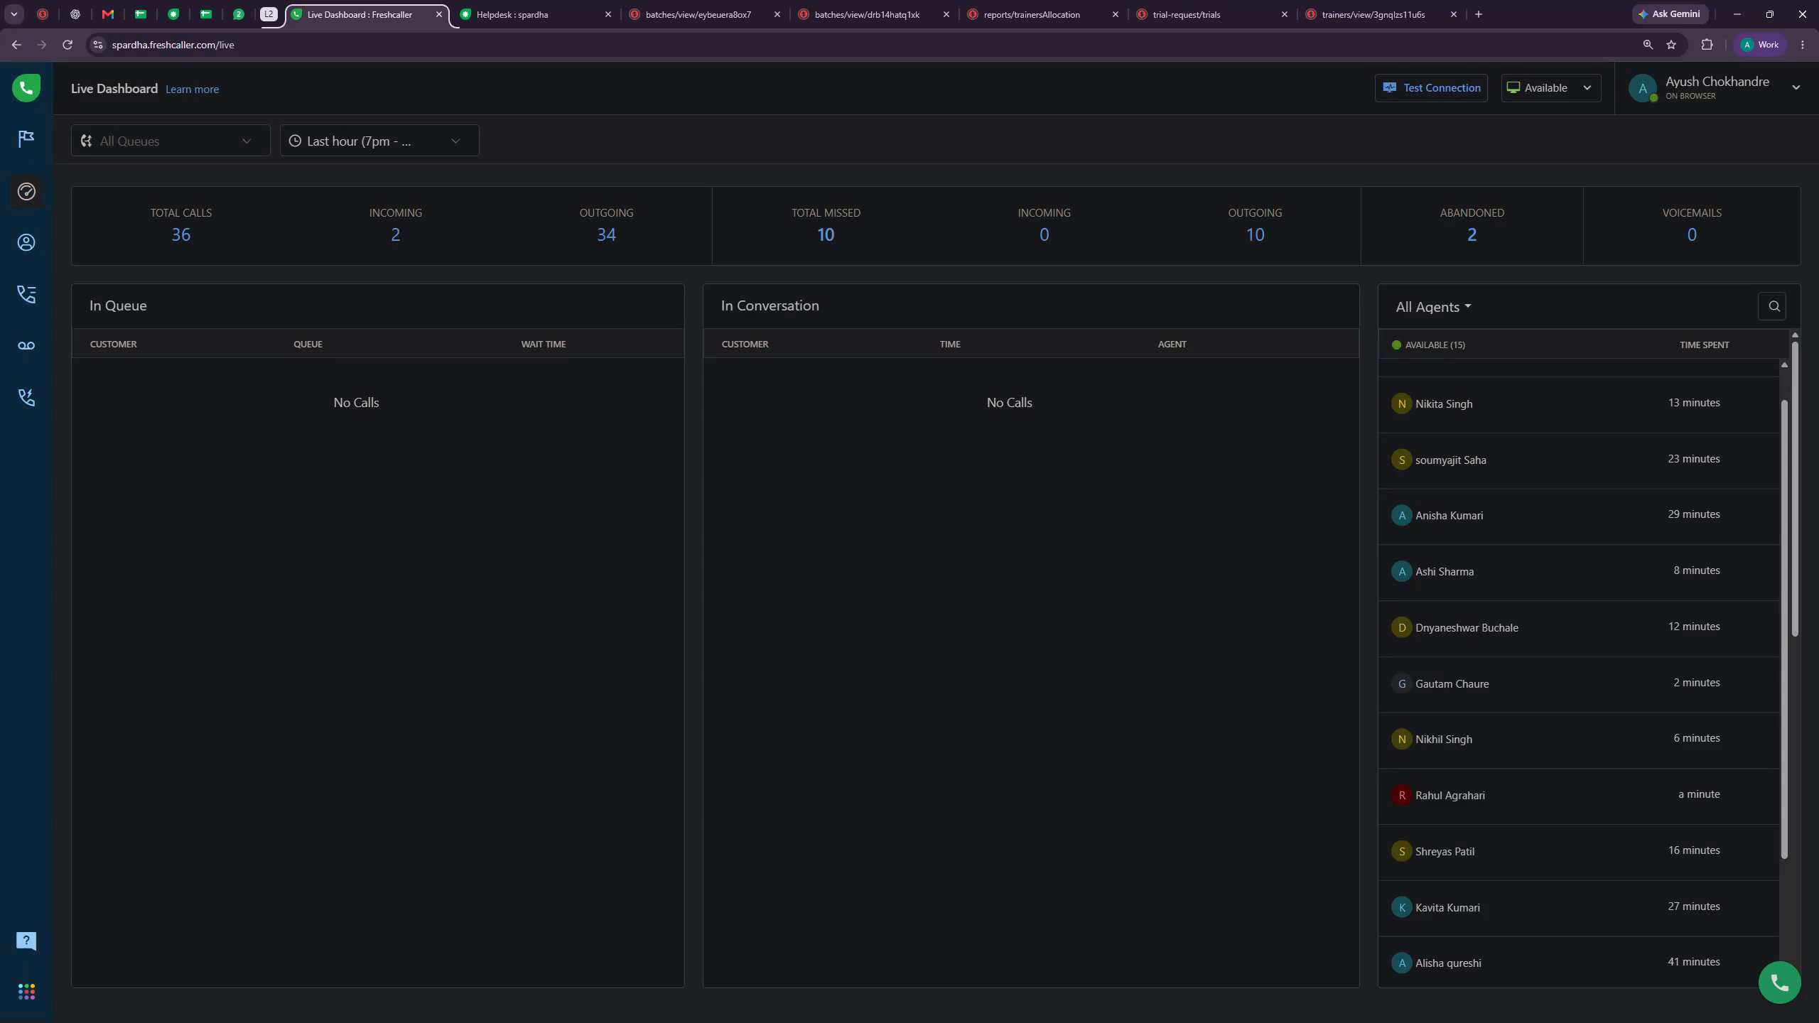
Review the remaining available agents and their time spent in the All Agents list, down to the Offline section.
scroll(1372, 383, down, 1)
scroll(1465, 487, down, 2)
scroll(1567, 507, down, 2)
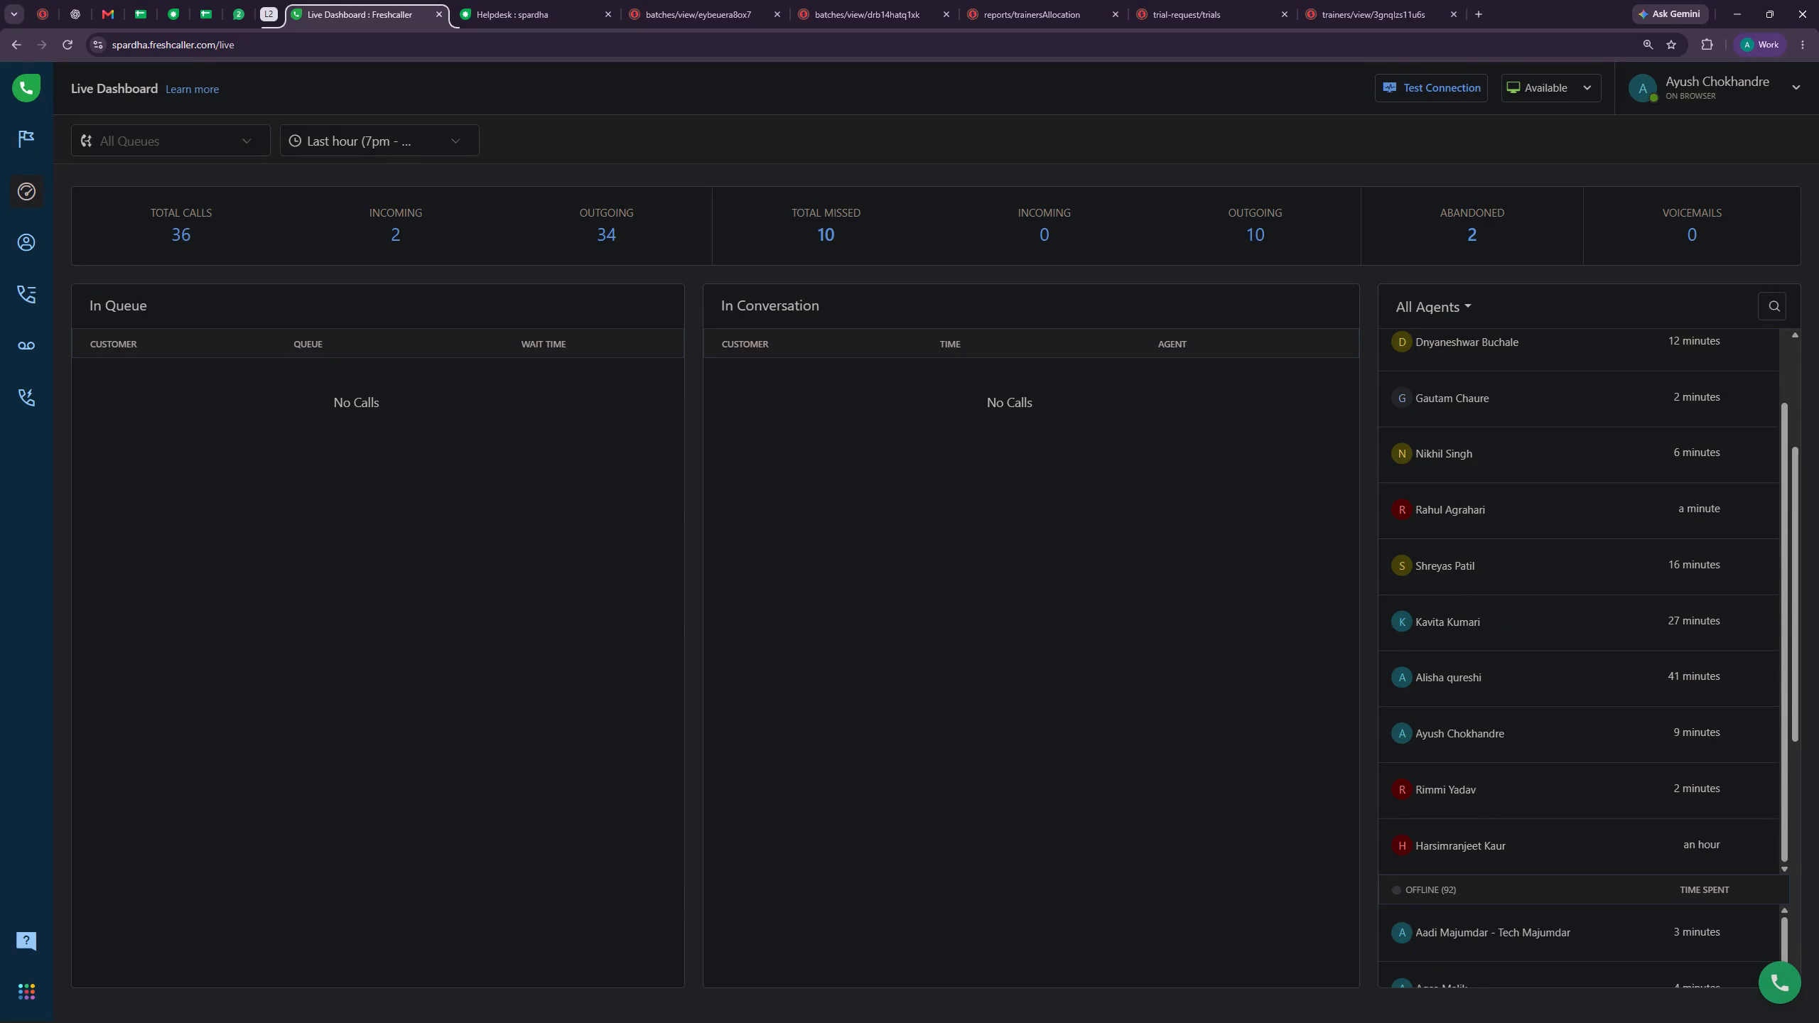
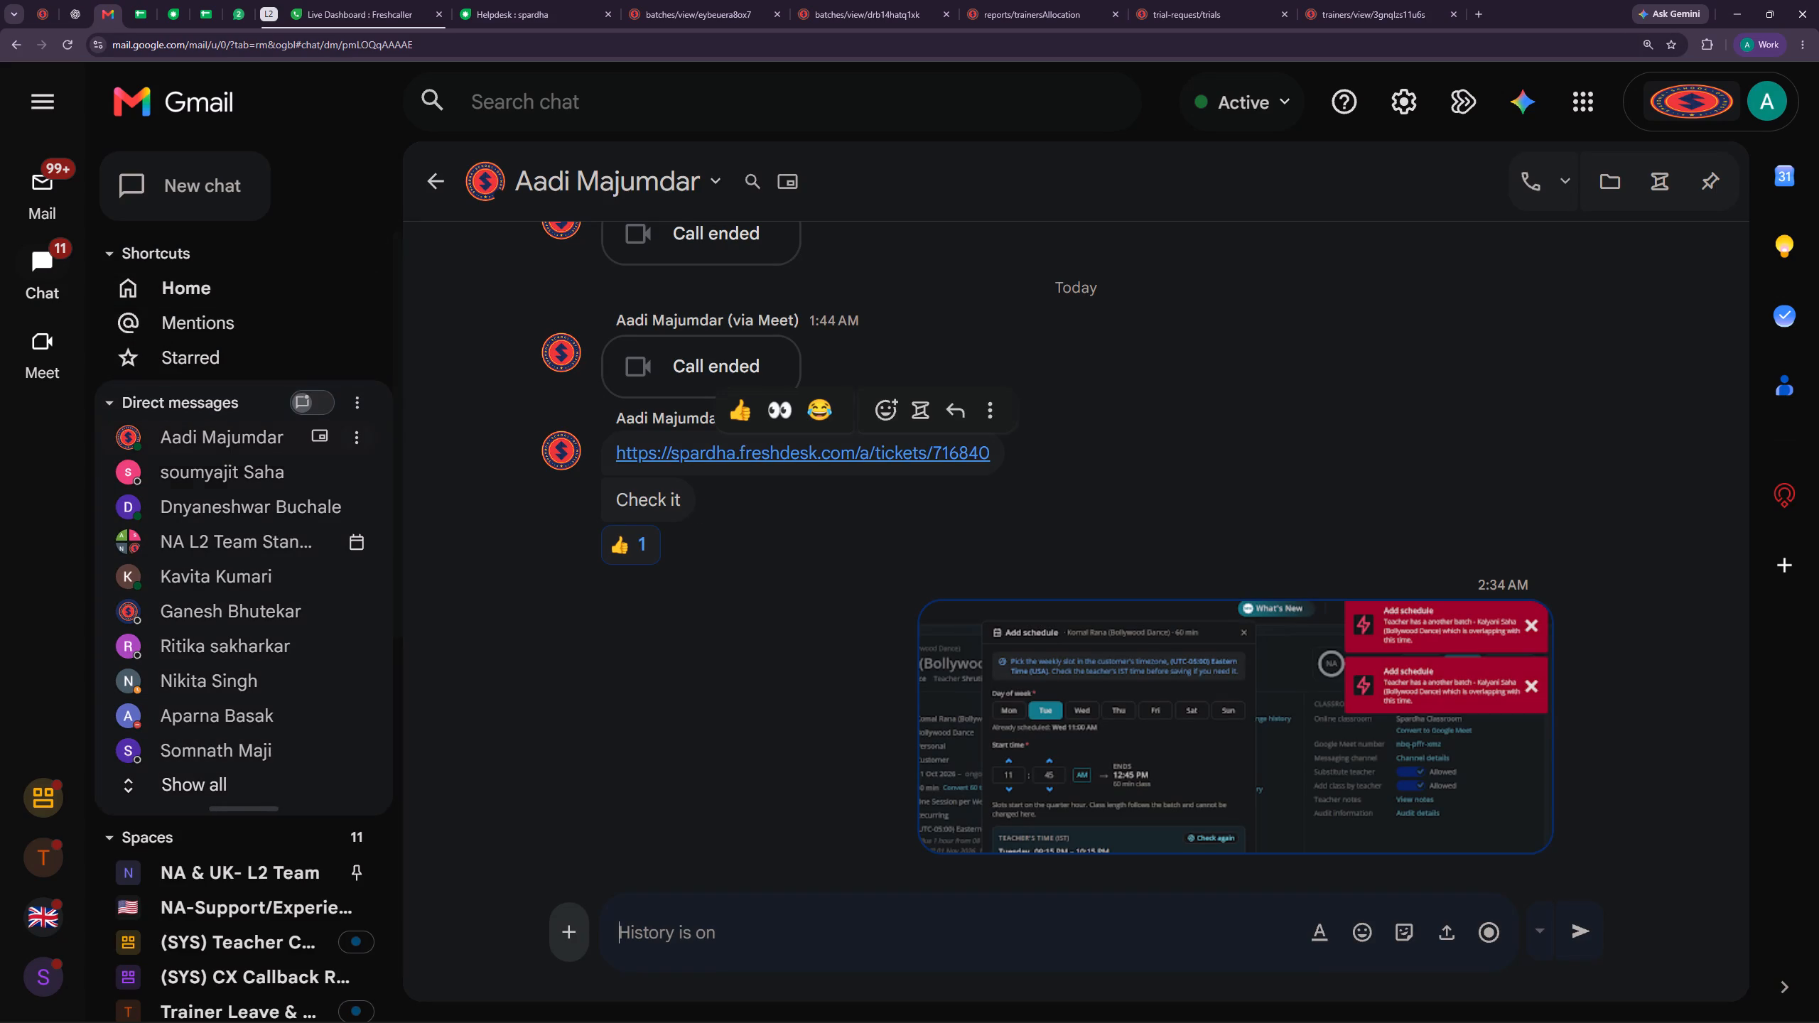
scroll(963, 605, down, 1)
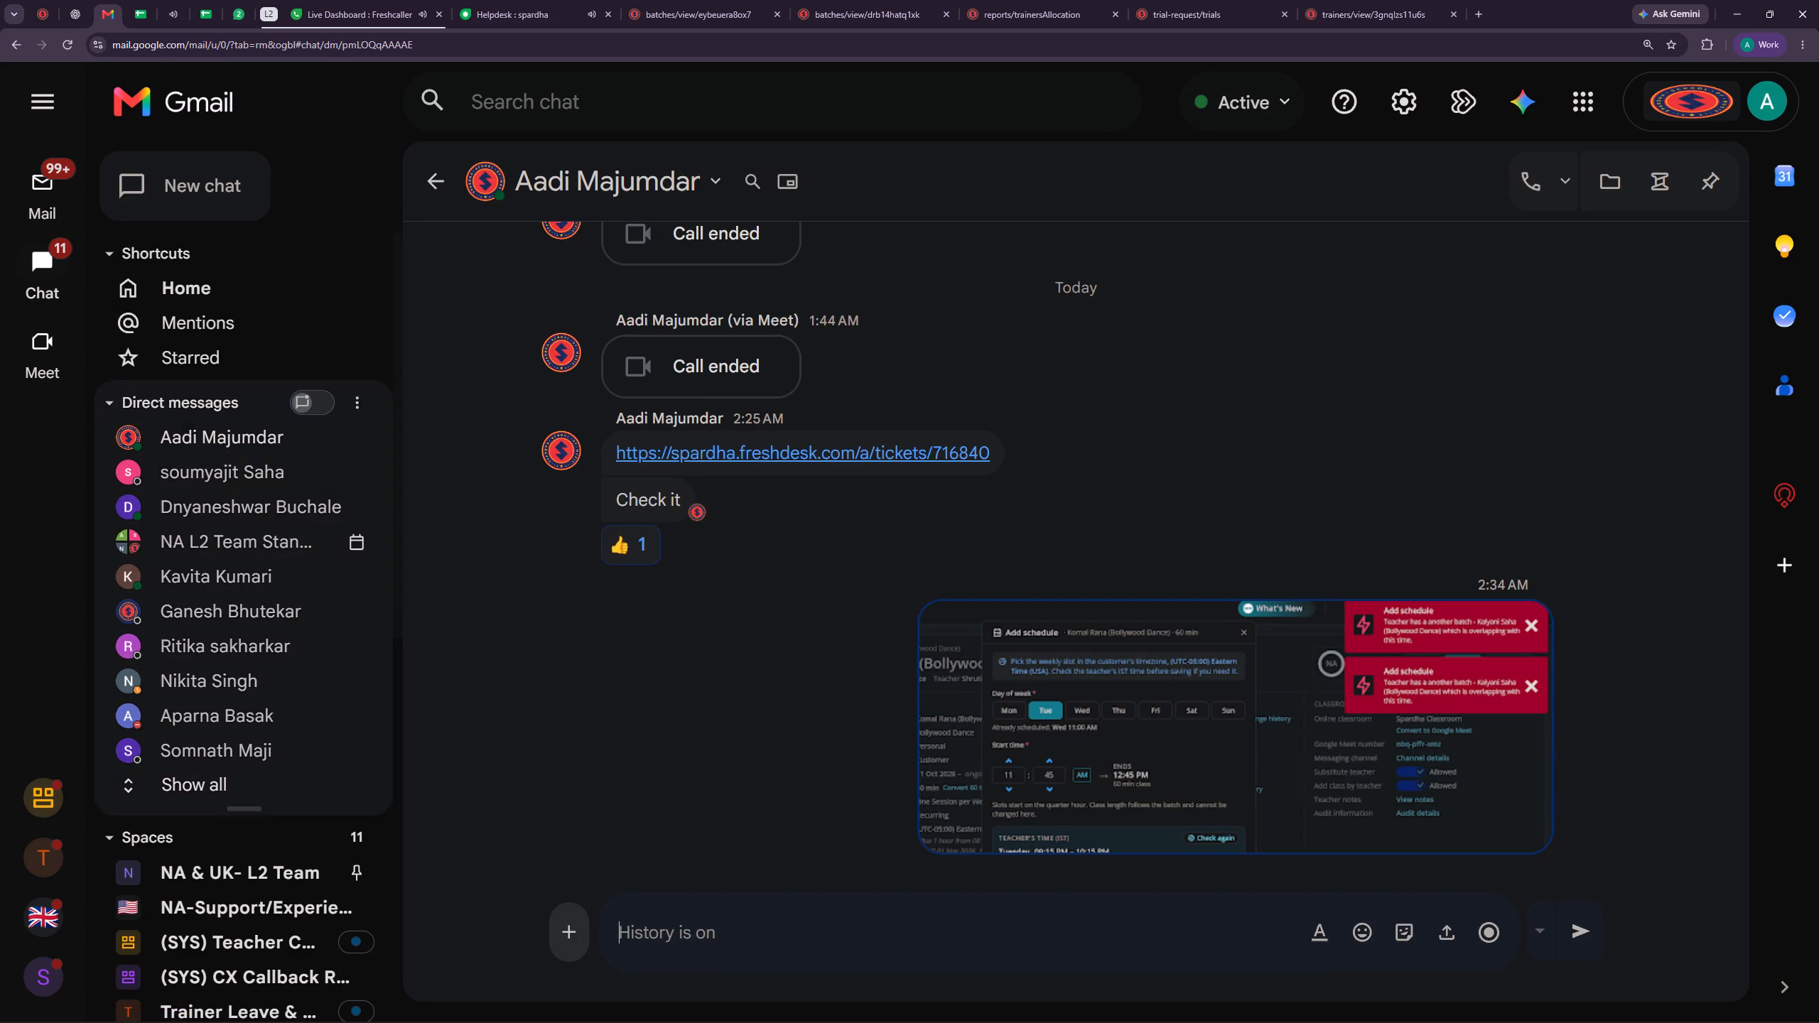
Switch to ticket 716840 in Freshdesk and ignore the incoming call on the North America - main line.
click(173, 0)
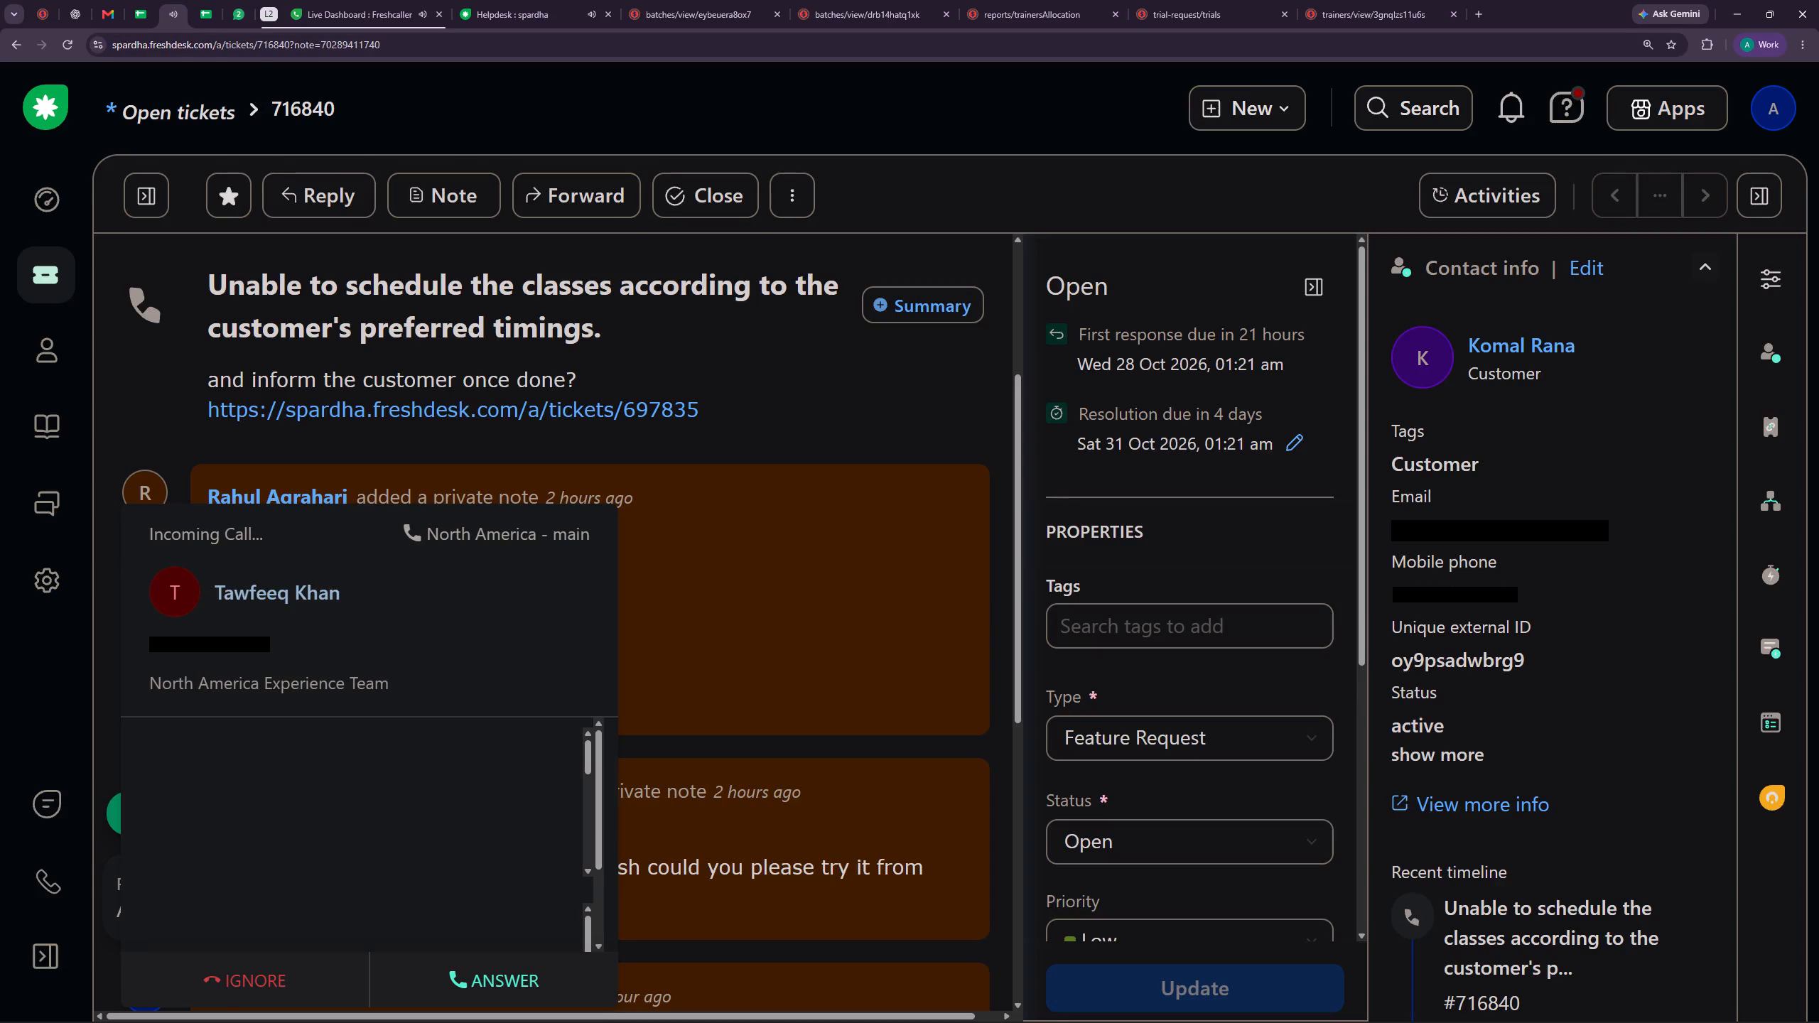
click(248, 977)
Check the Freshcaller Live Dashboard and bring up the Freshdesk list of open tickets assigned to Me.
click(385, 0)
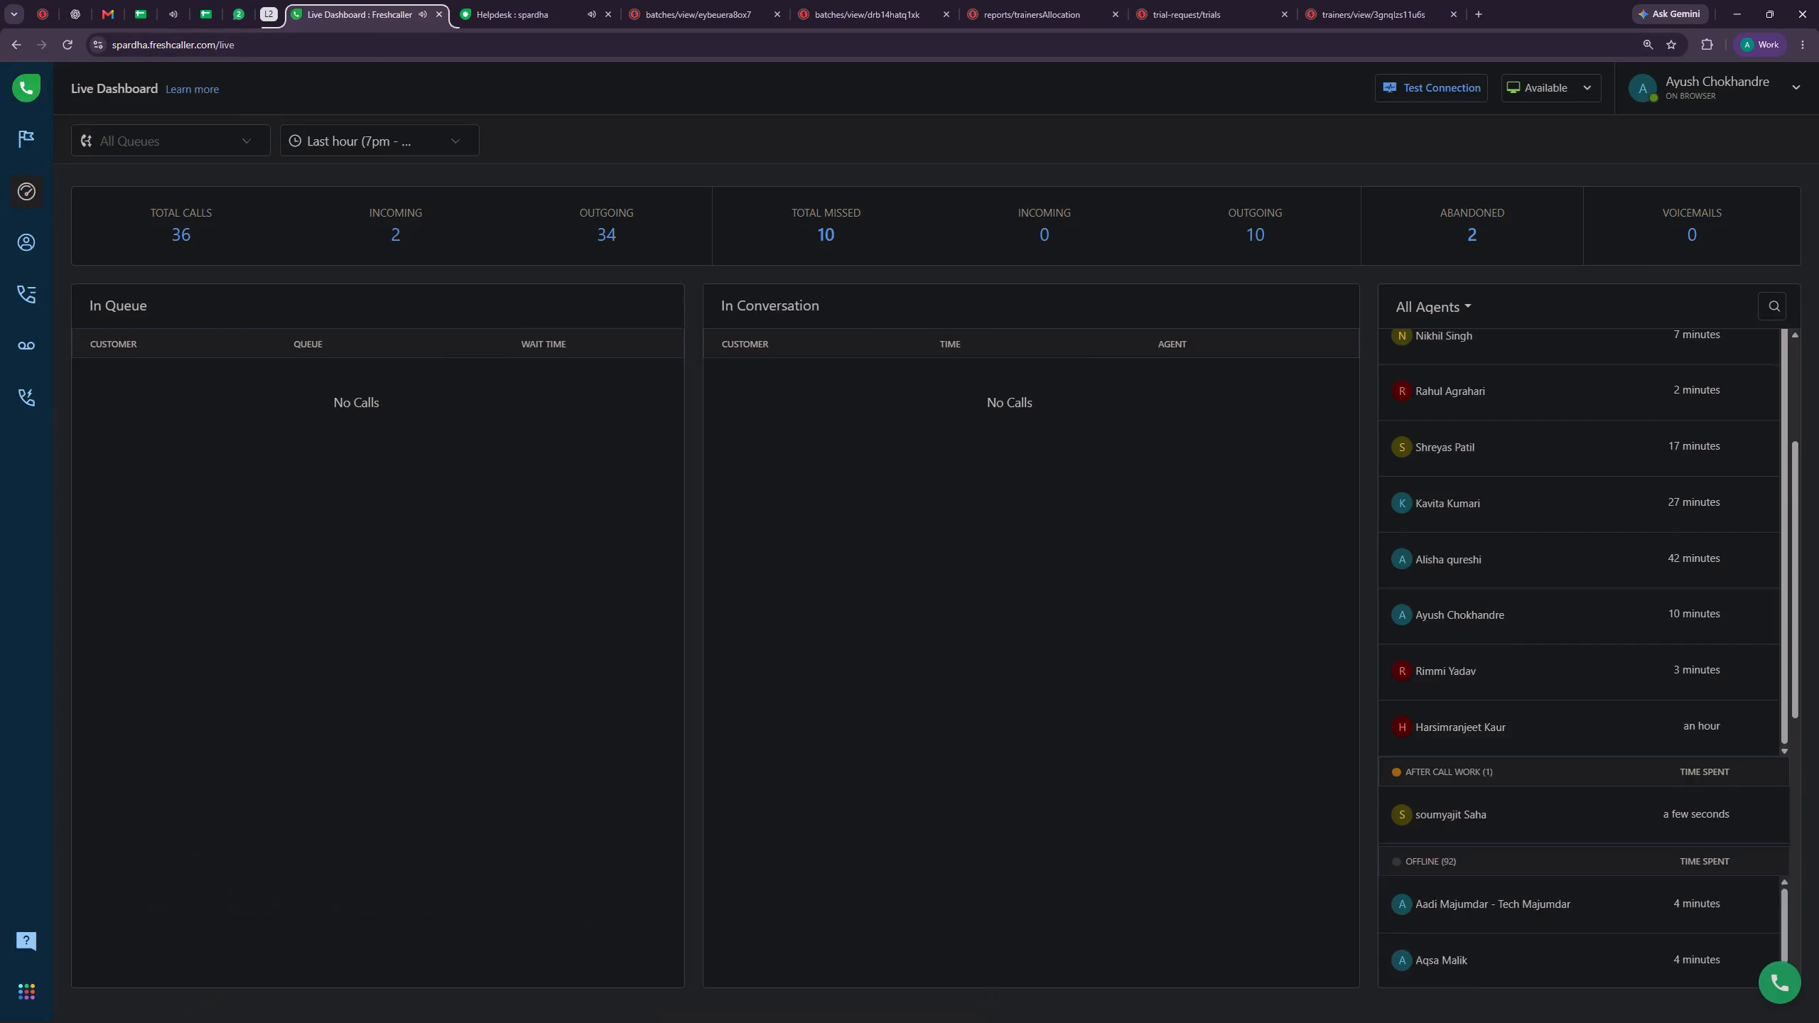
click(566, 0)
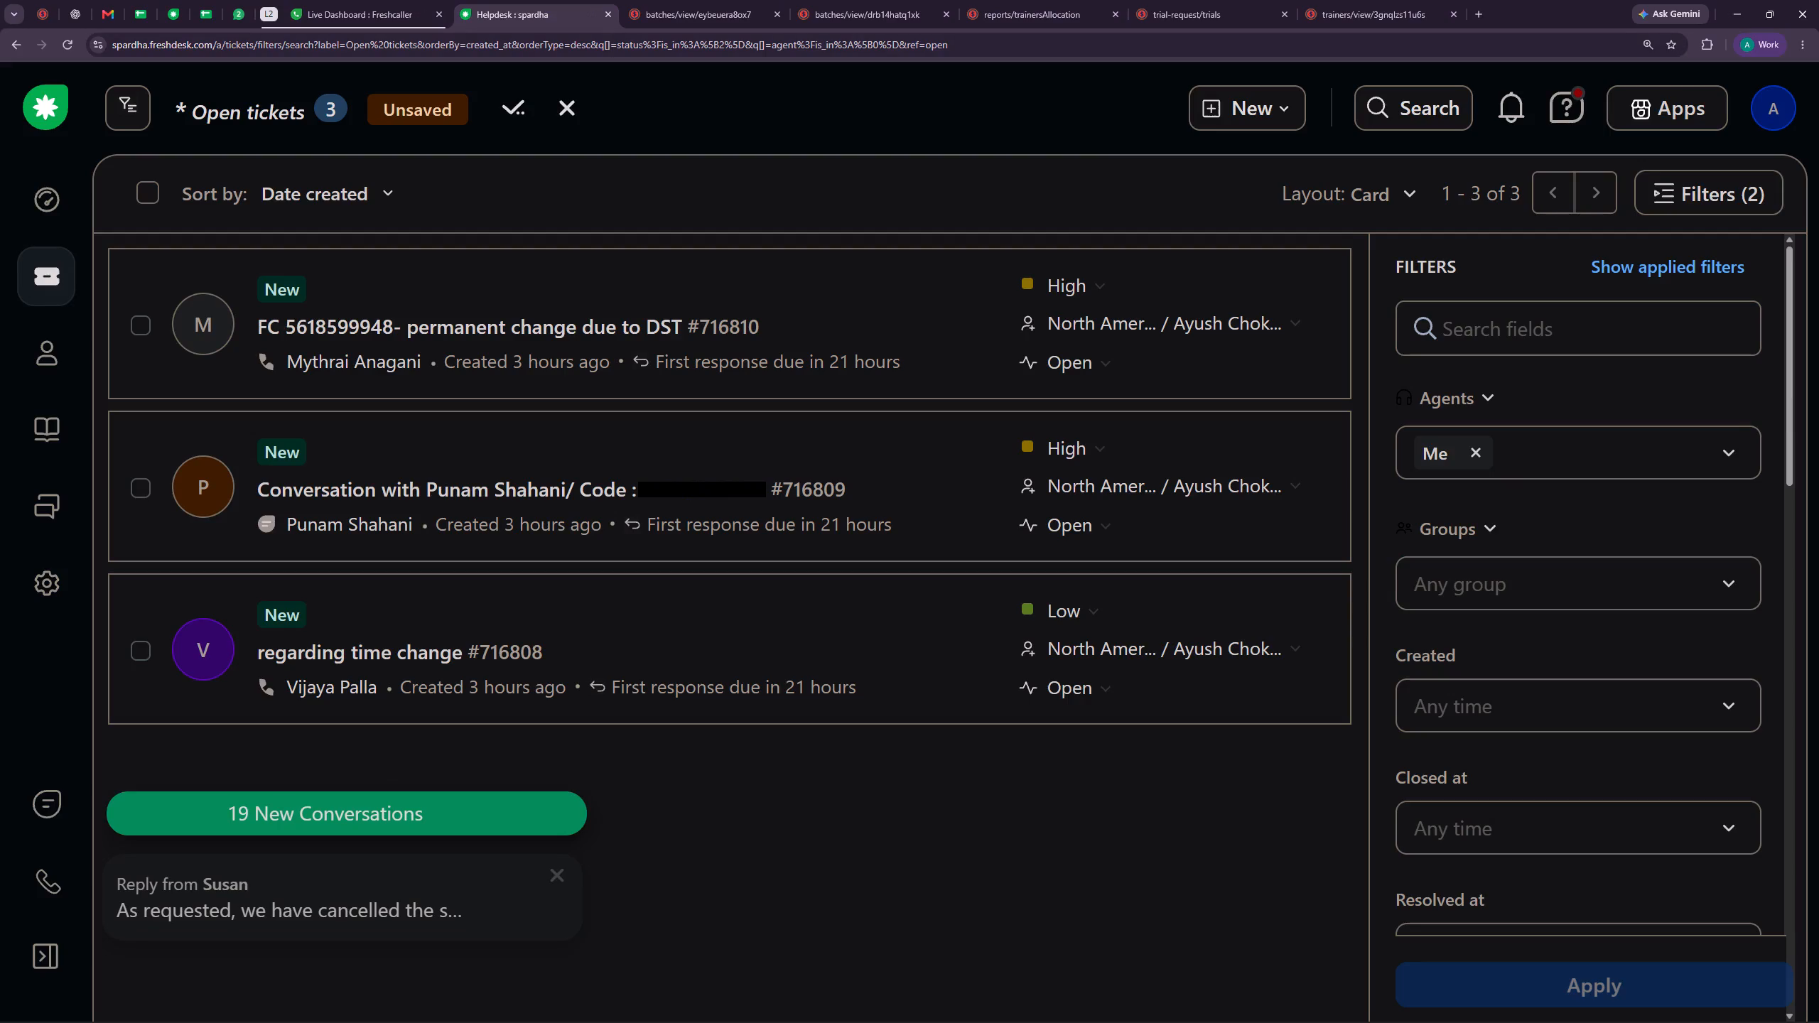
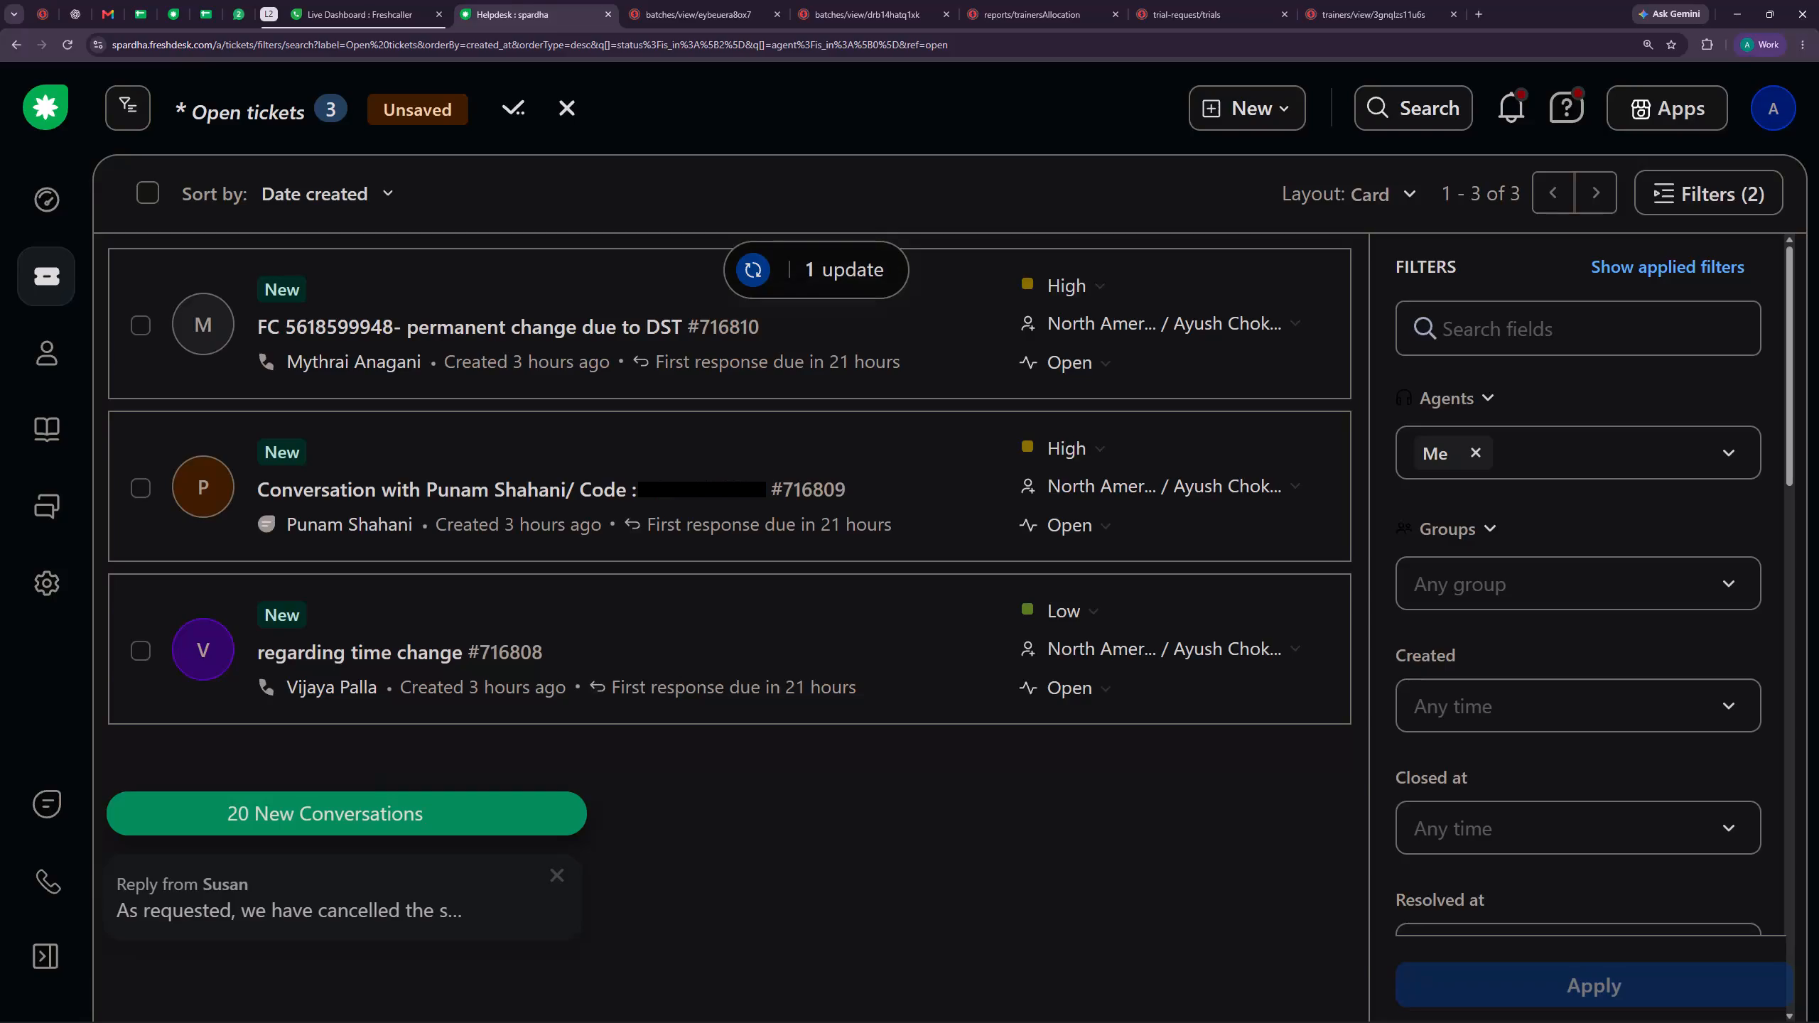
click(773, 256)
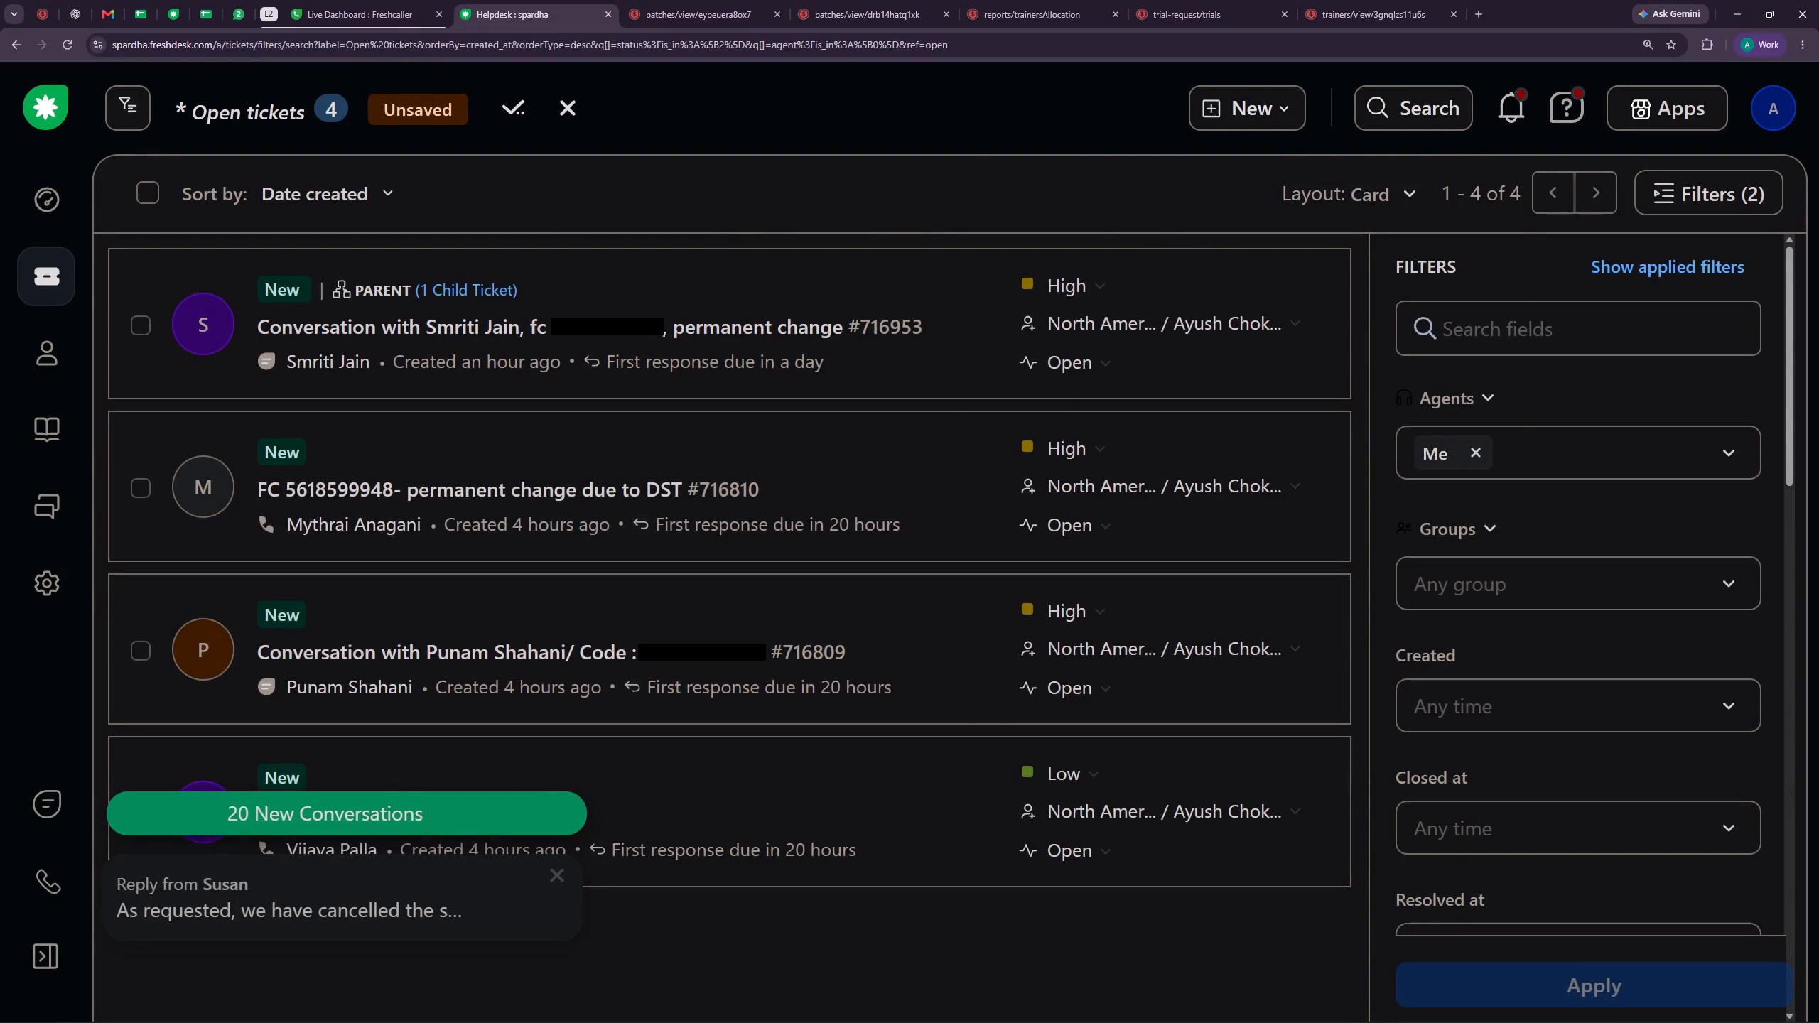
click(1519, 109)
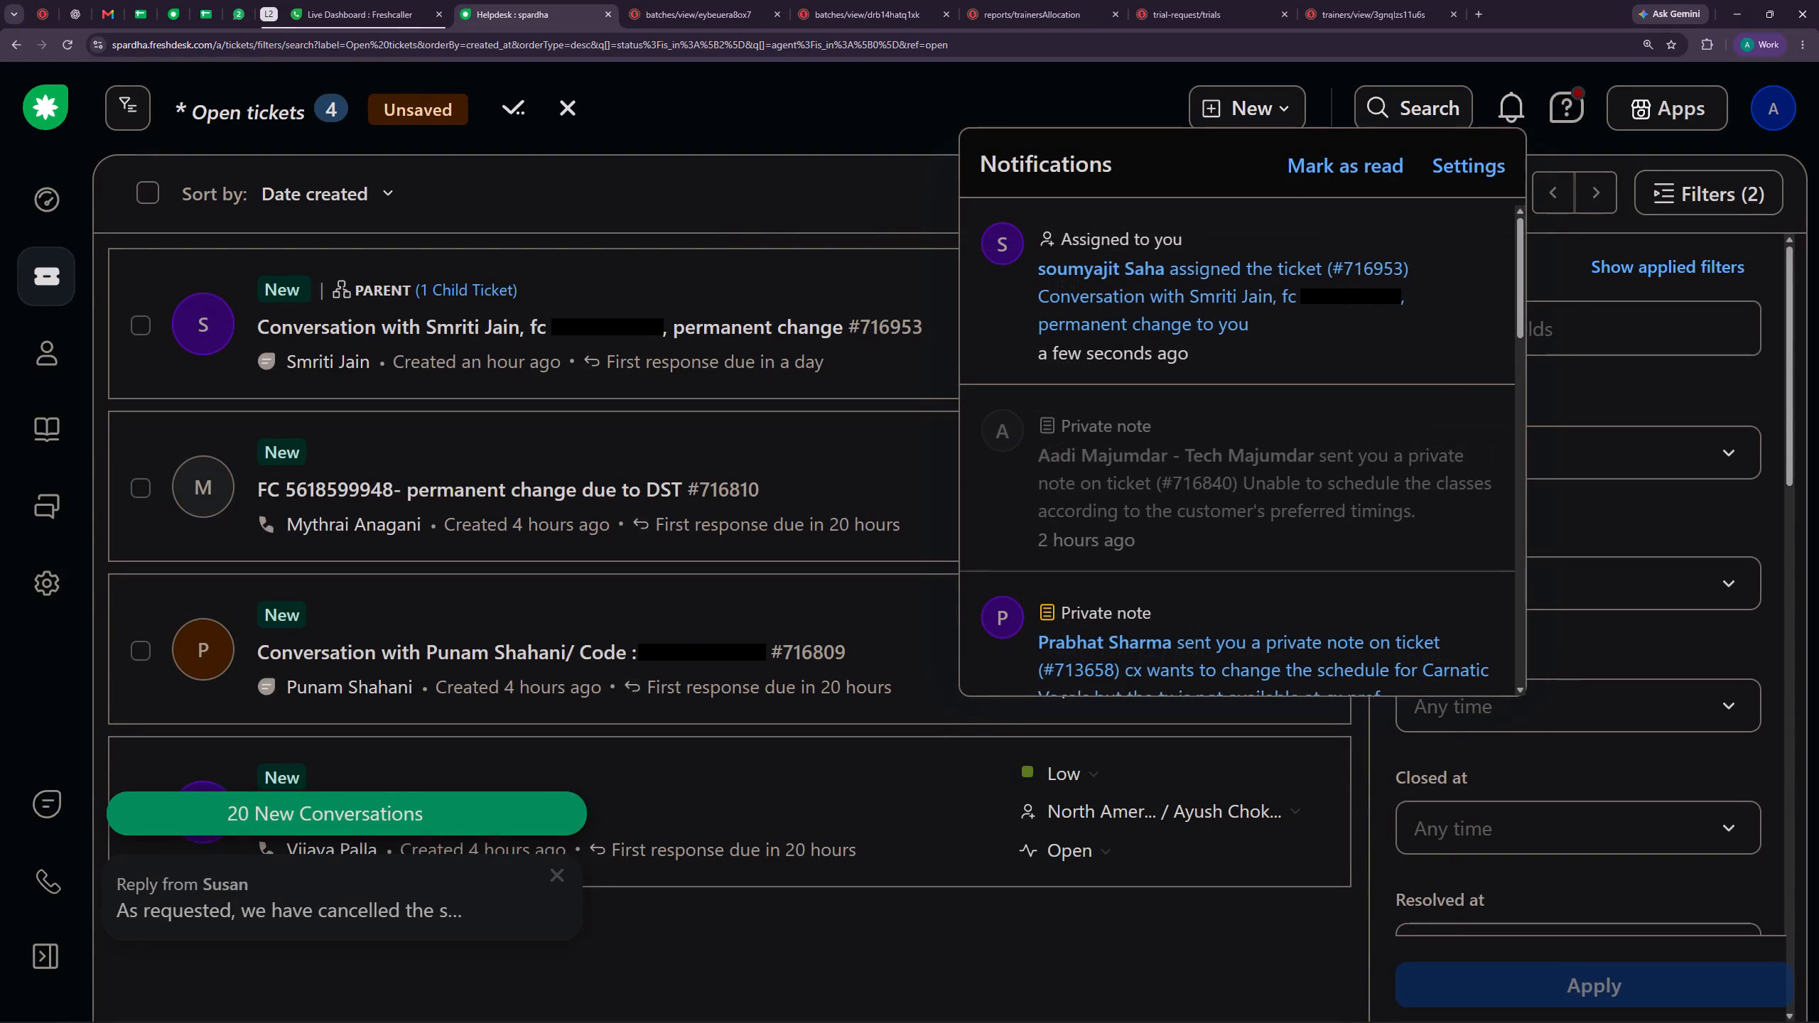
click(1516, 111)
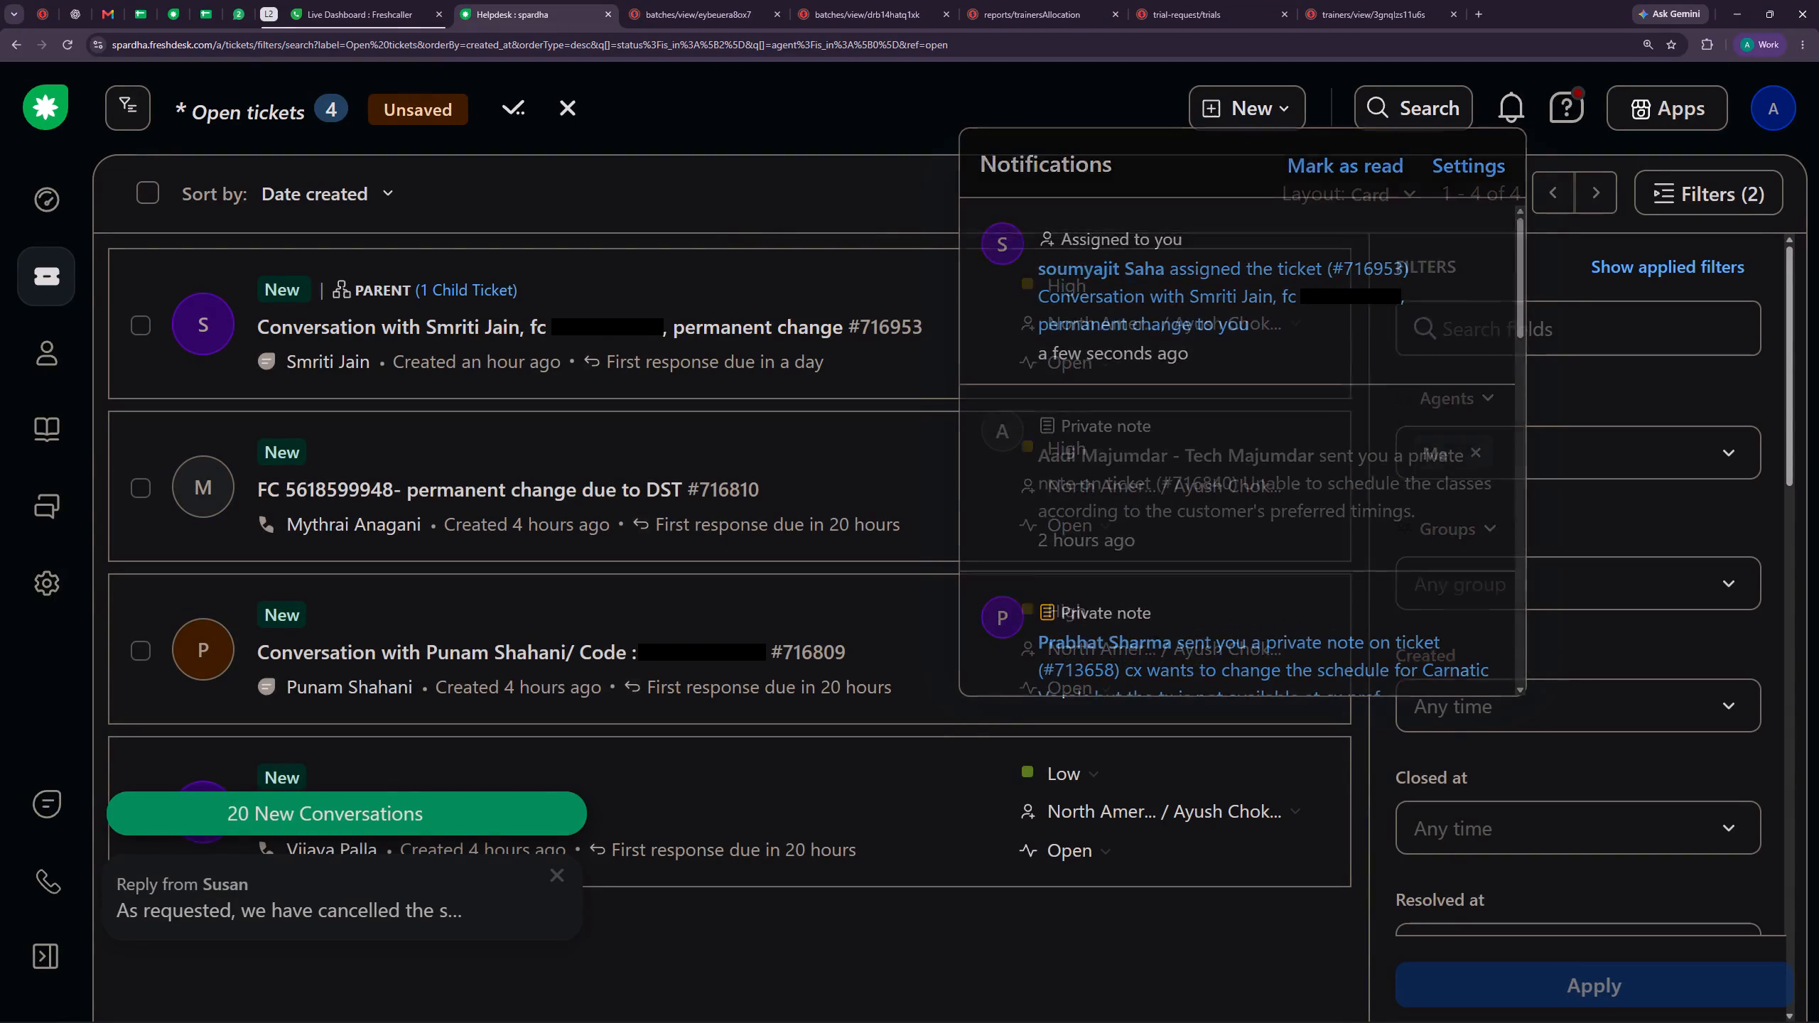
click(427, 332)
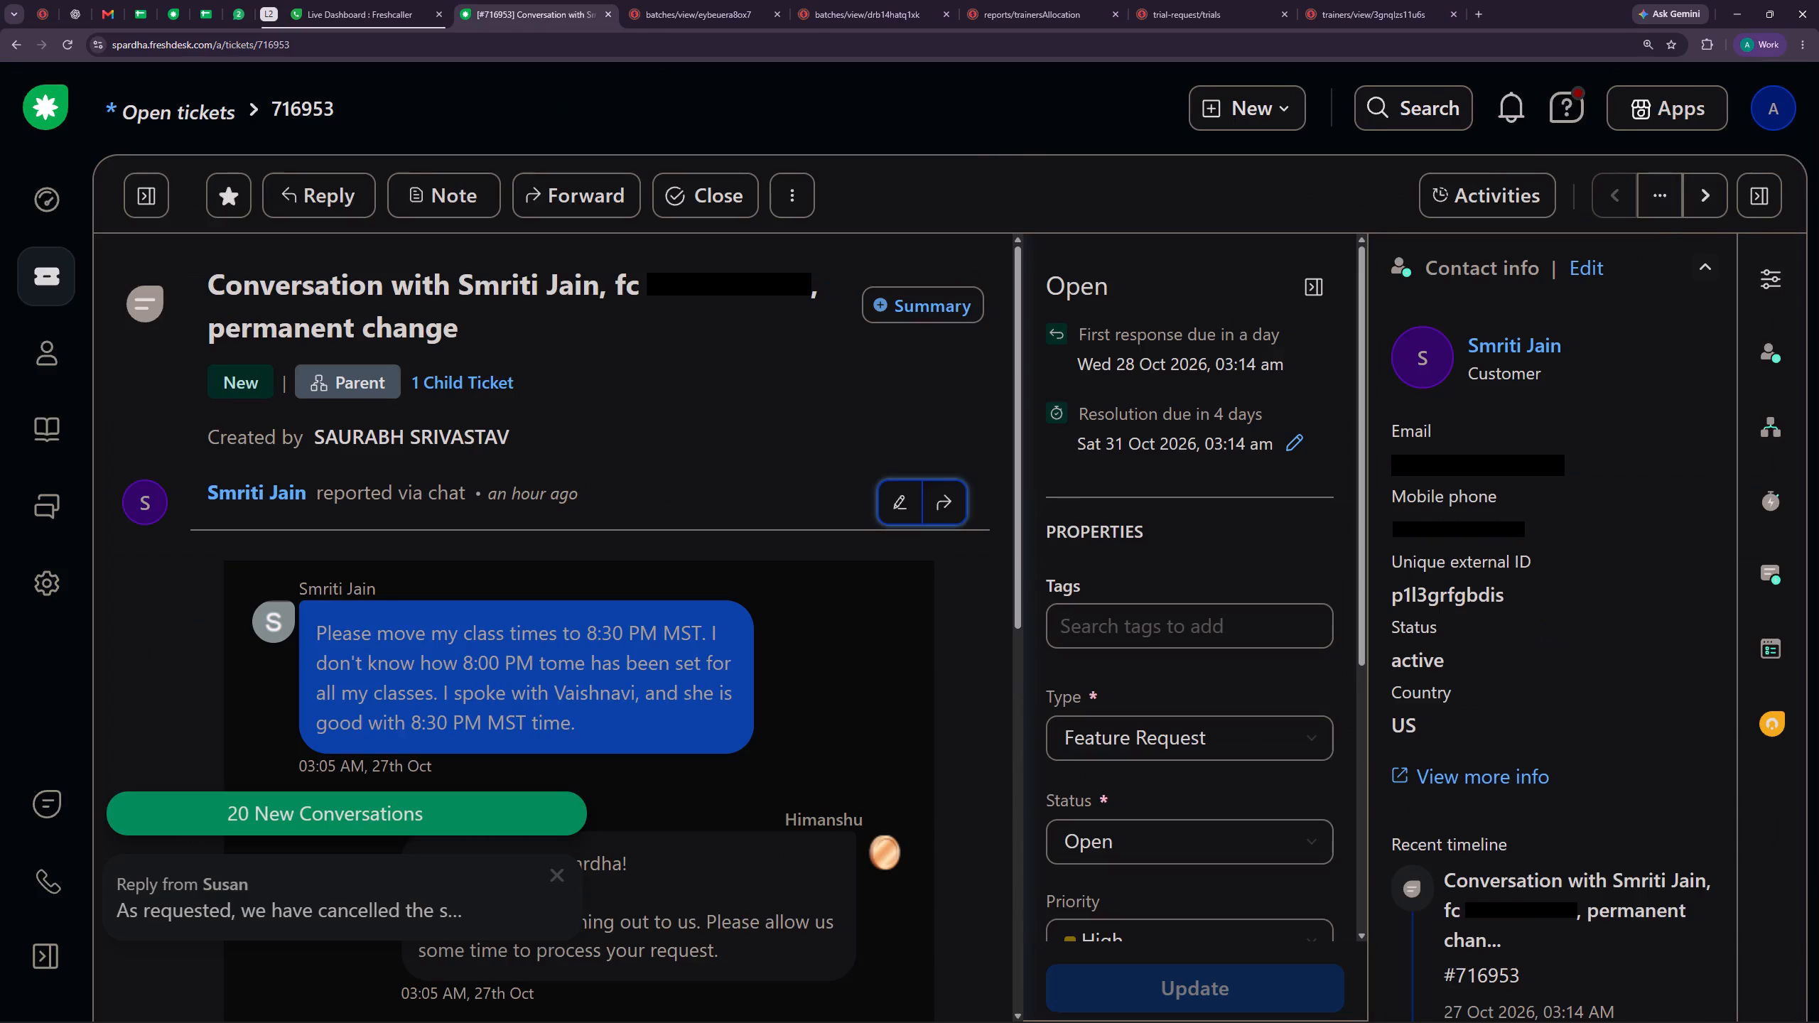
click(556, 869)
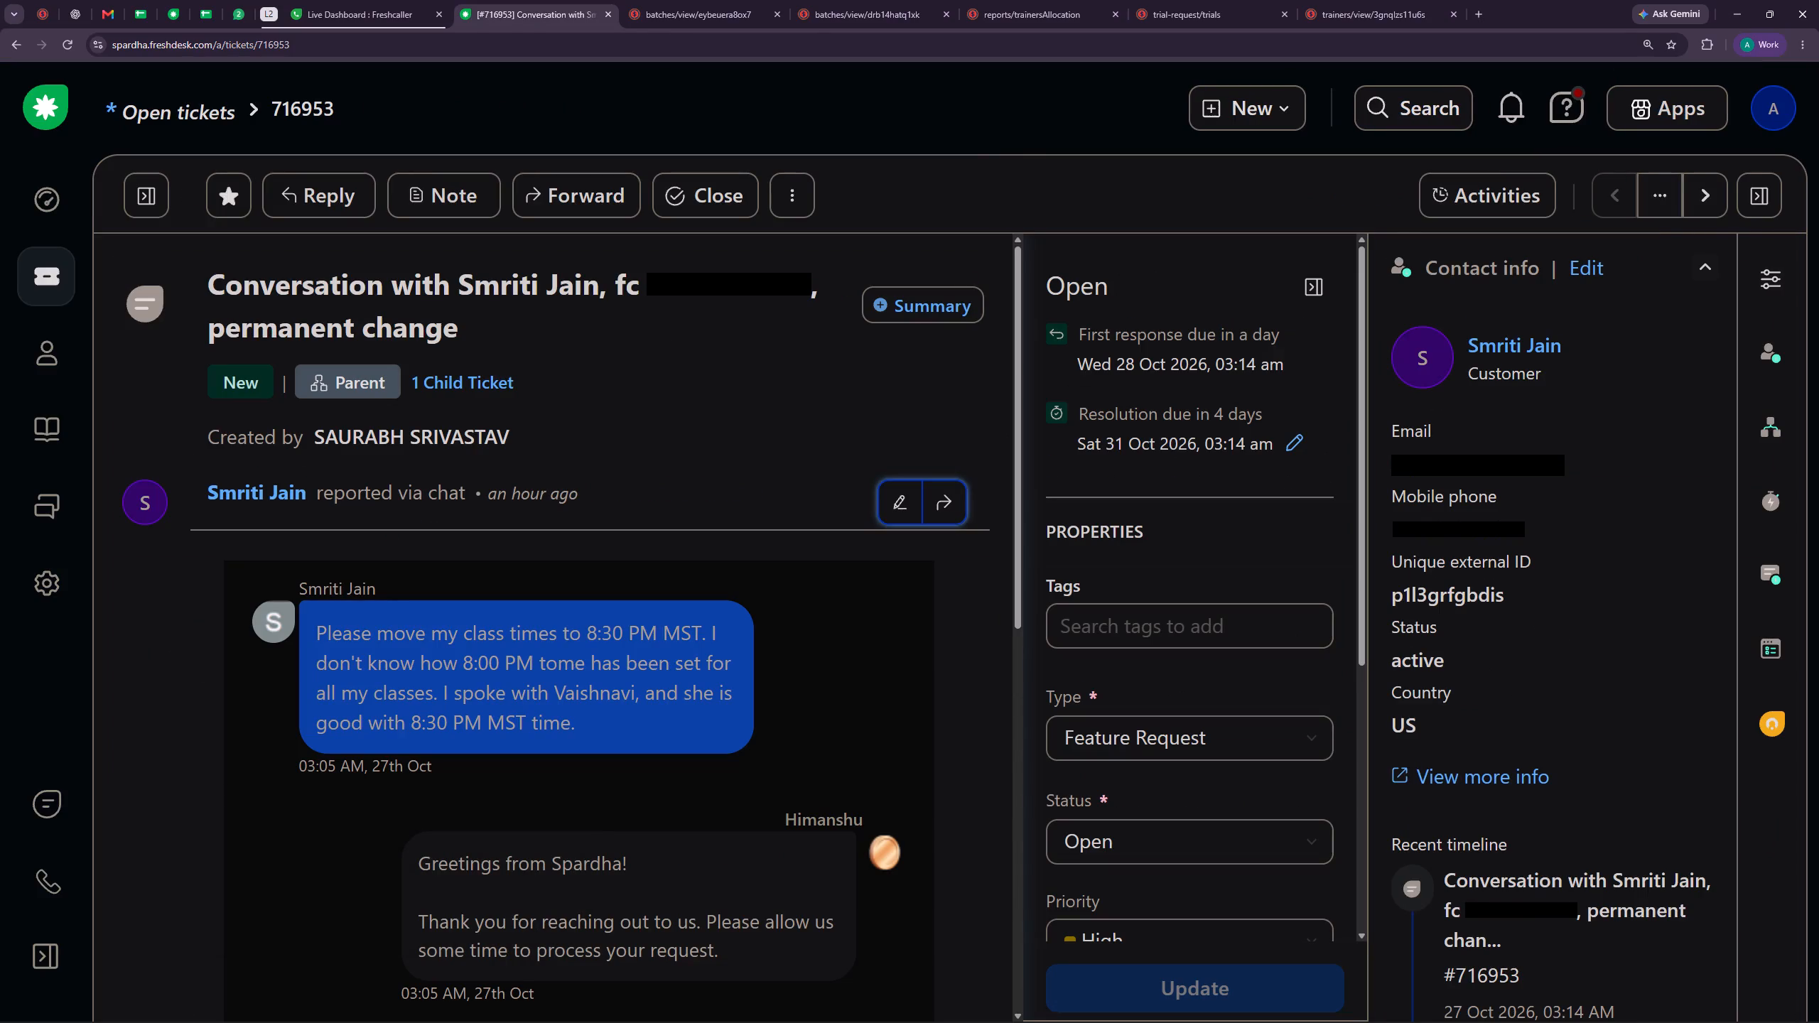
scroll(831, 644, down, 3)
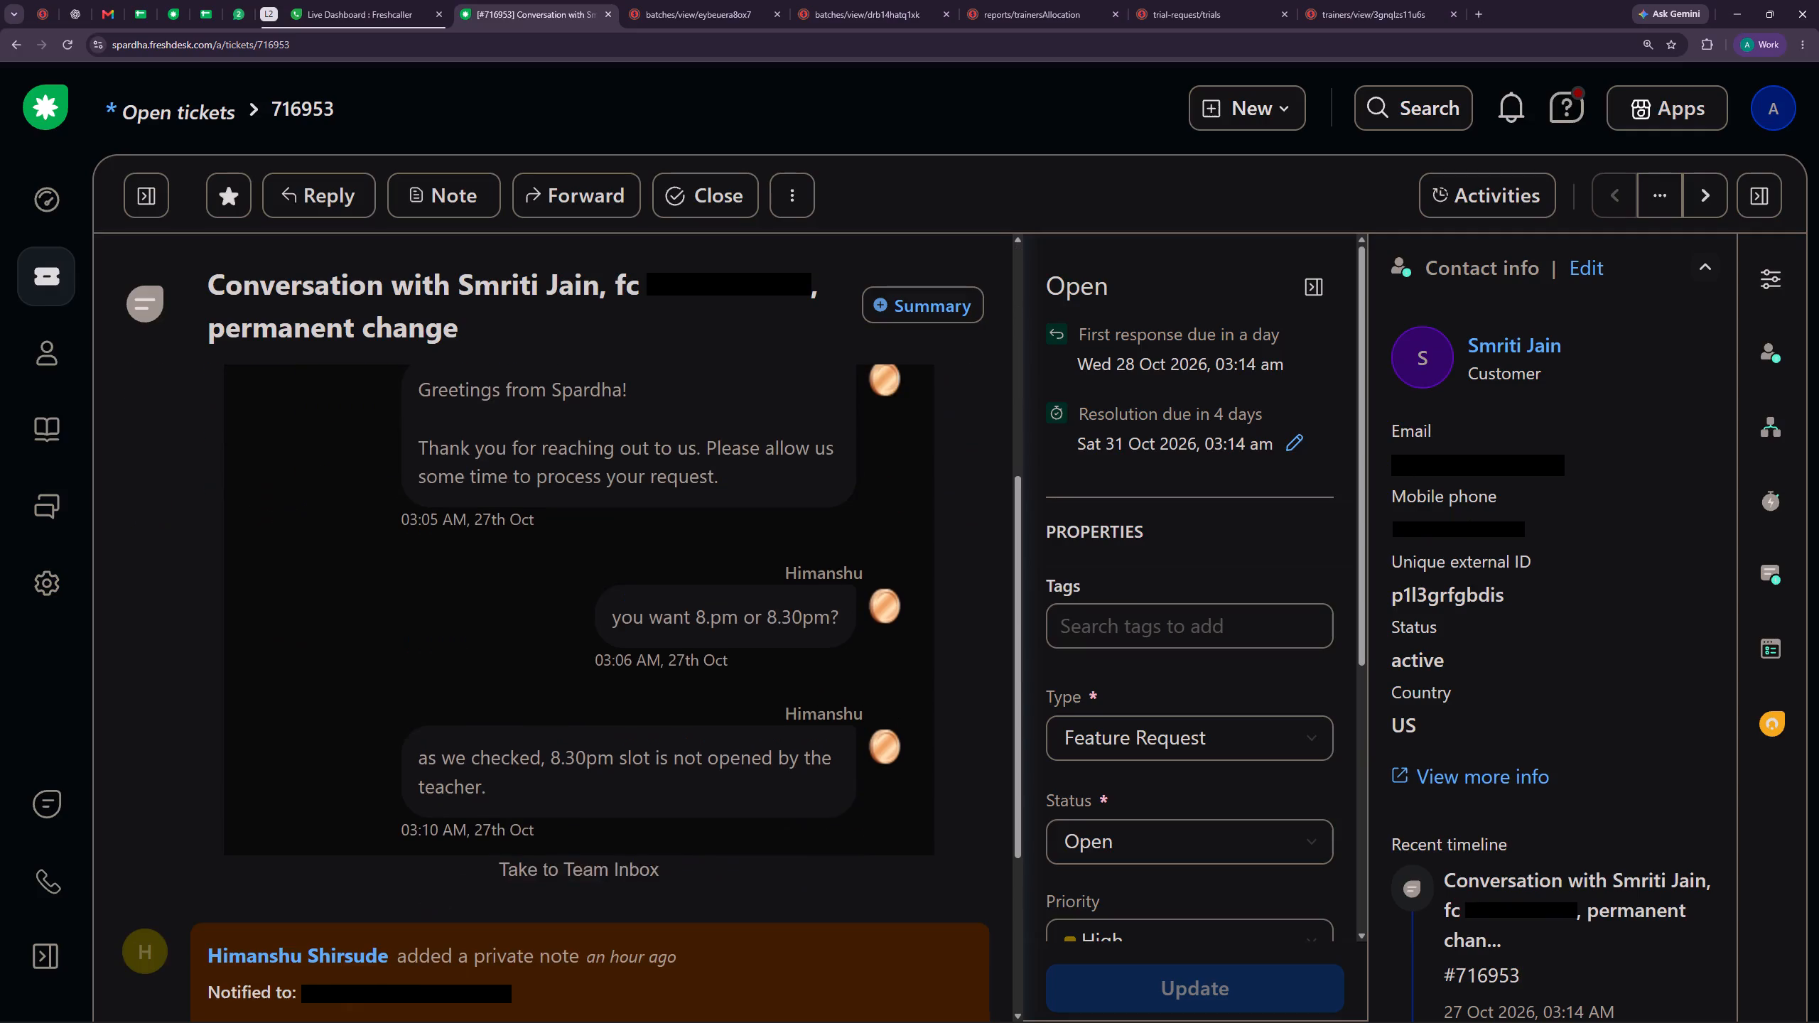
scroll(831, 644, down, 5)
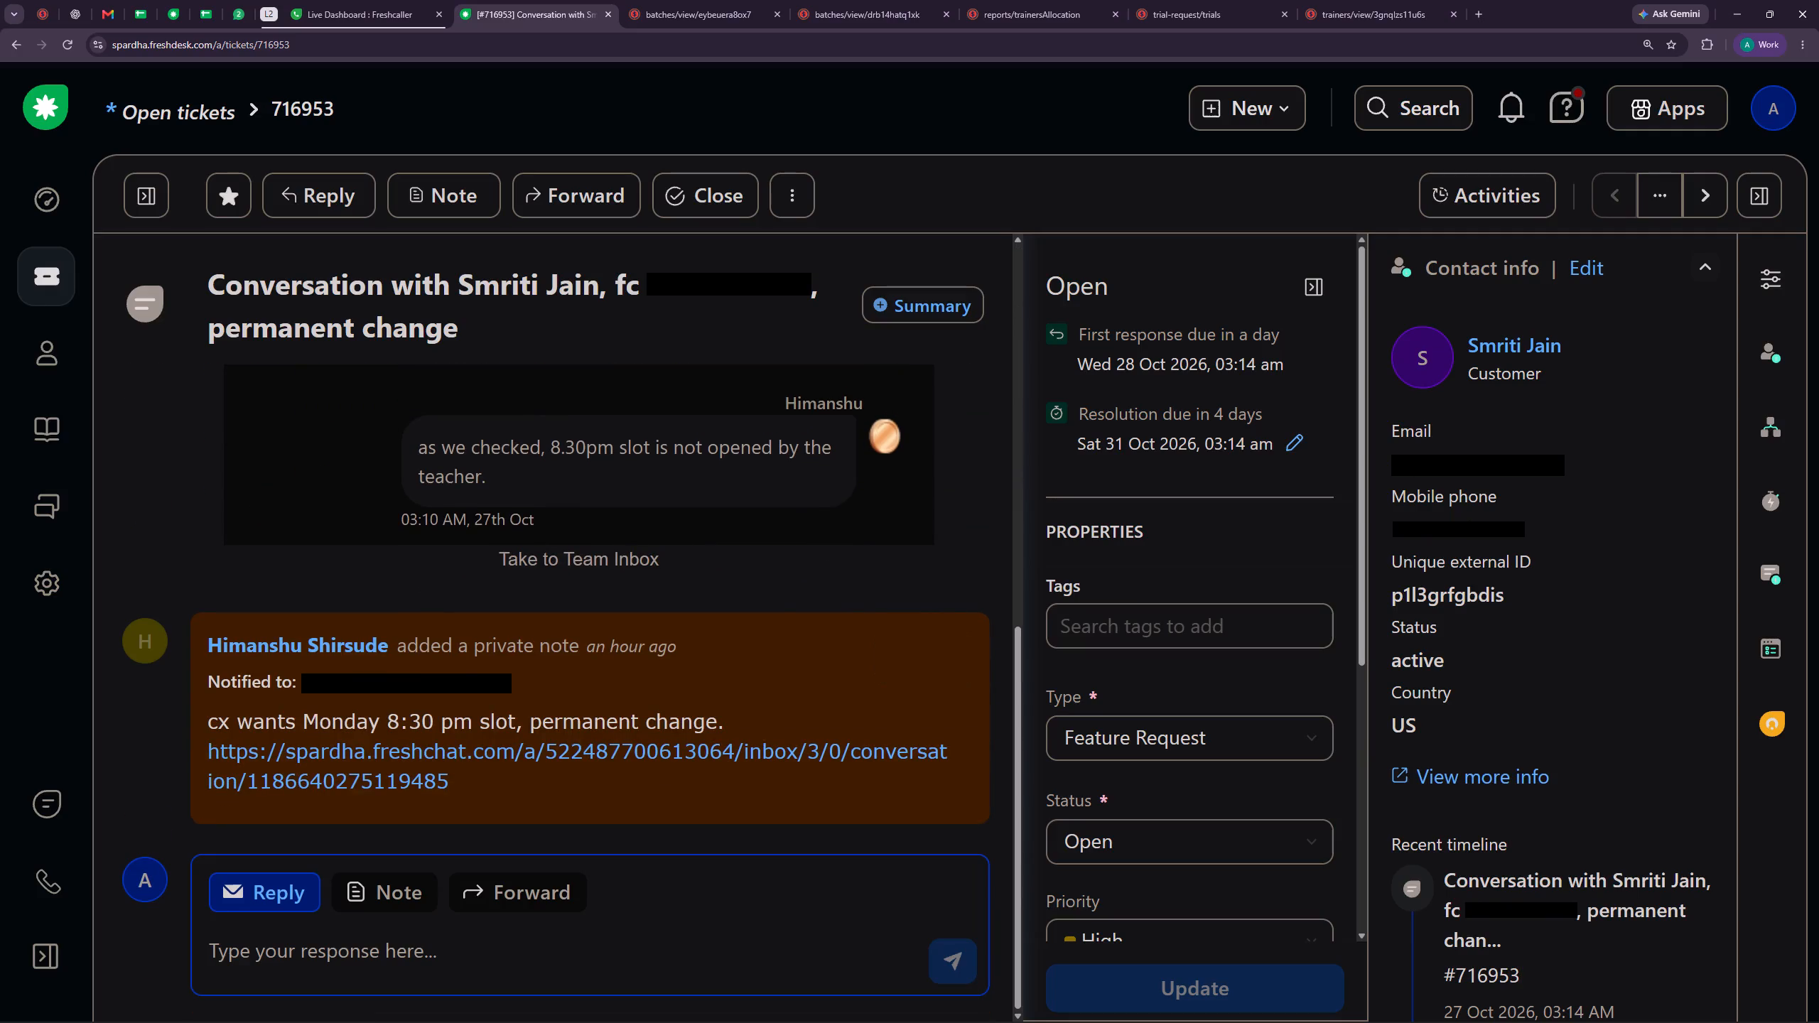
scroll(779, 603, up, 4)
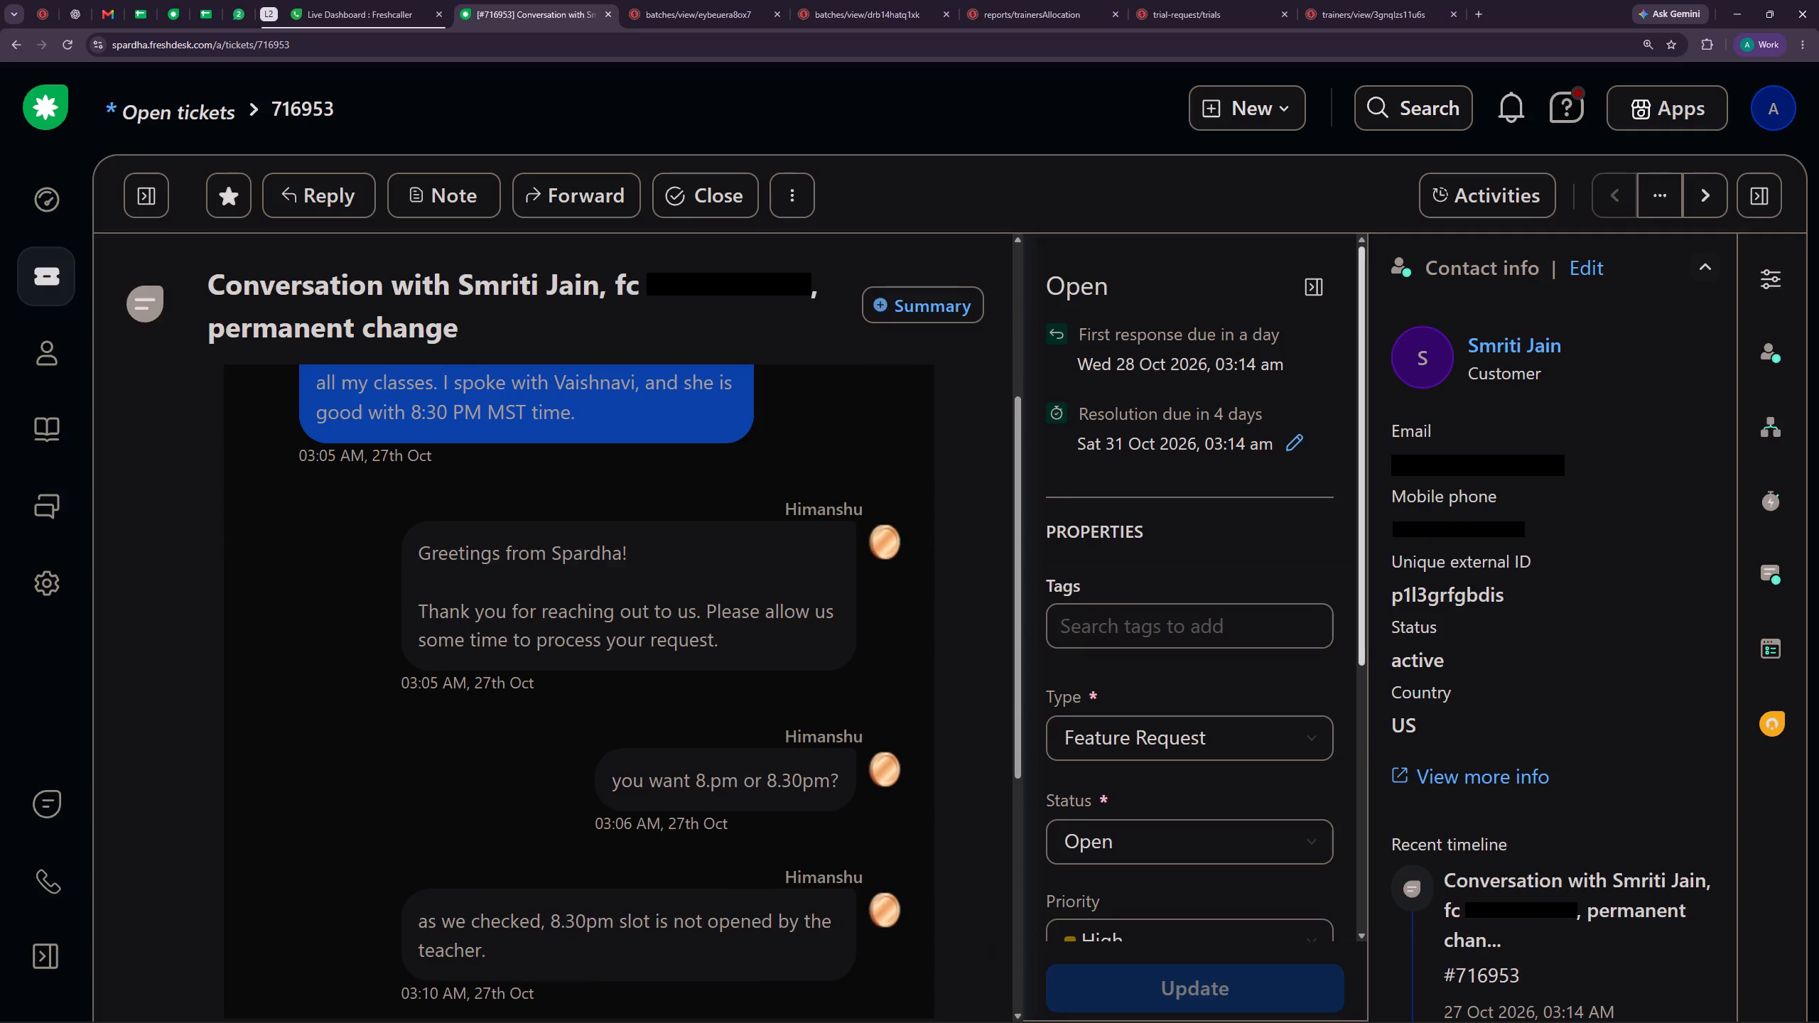
Copy the contact's mobile number, search the admin portal's batches with it as family unique number, and open the customer's Kathak Dance batch.
drag(1550, 512, 1413, 516)
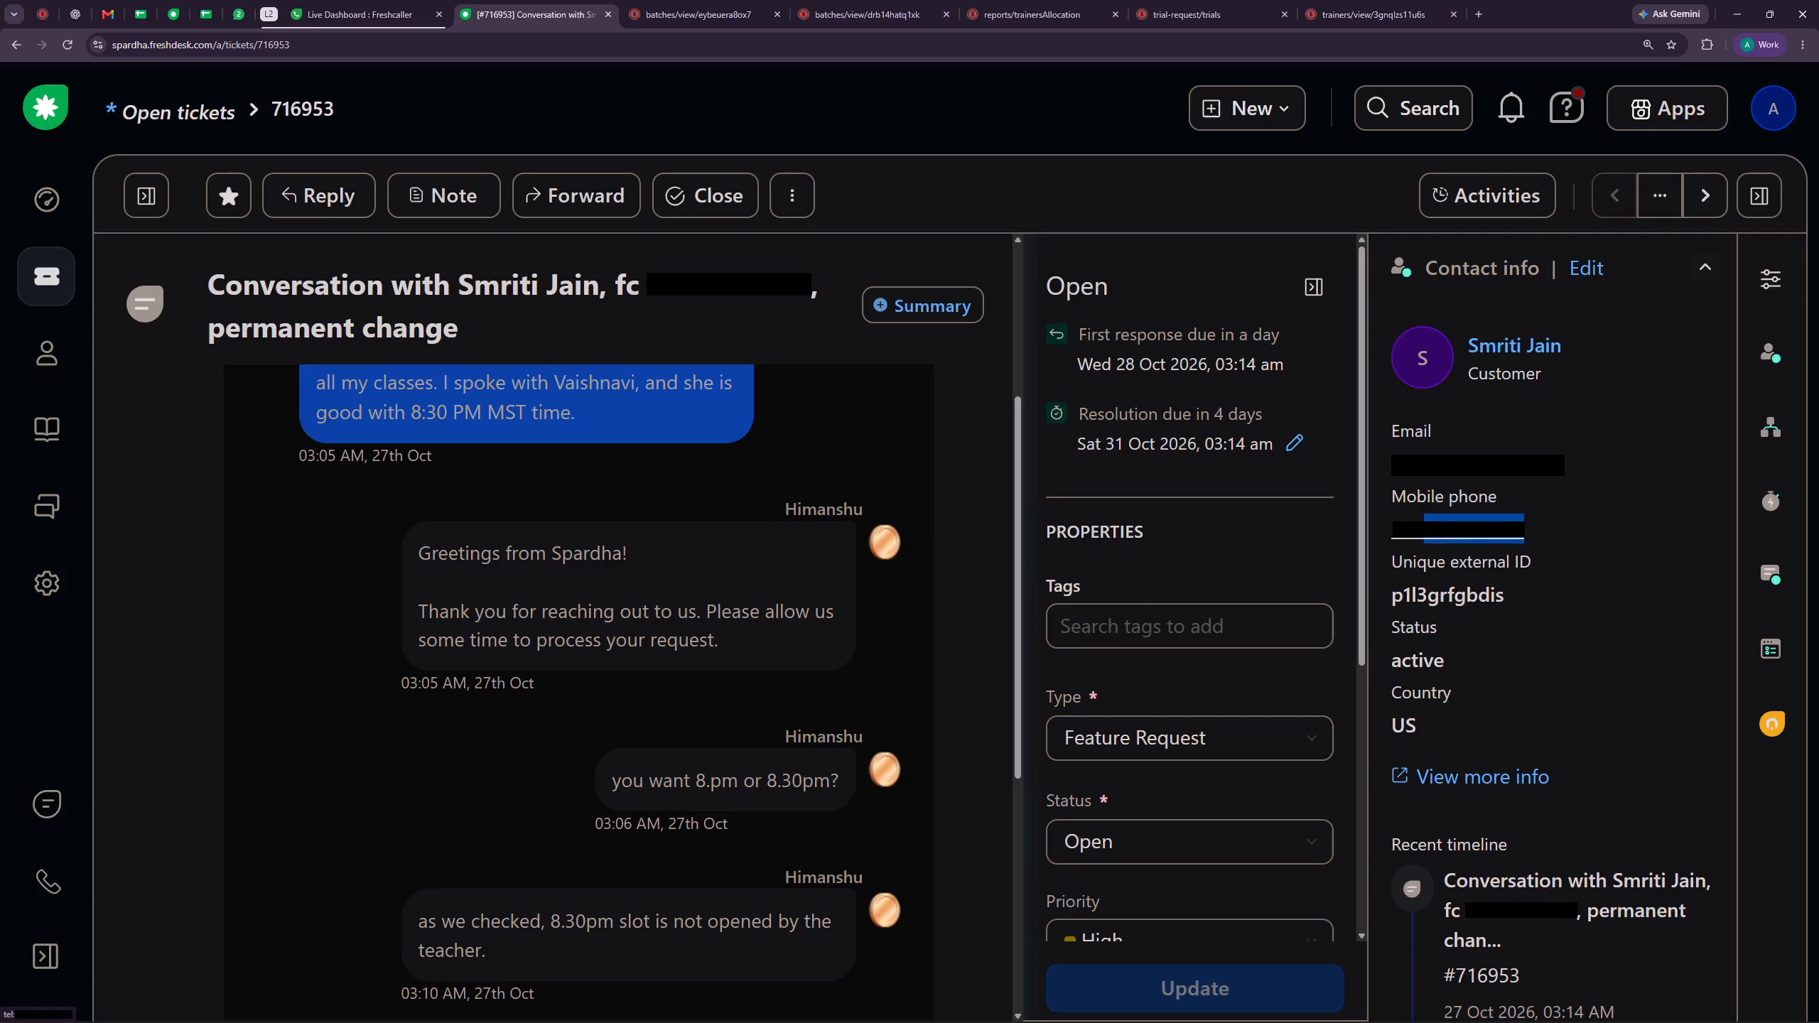
drag(1413, 516, 1418, 516)
key(ctrl+c)
click(655, 0)
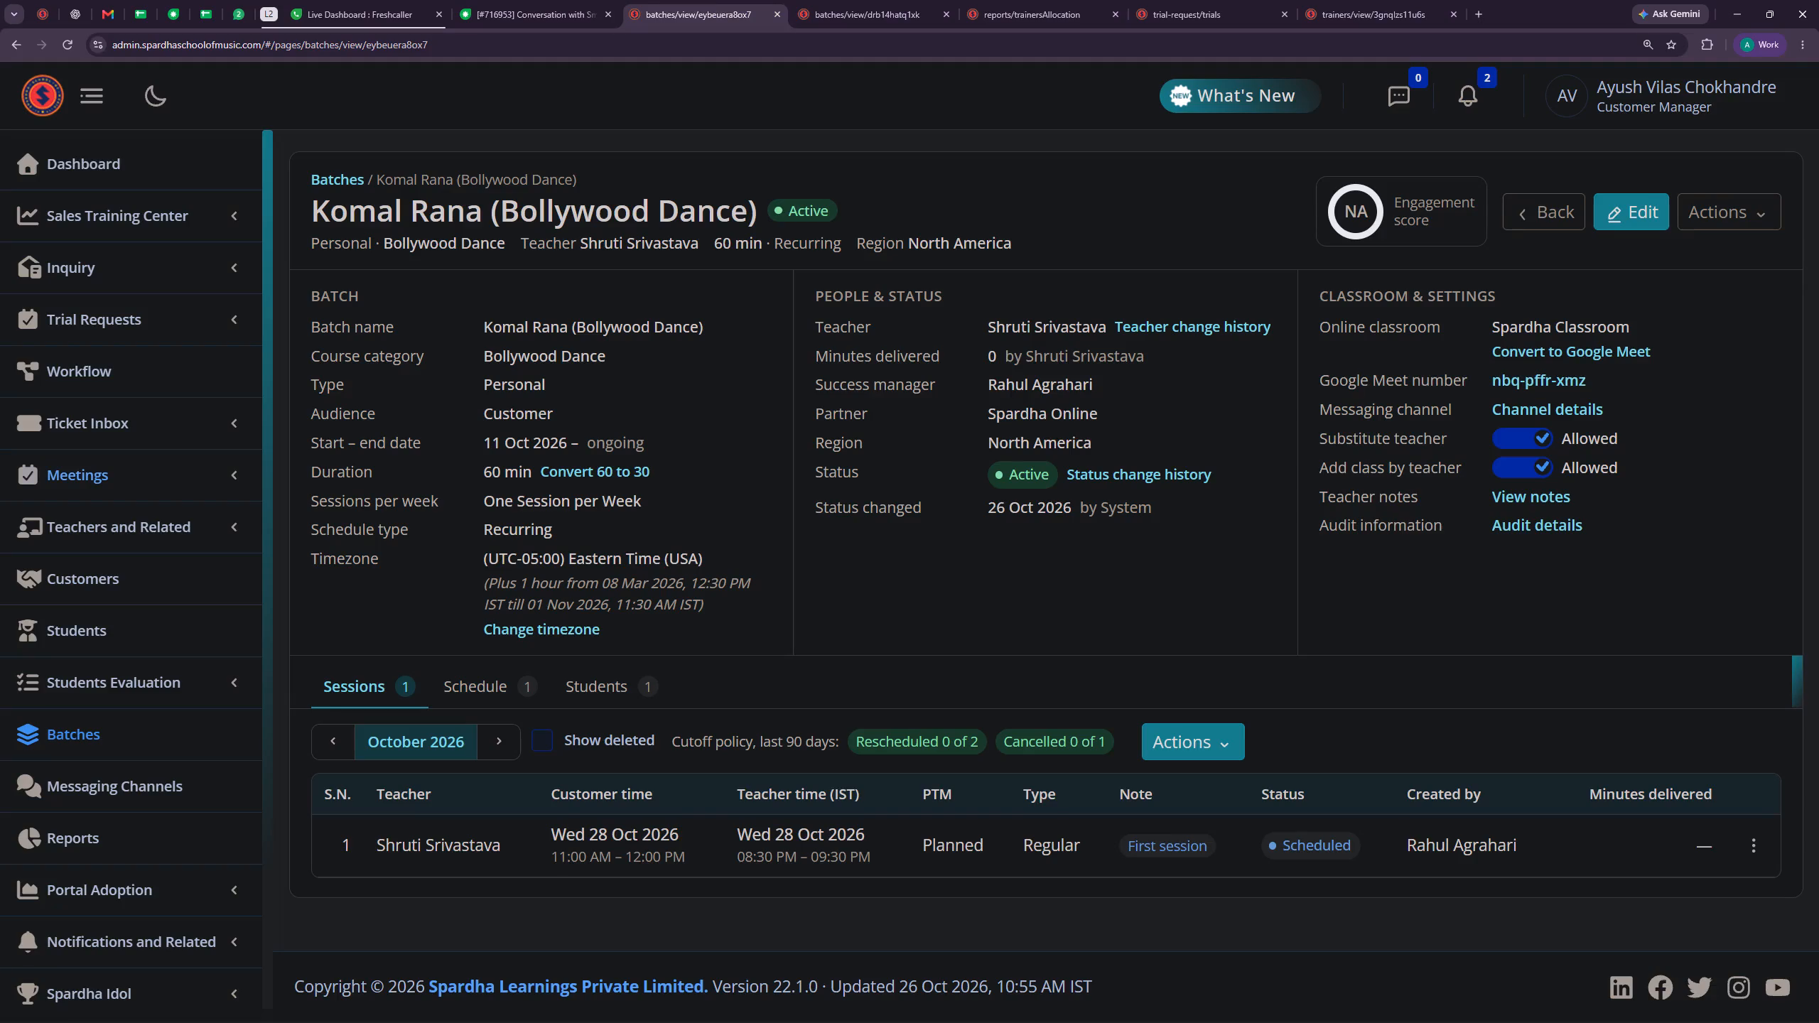
click(98, 728)
drag(987, 251, 770, 251)
key(ctrl+v)
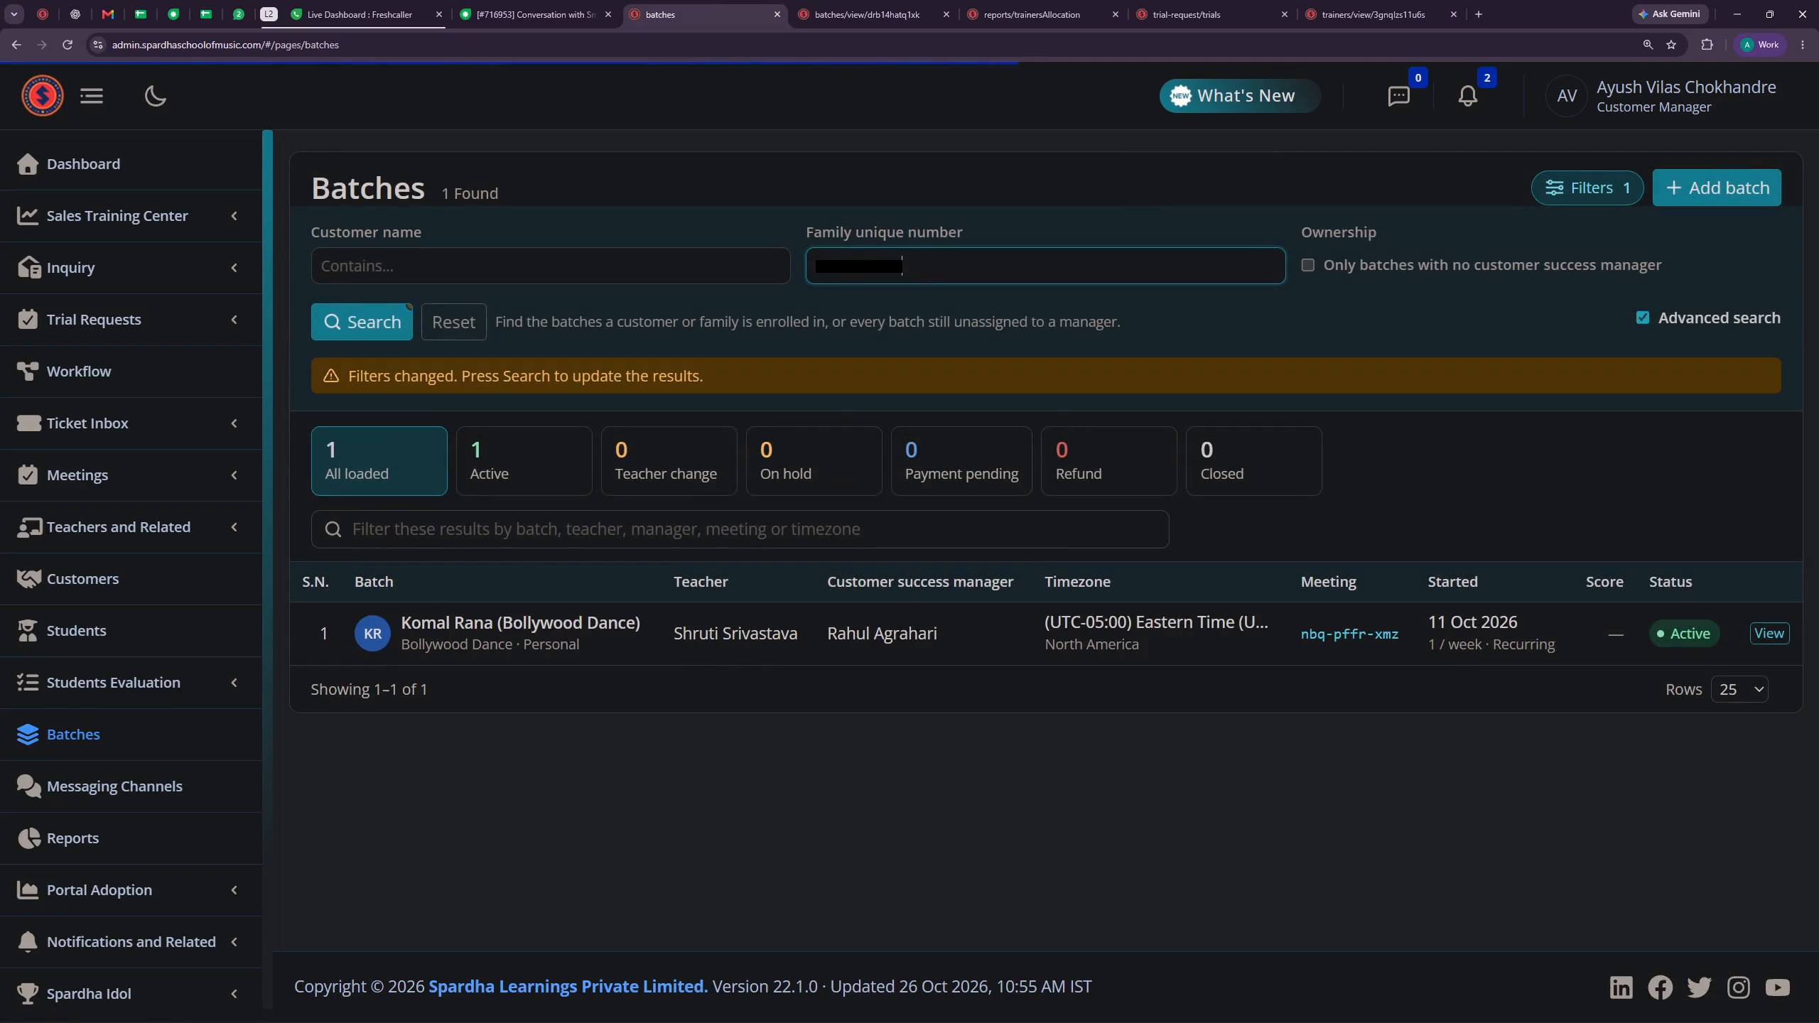
click(356, 334)
click(1761, 580)
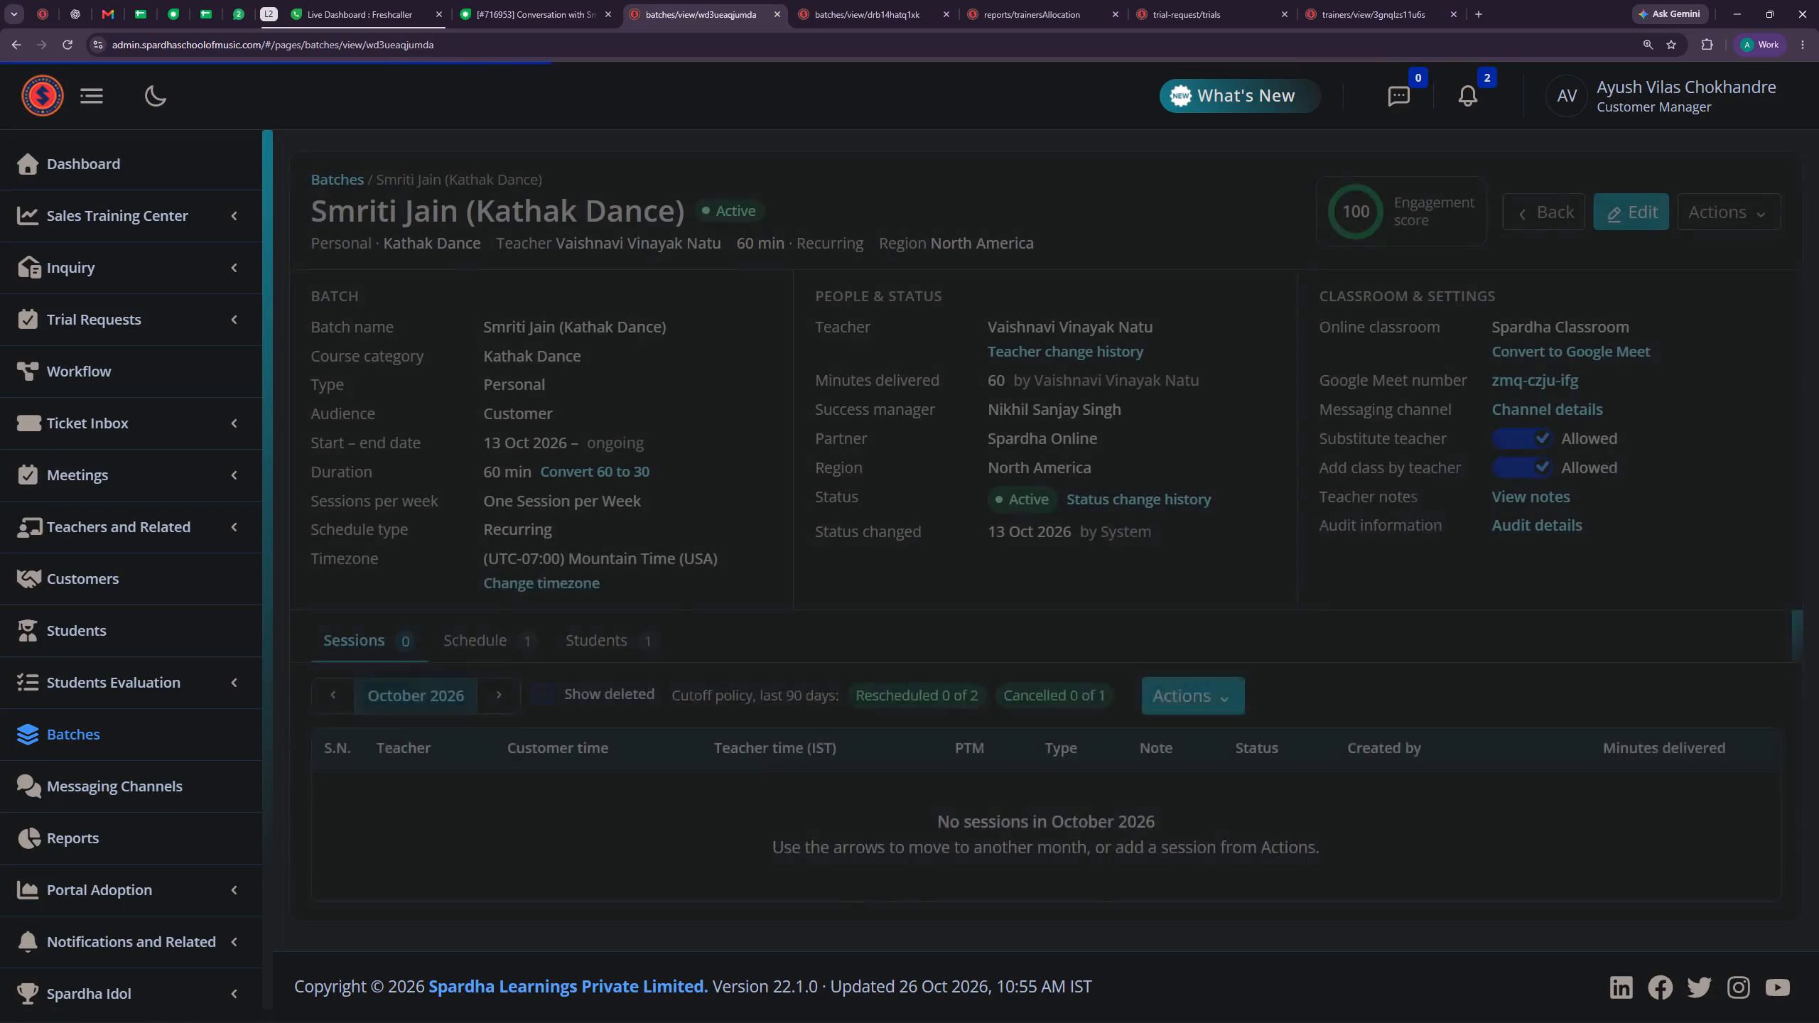
Review the Kathak Dance batch's weekly schedule and its October and November 2026 sessions.
click(479, 691)
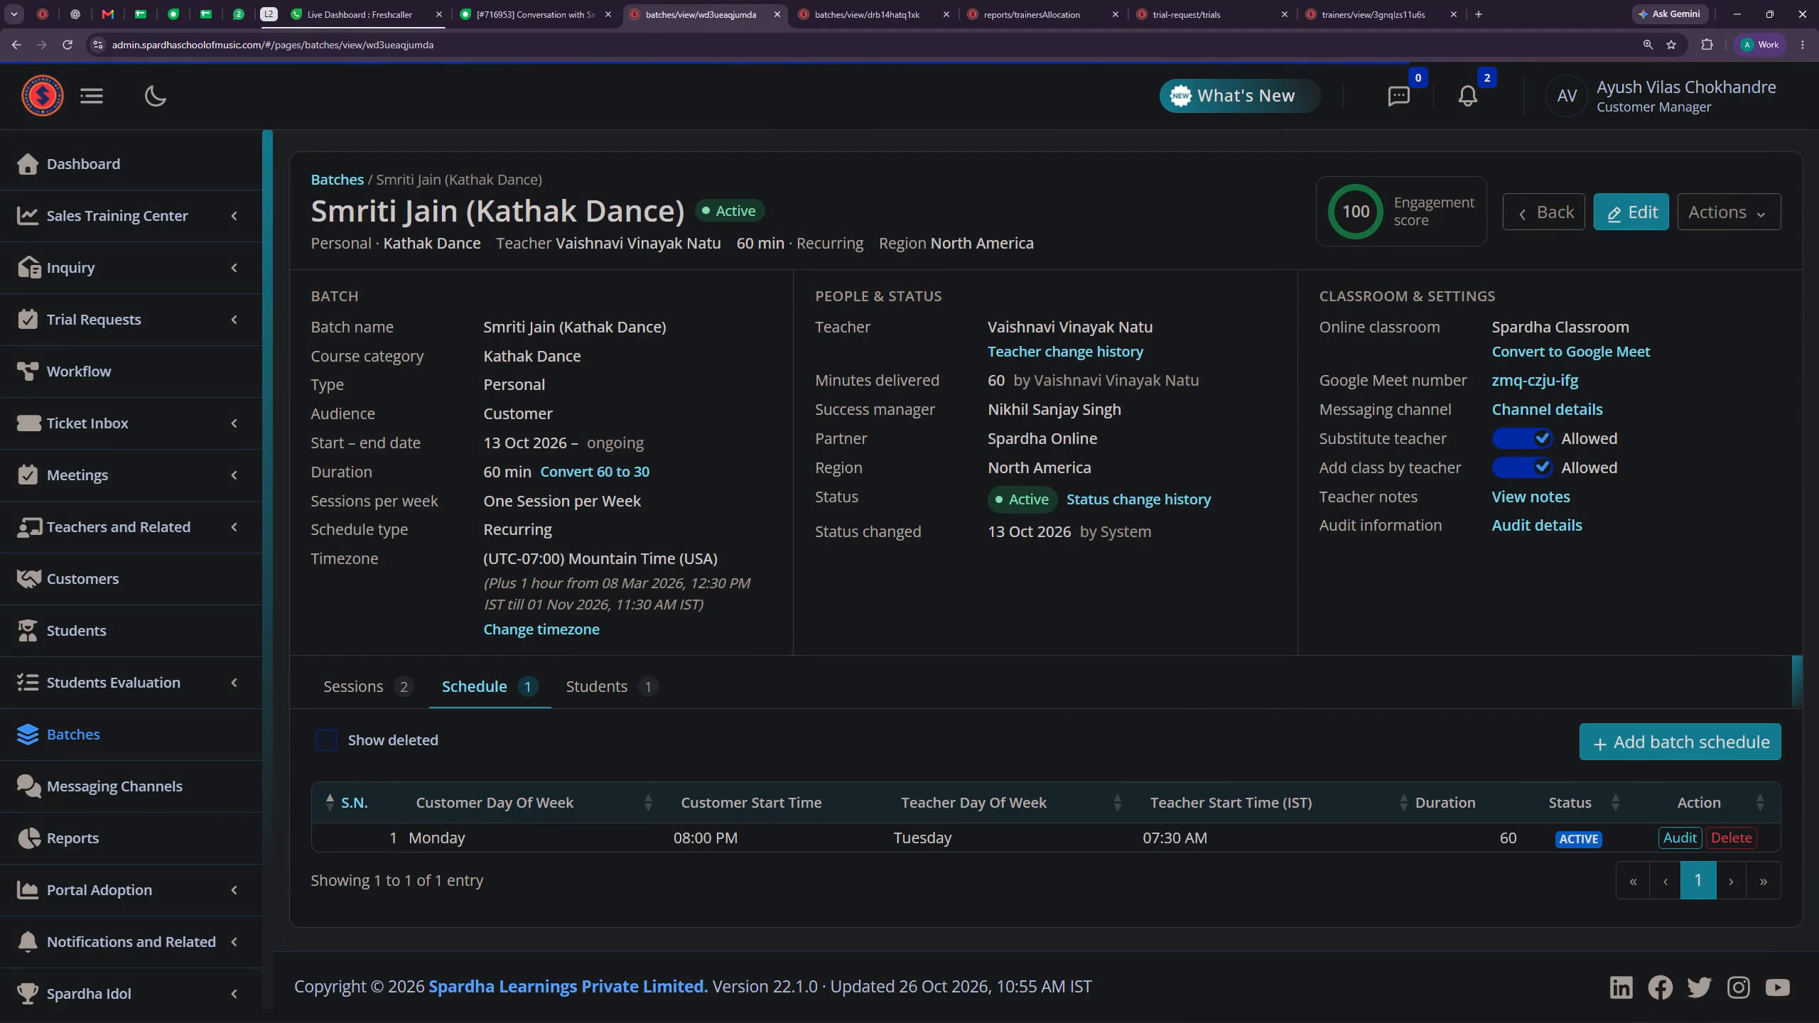
click(379, 683)
scroll(527, 714, down, 1)
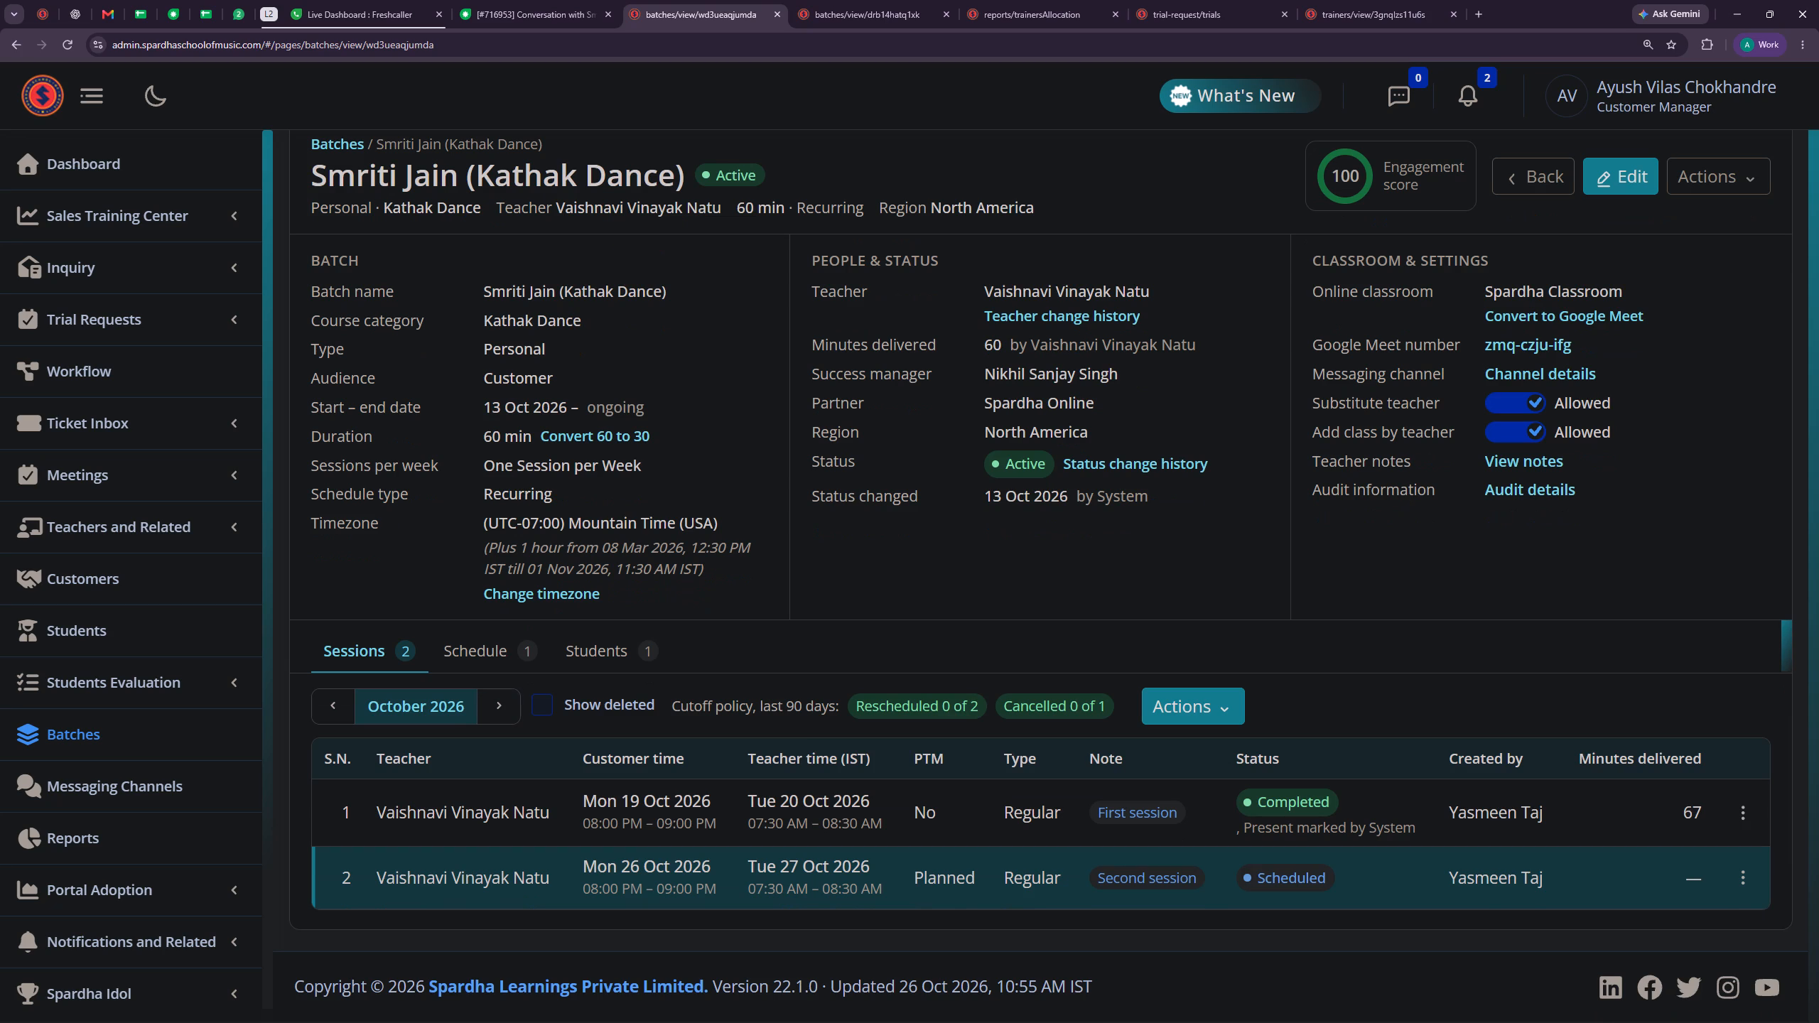
click(499, 704)
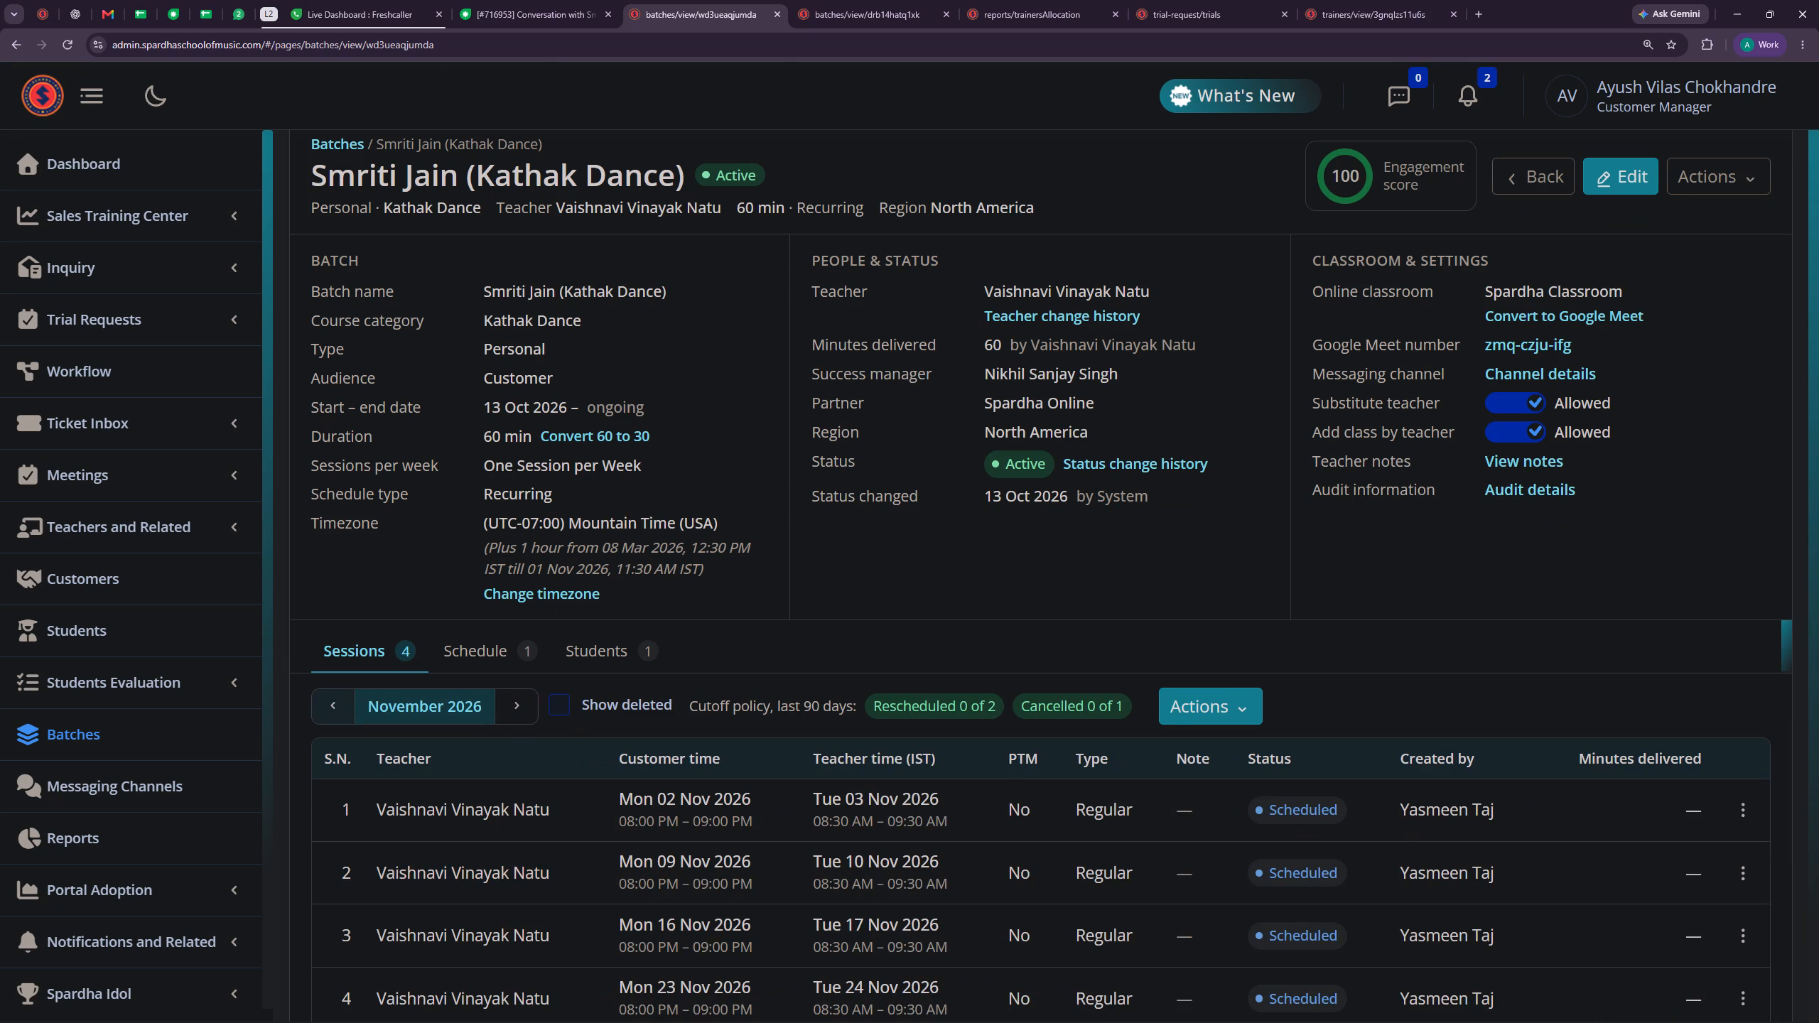
click(333, 706)
Delete the Monday 08:00 PM schedule from the Kathak Dance batch.
click(502, 645)
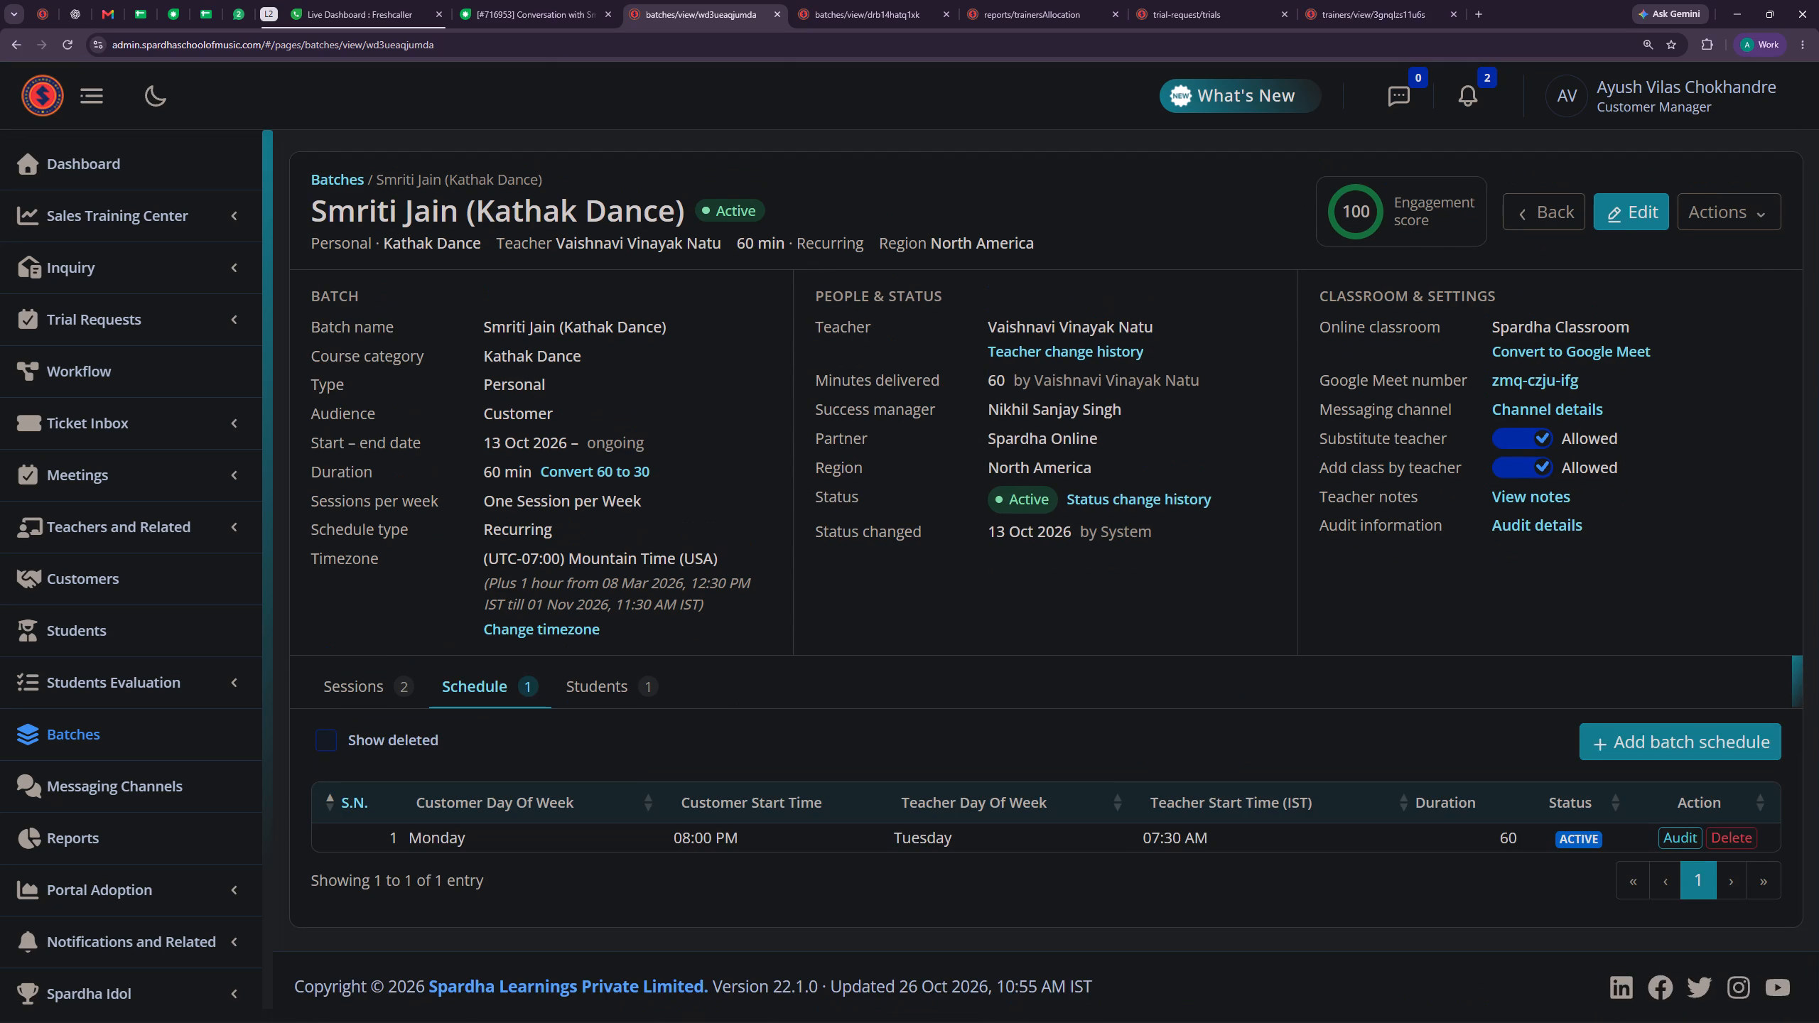
click(1742, 839)
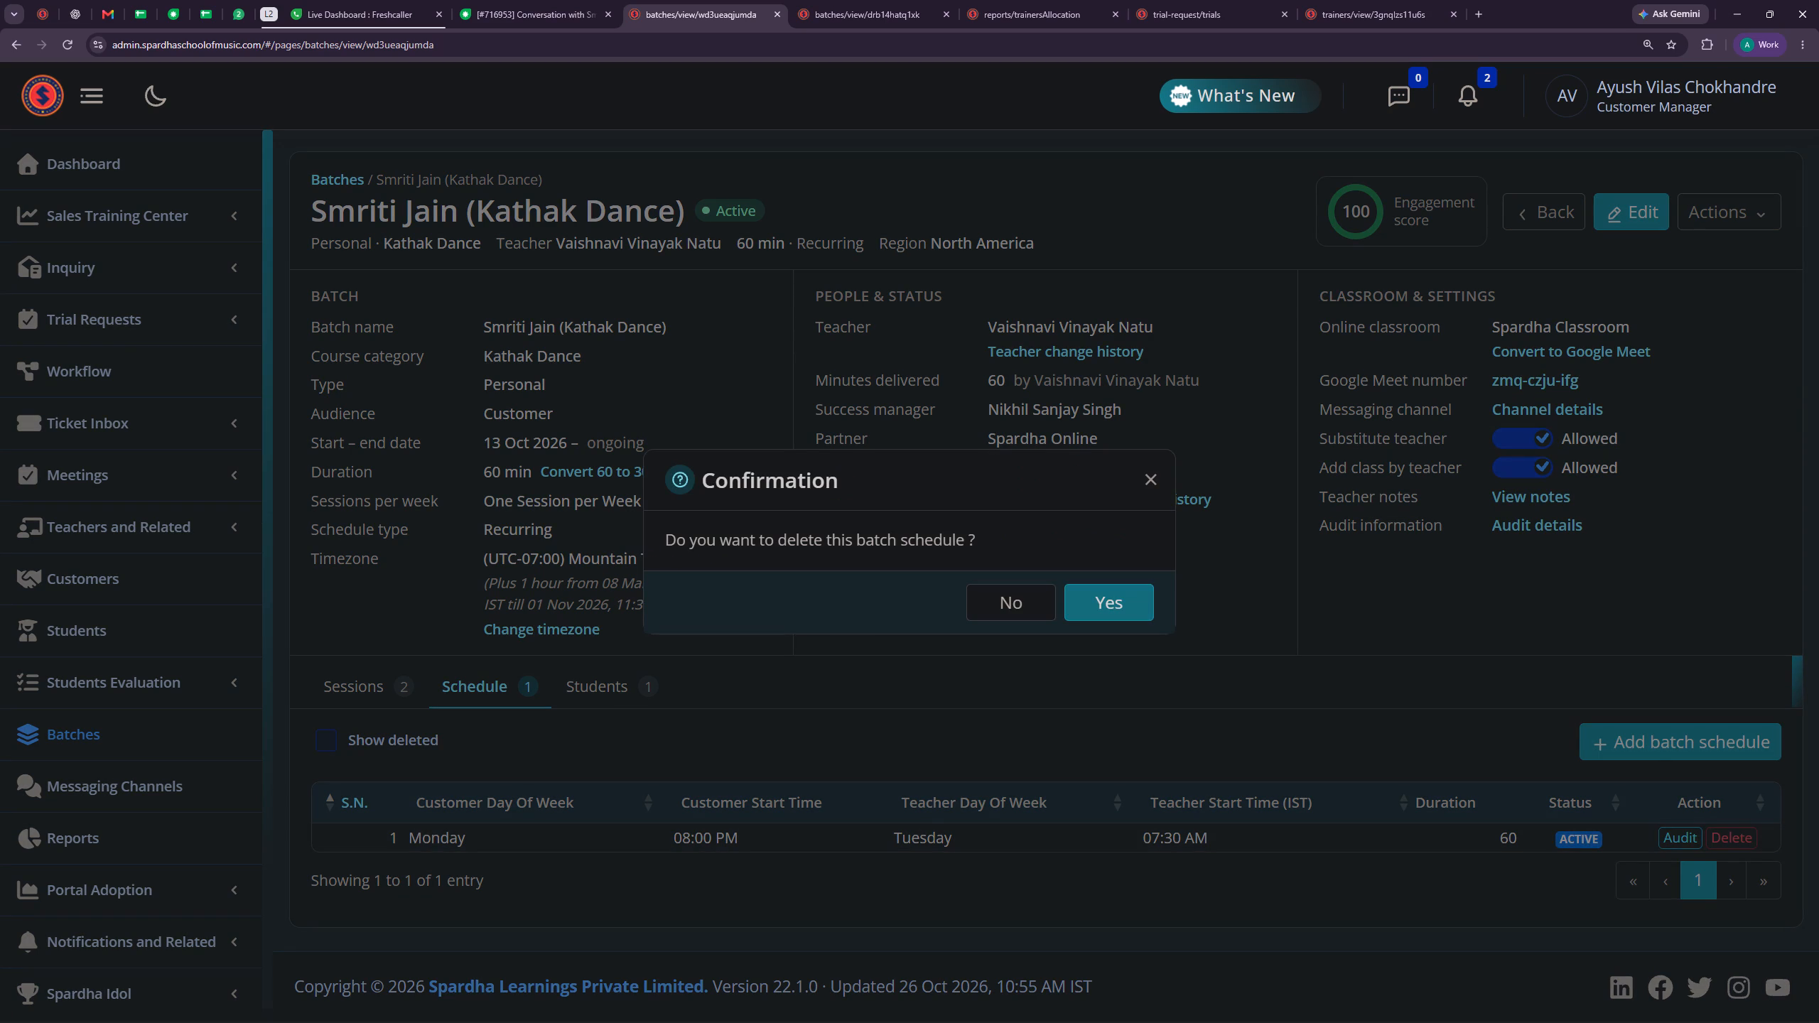
click(1103, 607)
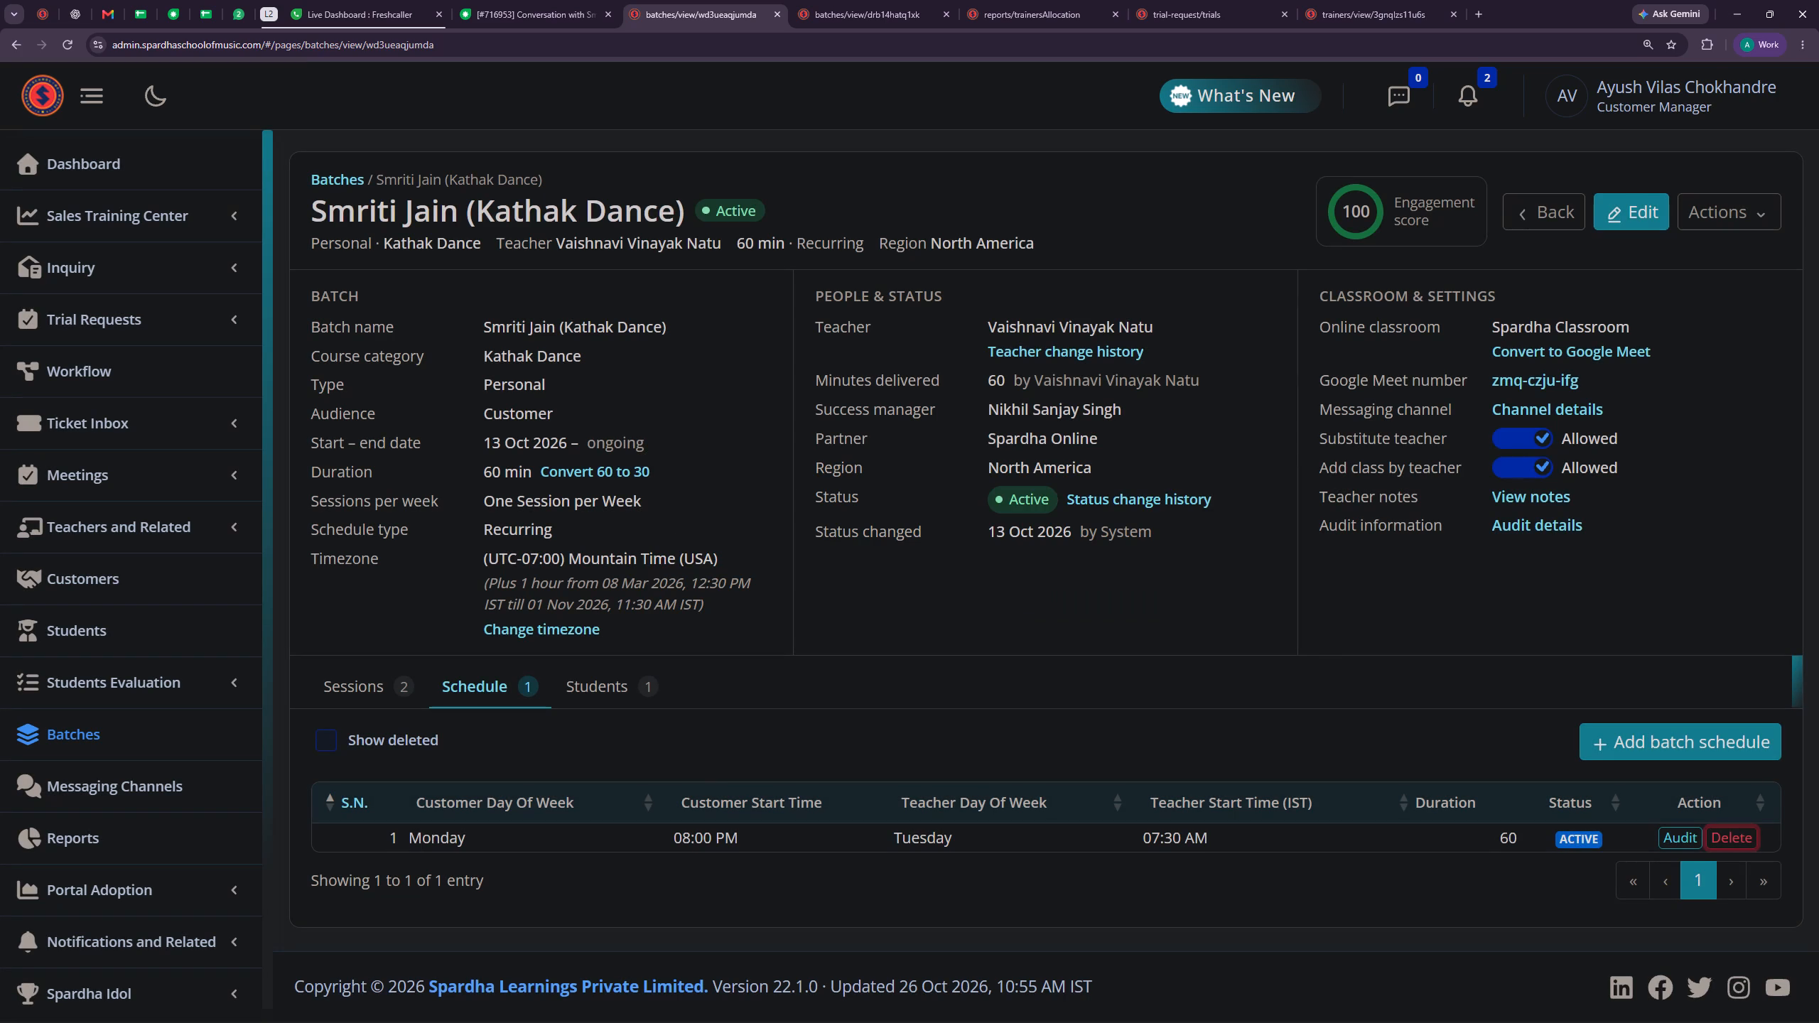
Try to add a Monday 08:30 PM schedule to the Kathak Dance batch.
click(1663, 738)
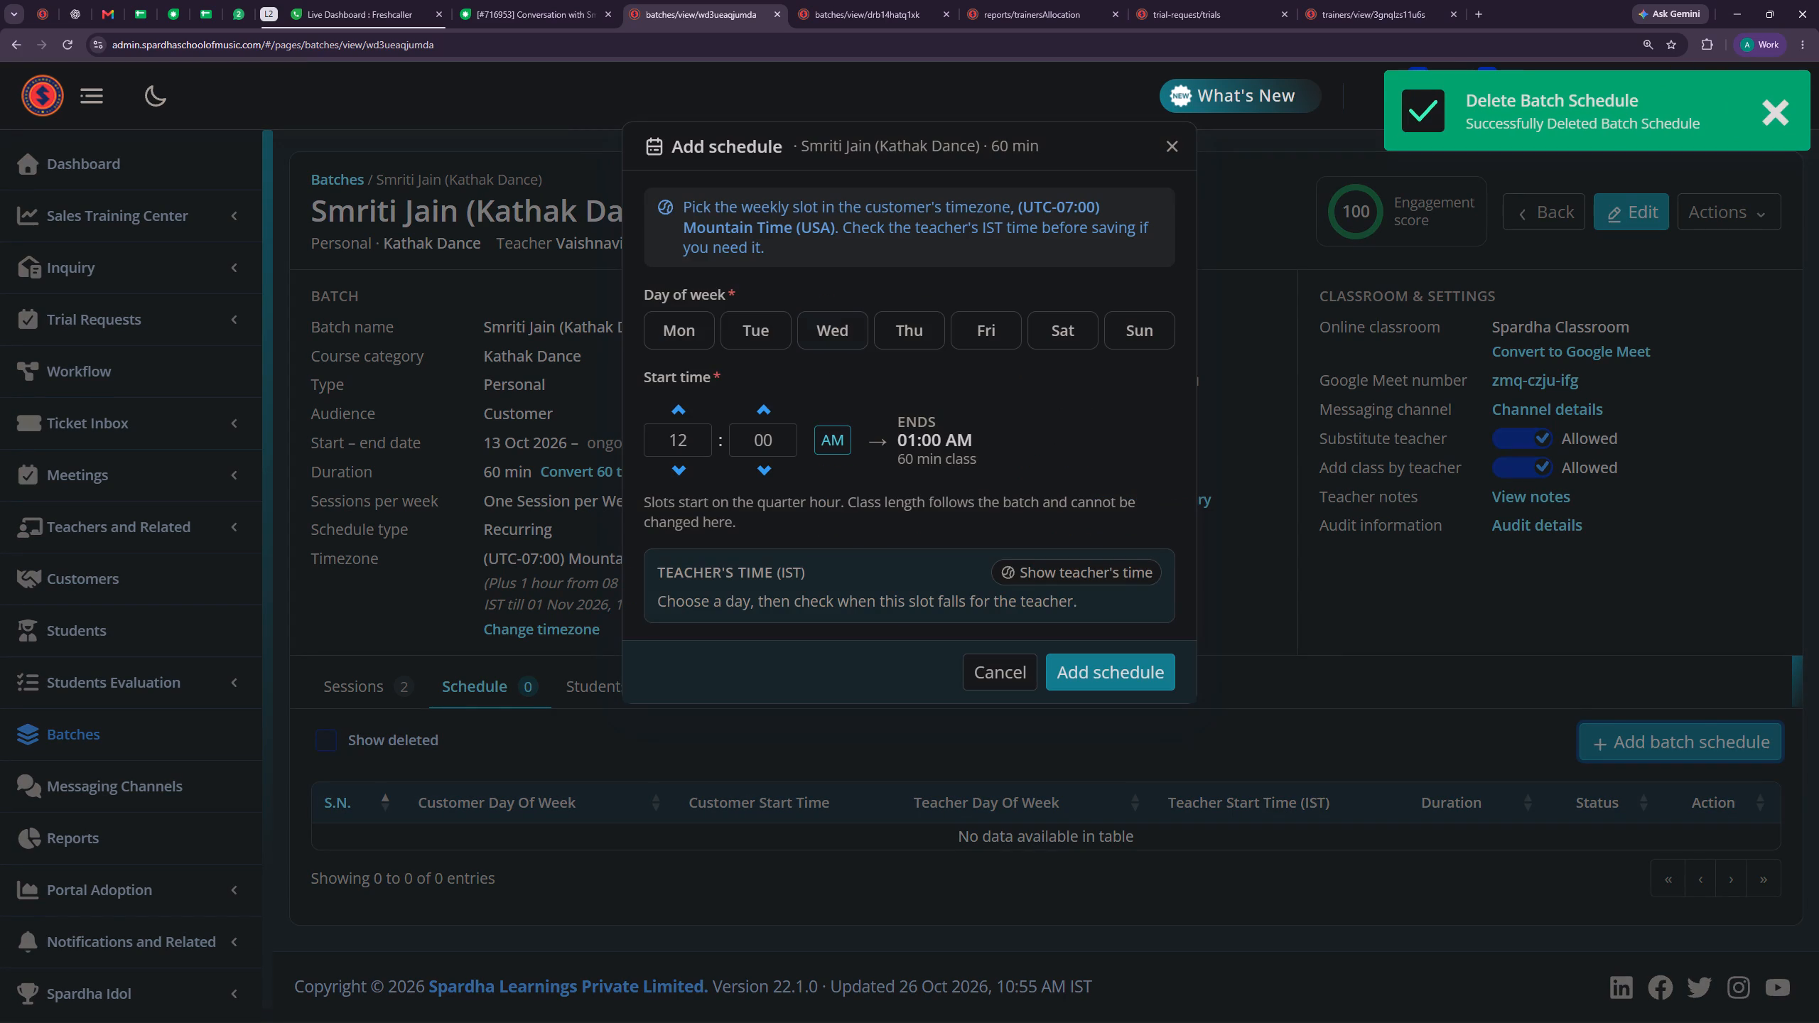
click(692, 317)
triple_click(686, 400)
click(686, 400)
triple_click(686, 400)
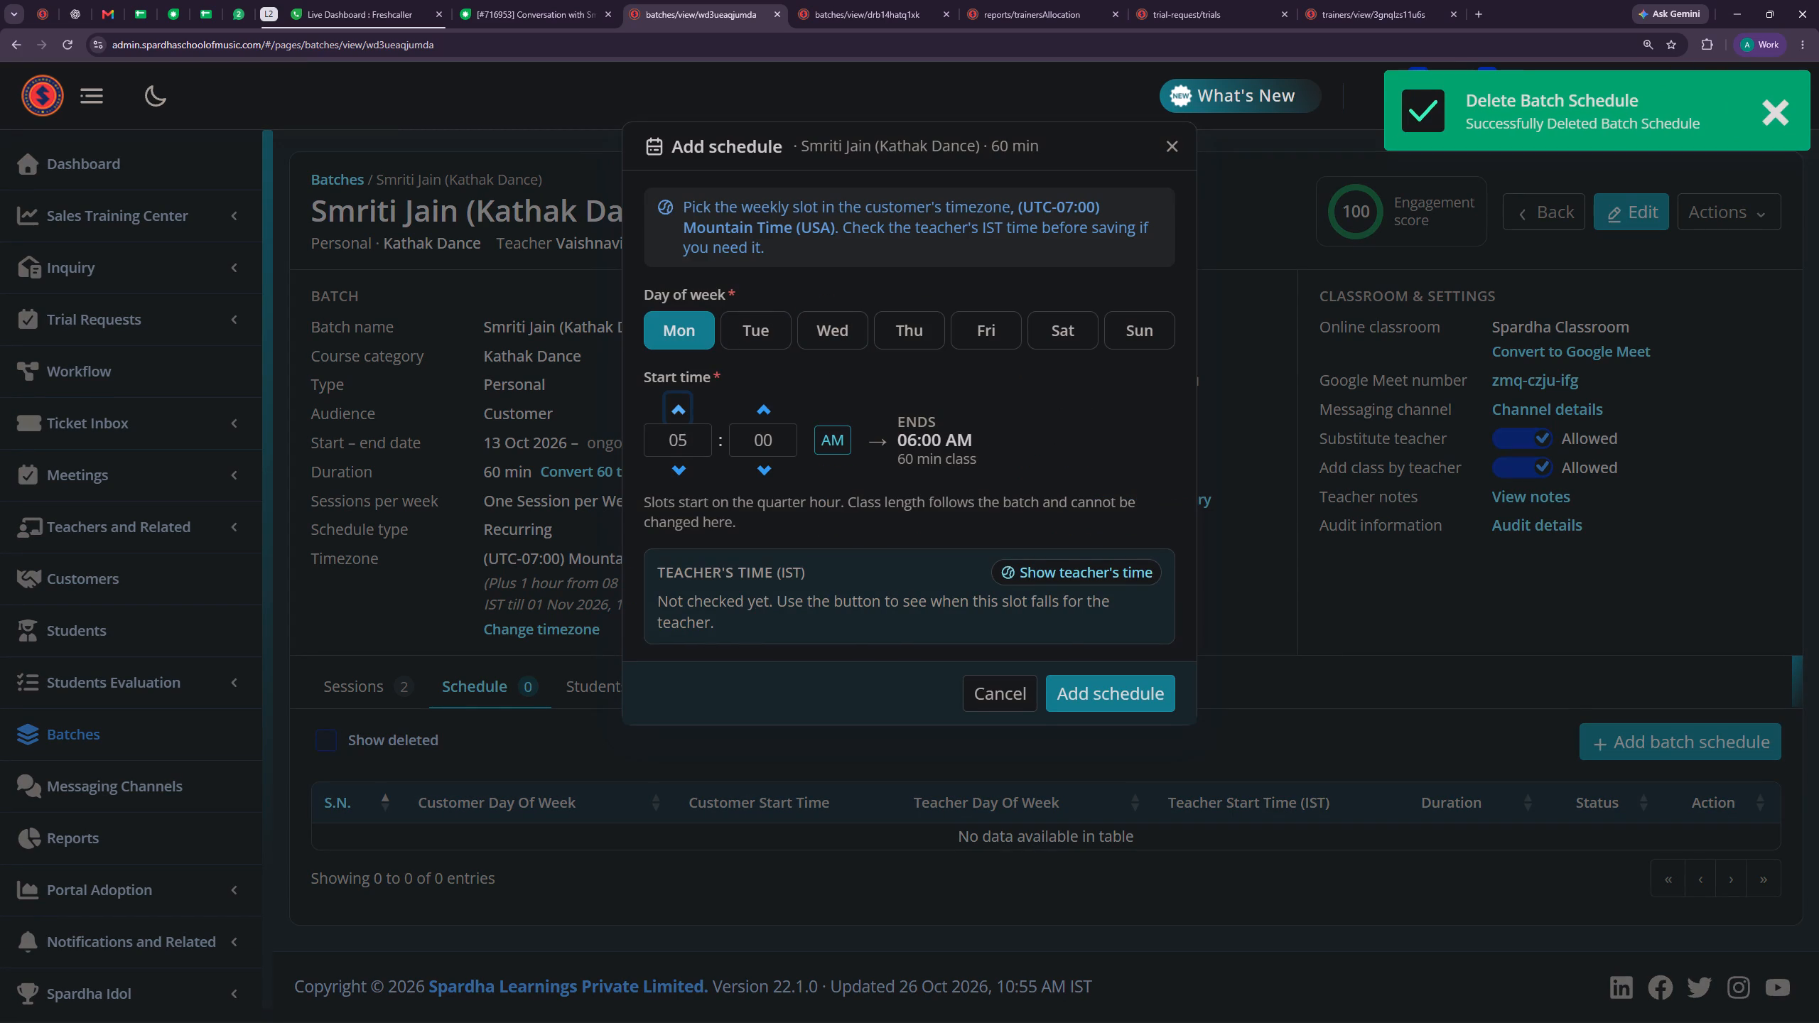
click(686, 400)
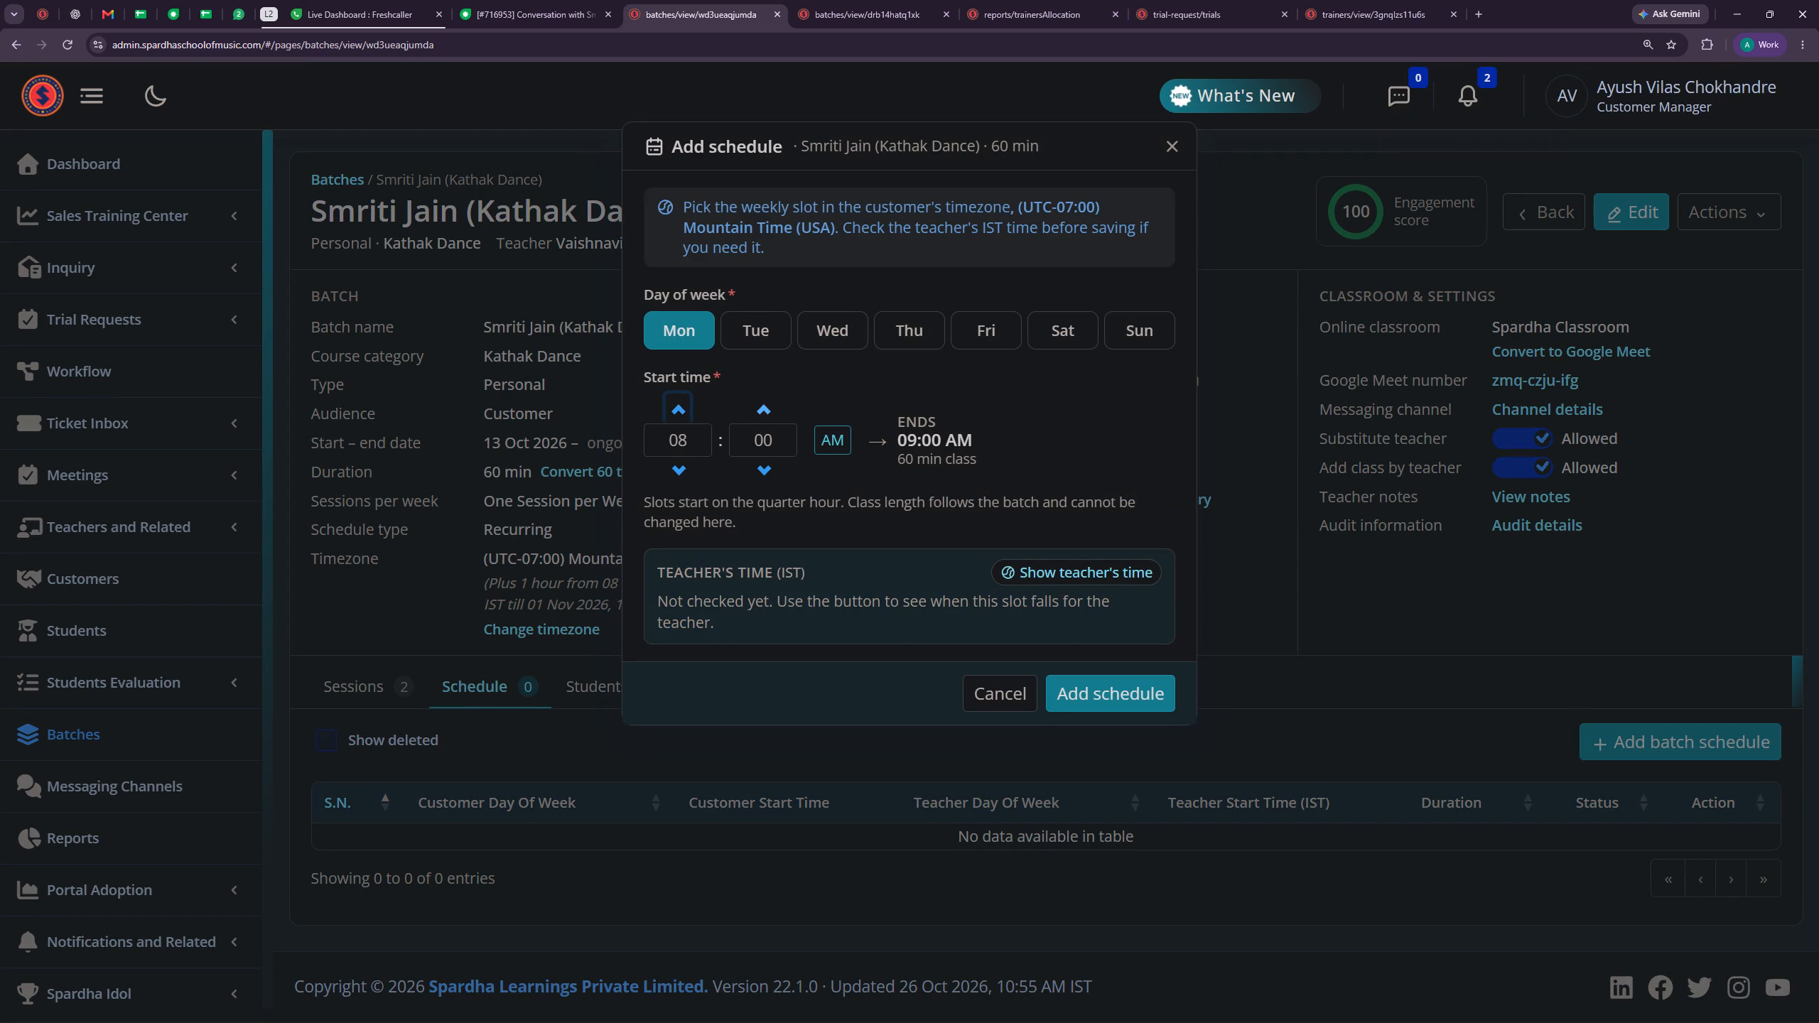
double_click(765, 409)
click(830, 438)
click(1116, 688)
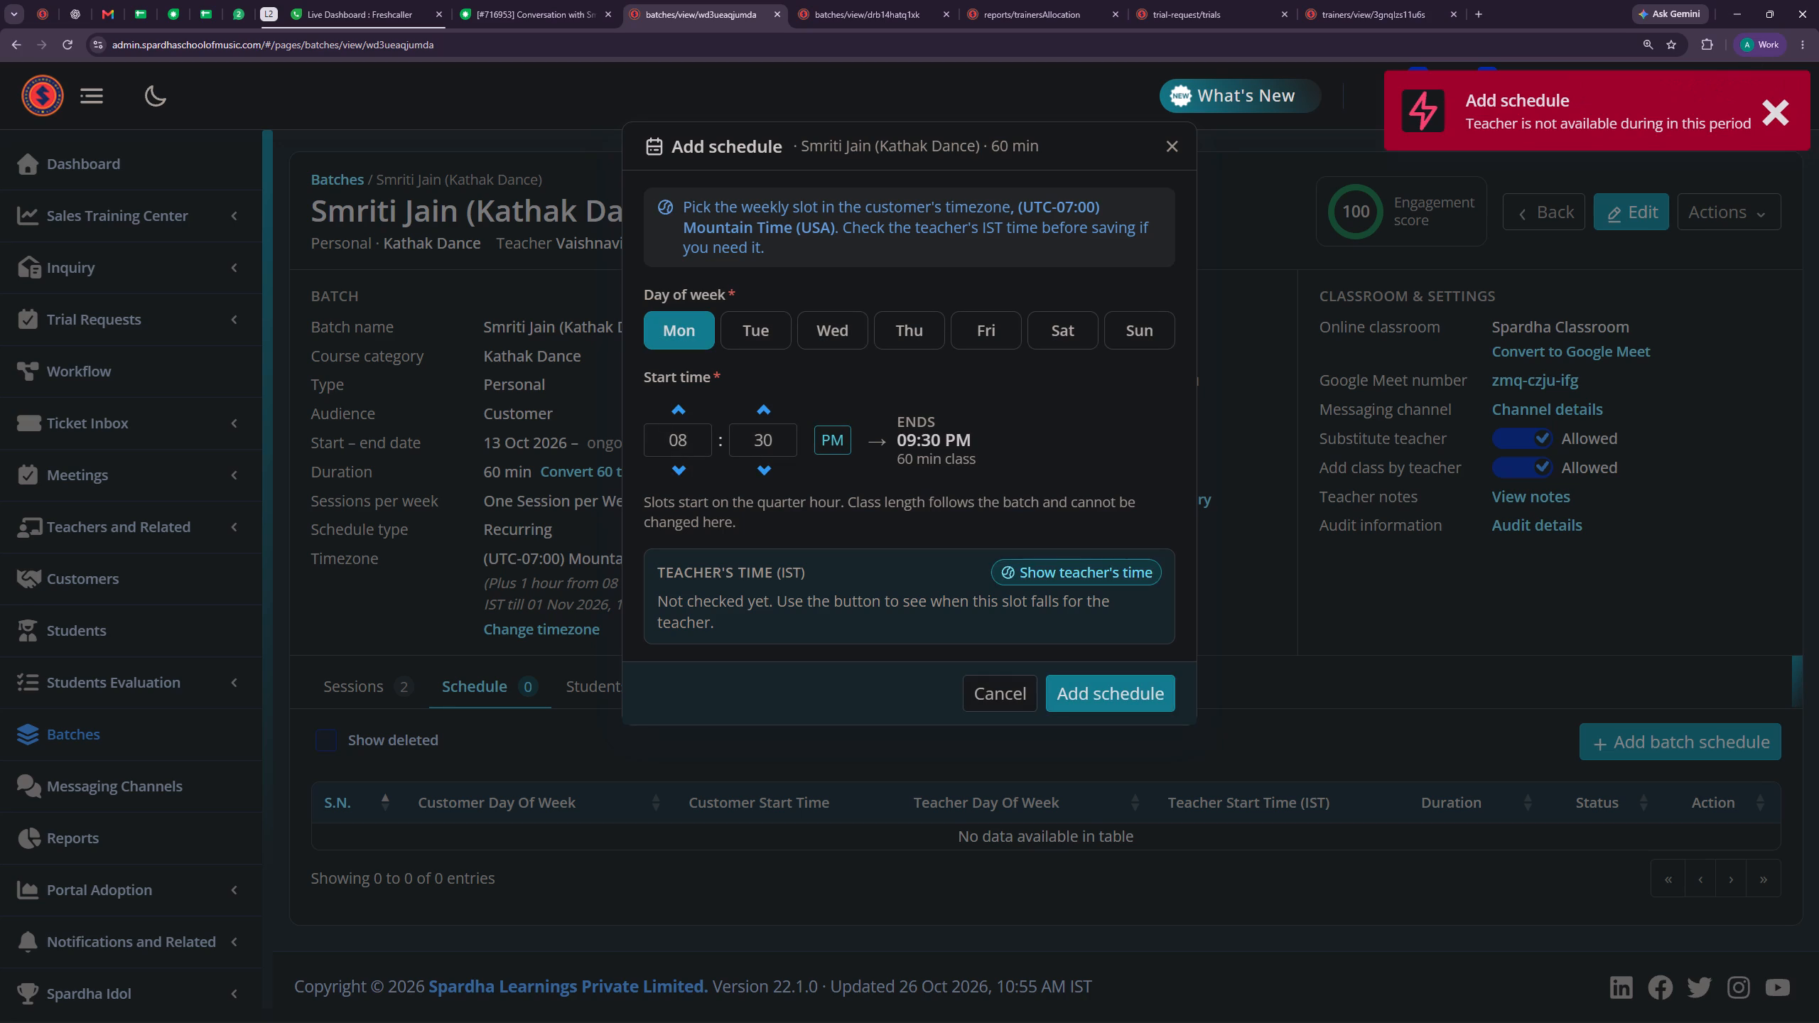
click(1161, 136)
click(564, 2)
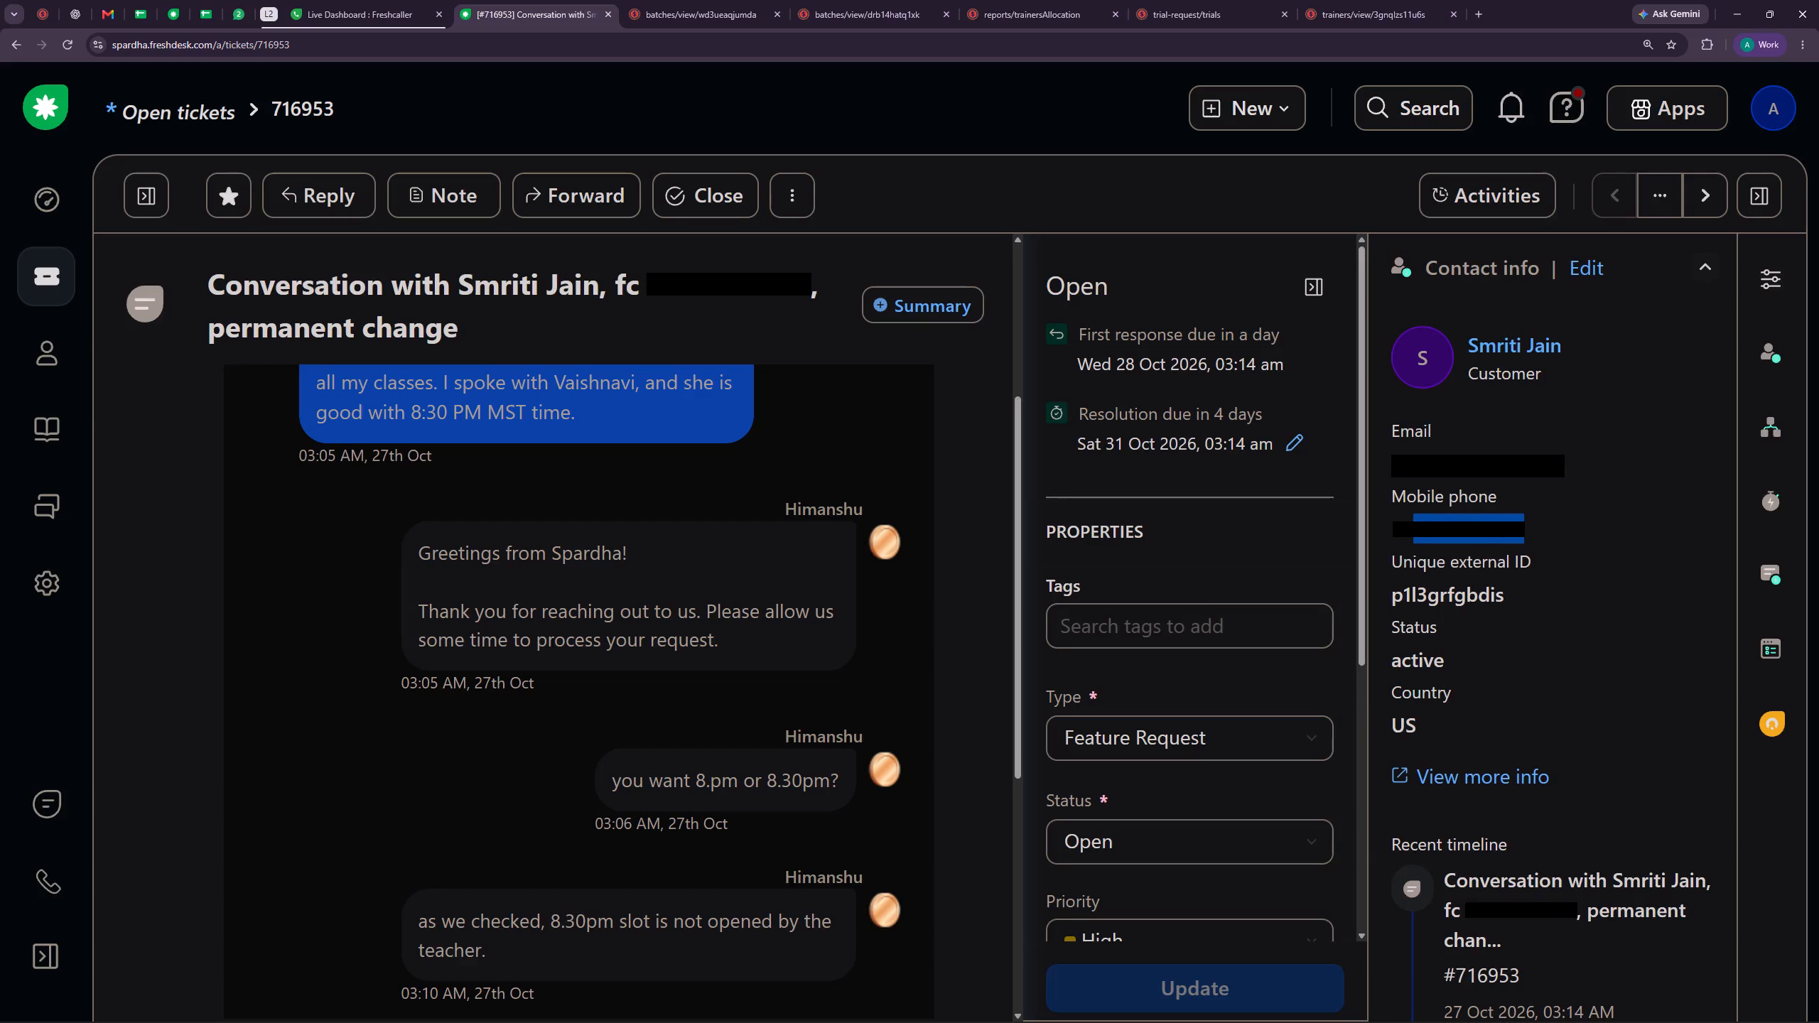
scroll(674, 467, up, 1)
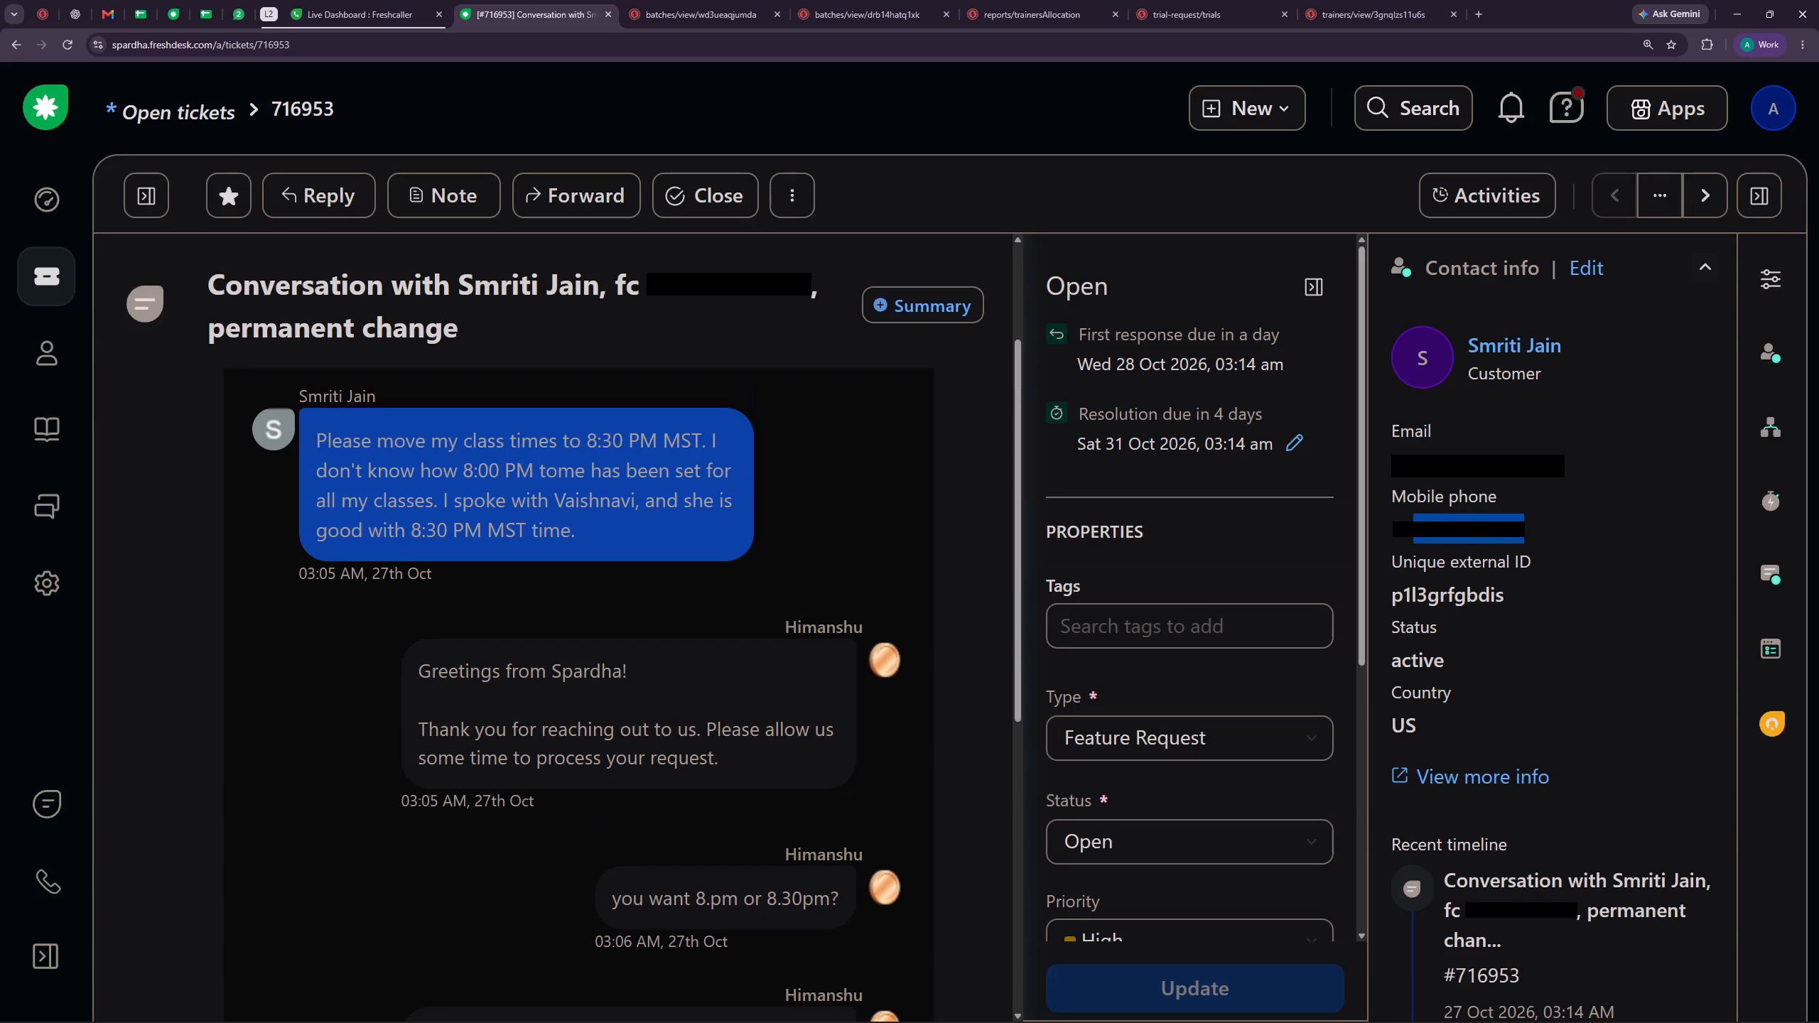
click(728, 0)
click(378, 674)
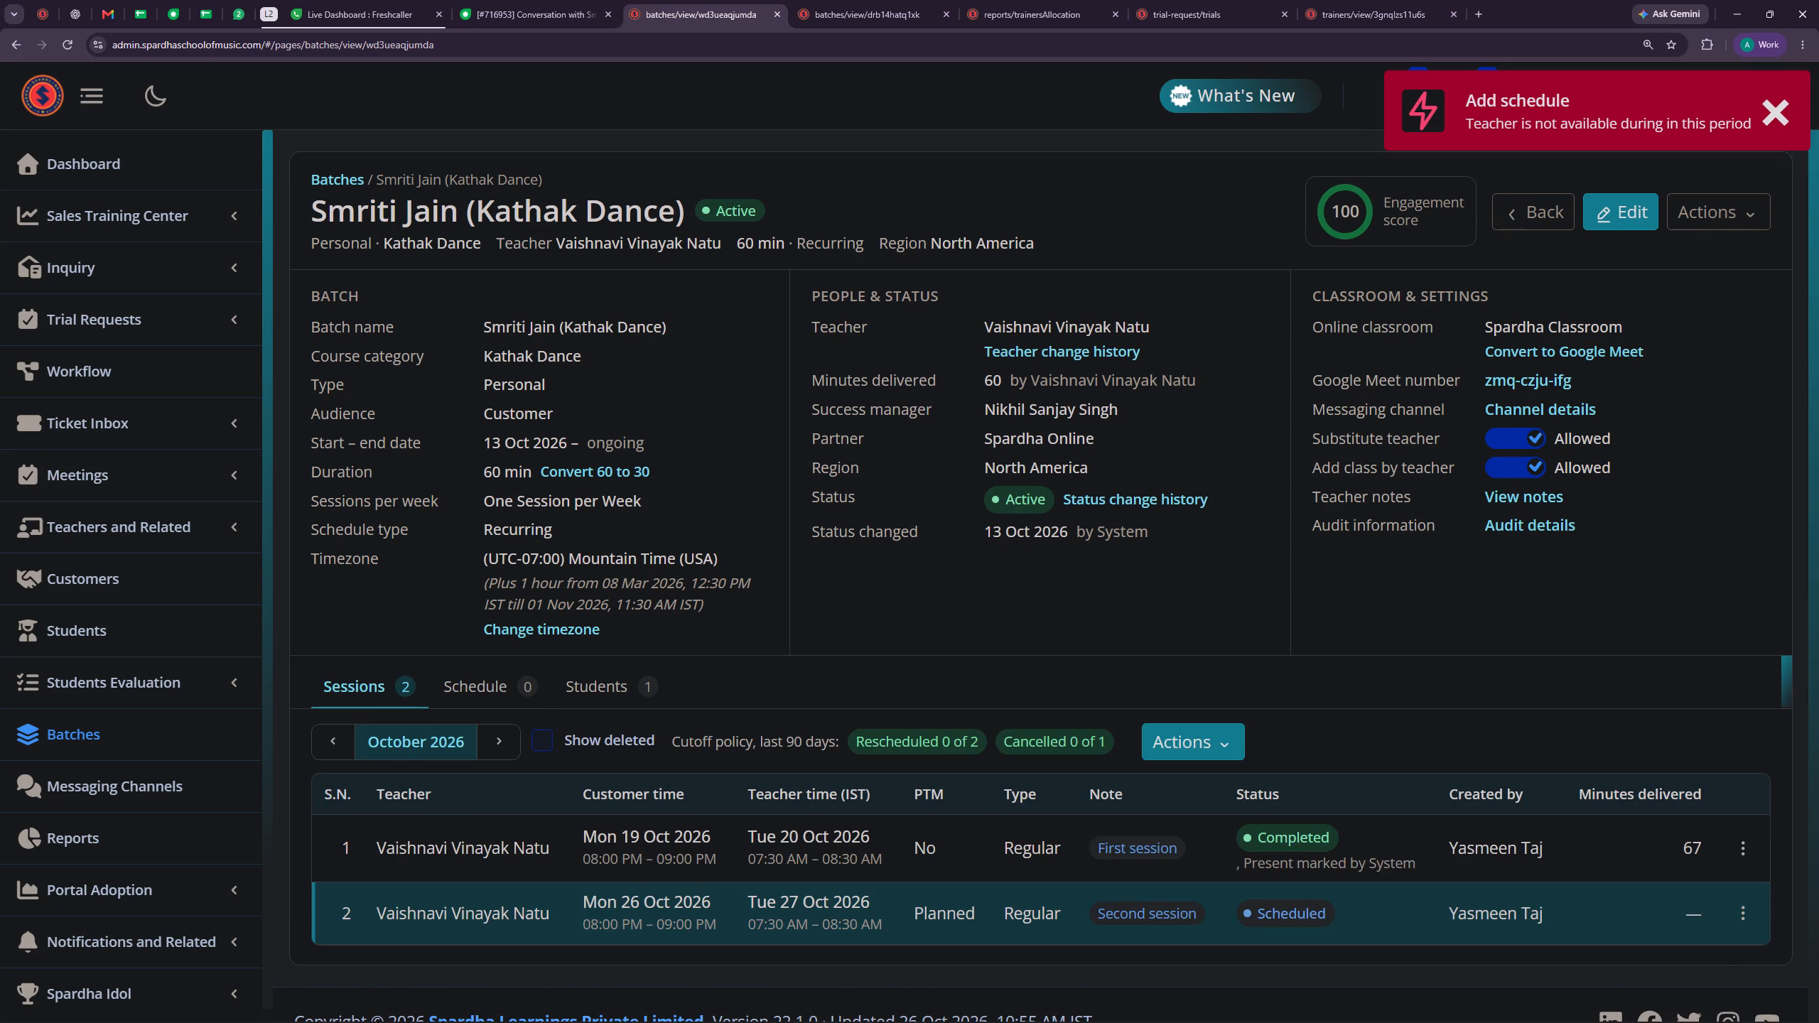
click(473, 680)
click(1640, 746)
click(679, 324)
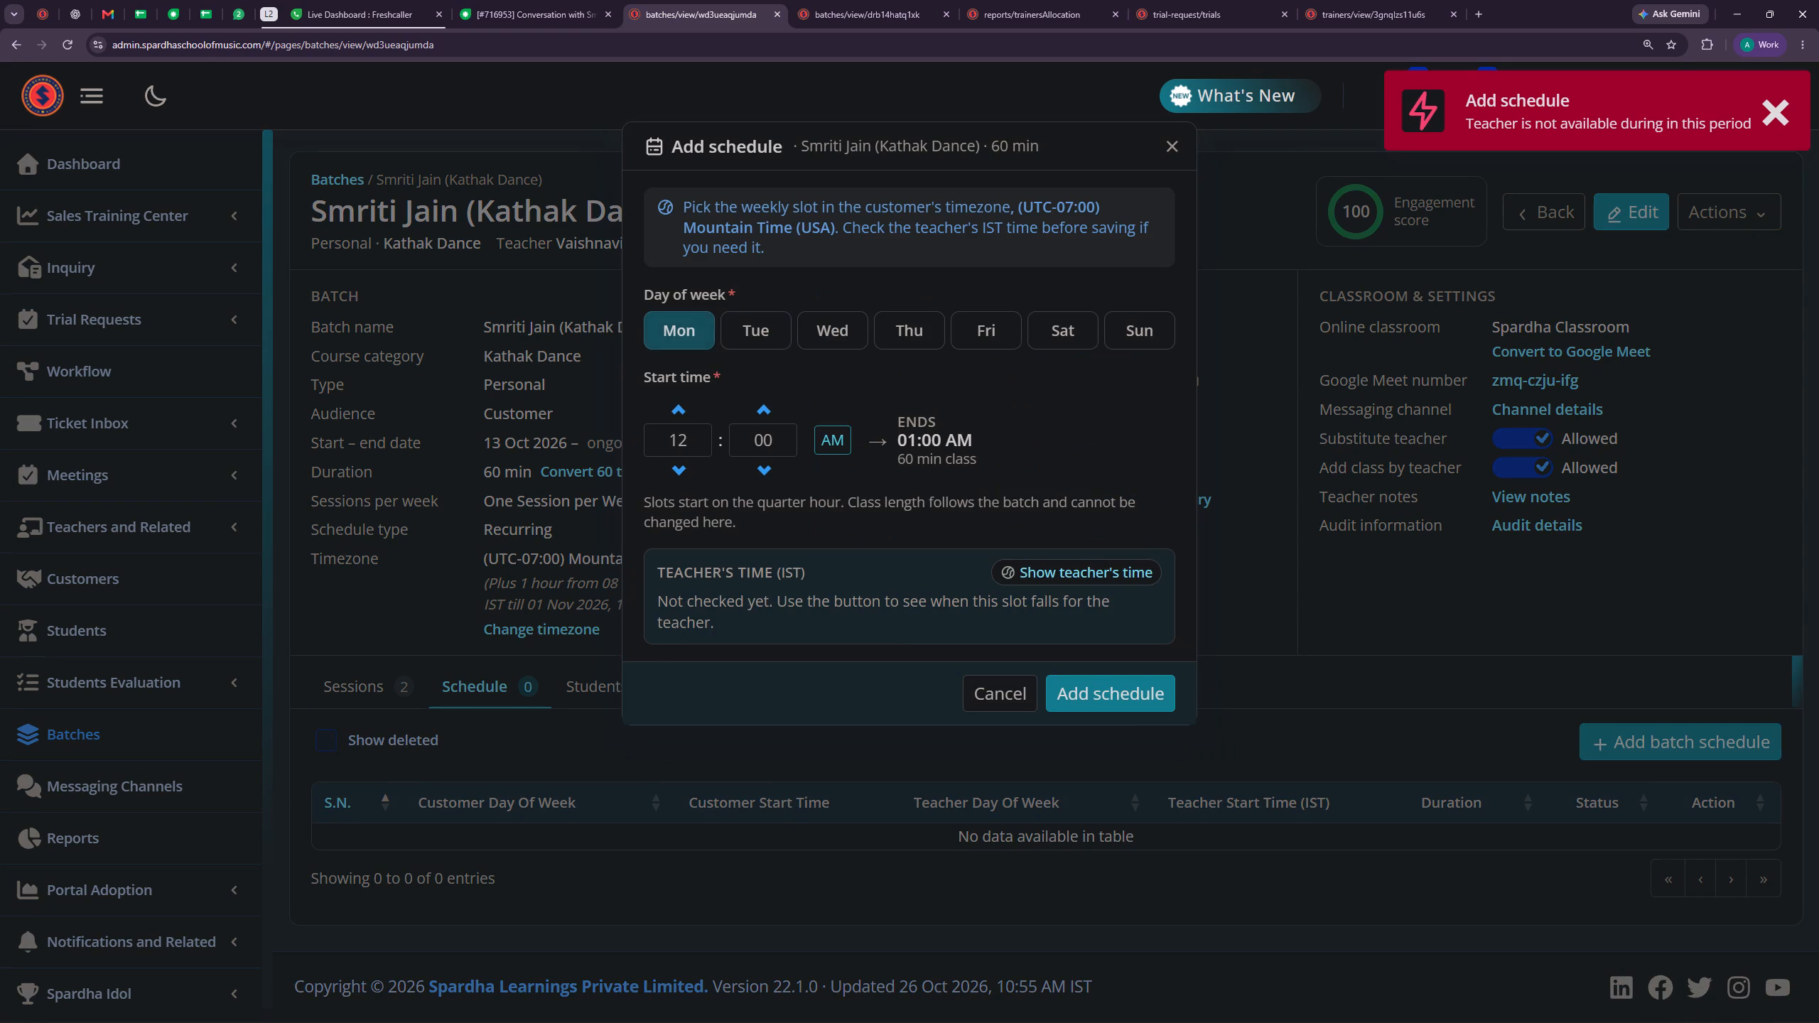
triple_click(675, 460)
click(675, 461)
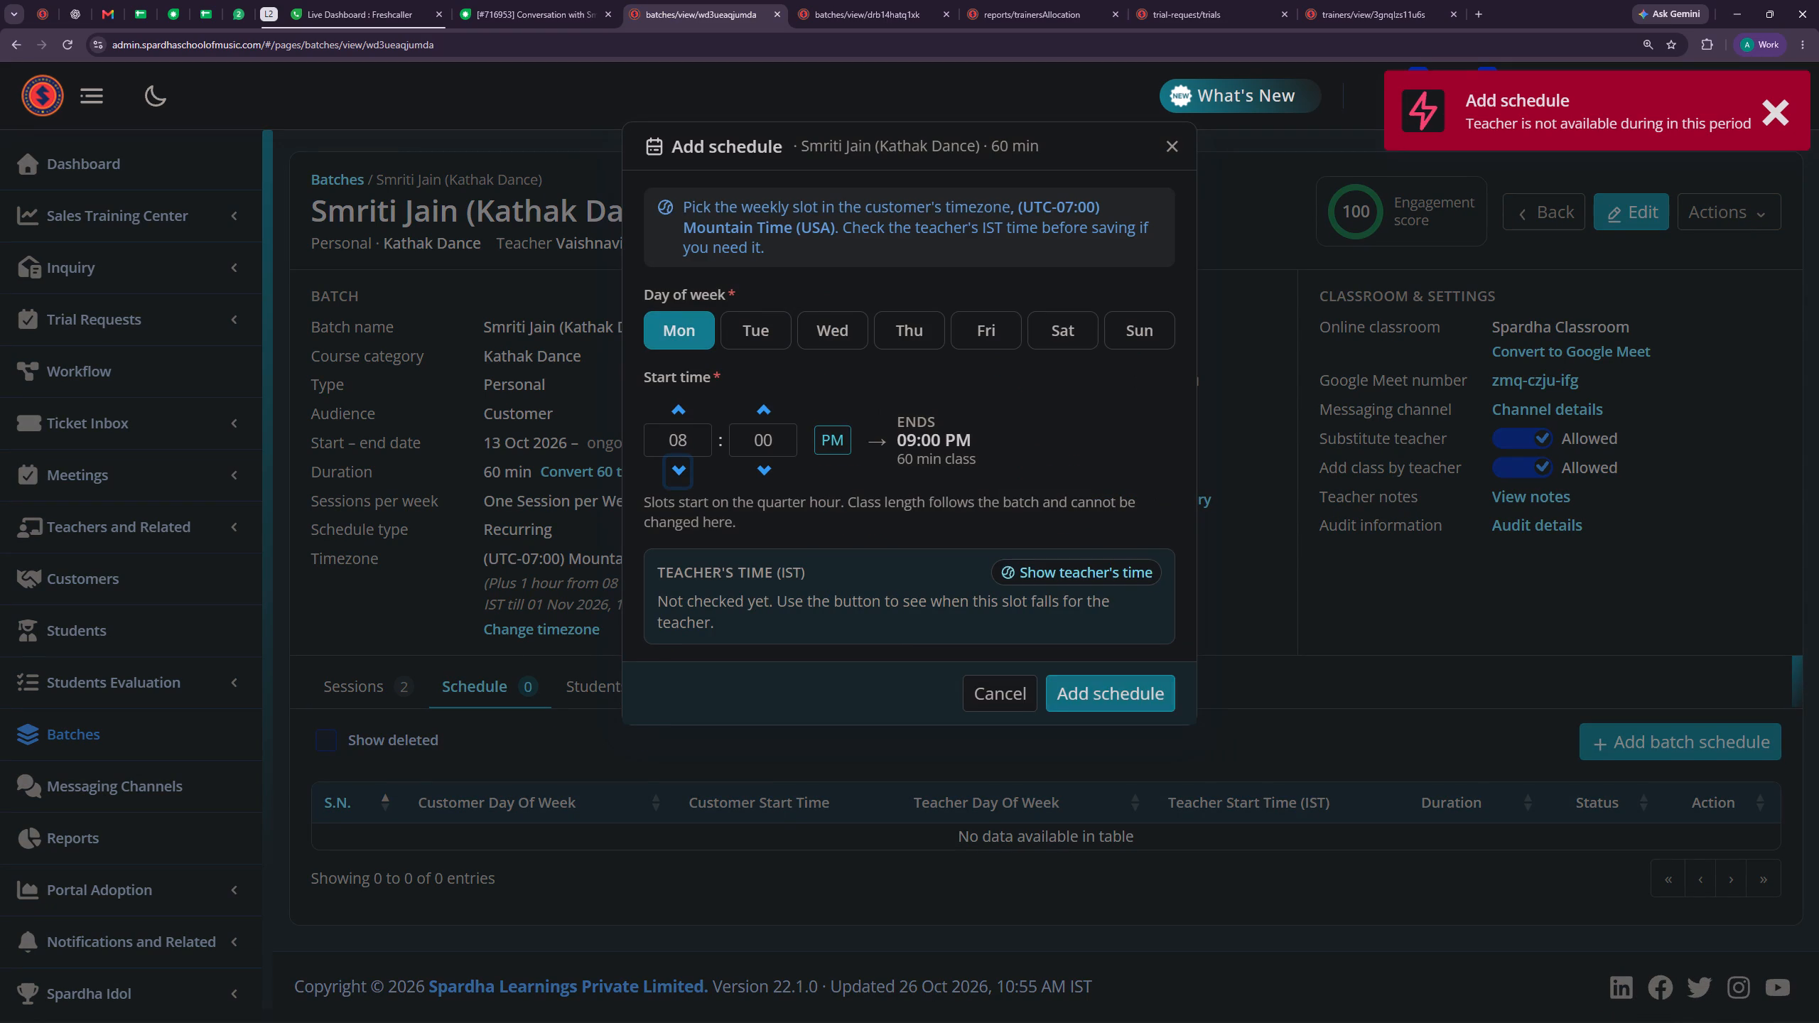
click(1096, 695)
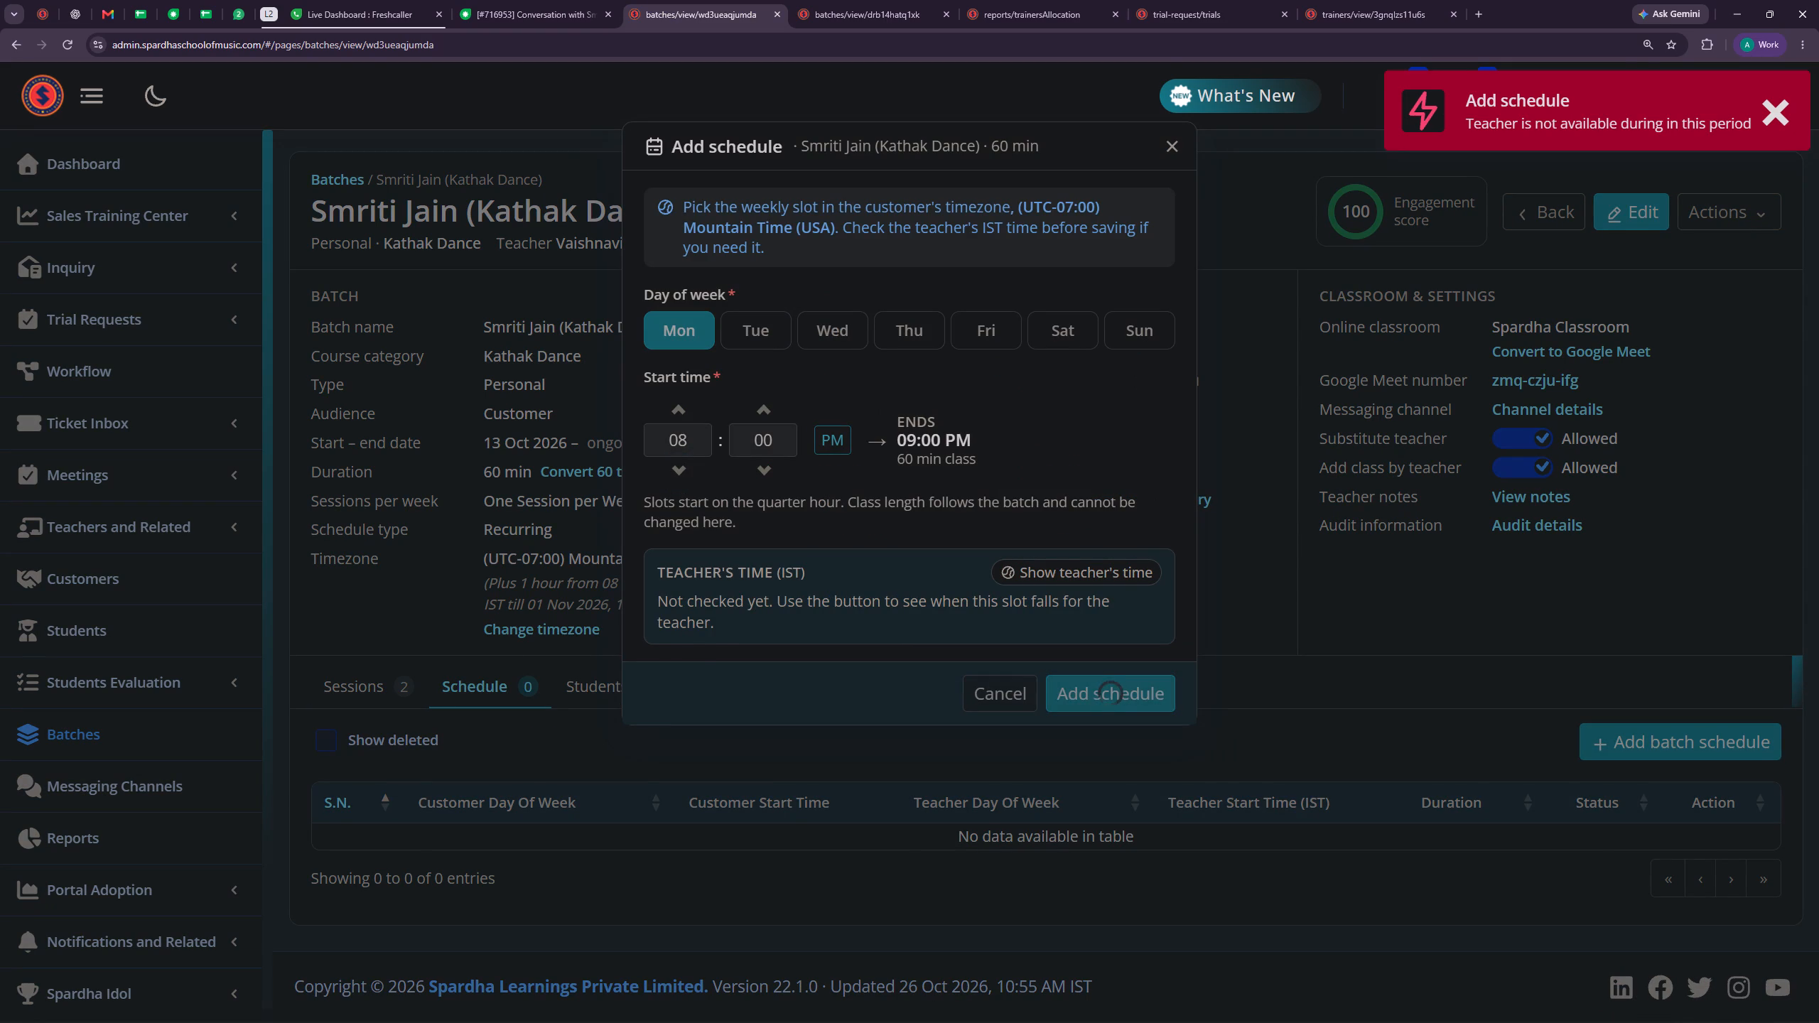
click(378, 691)
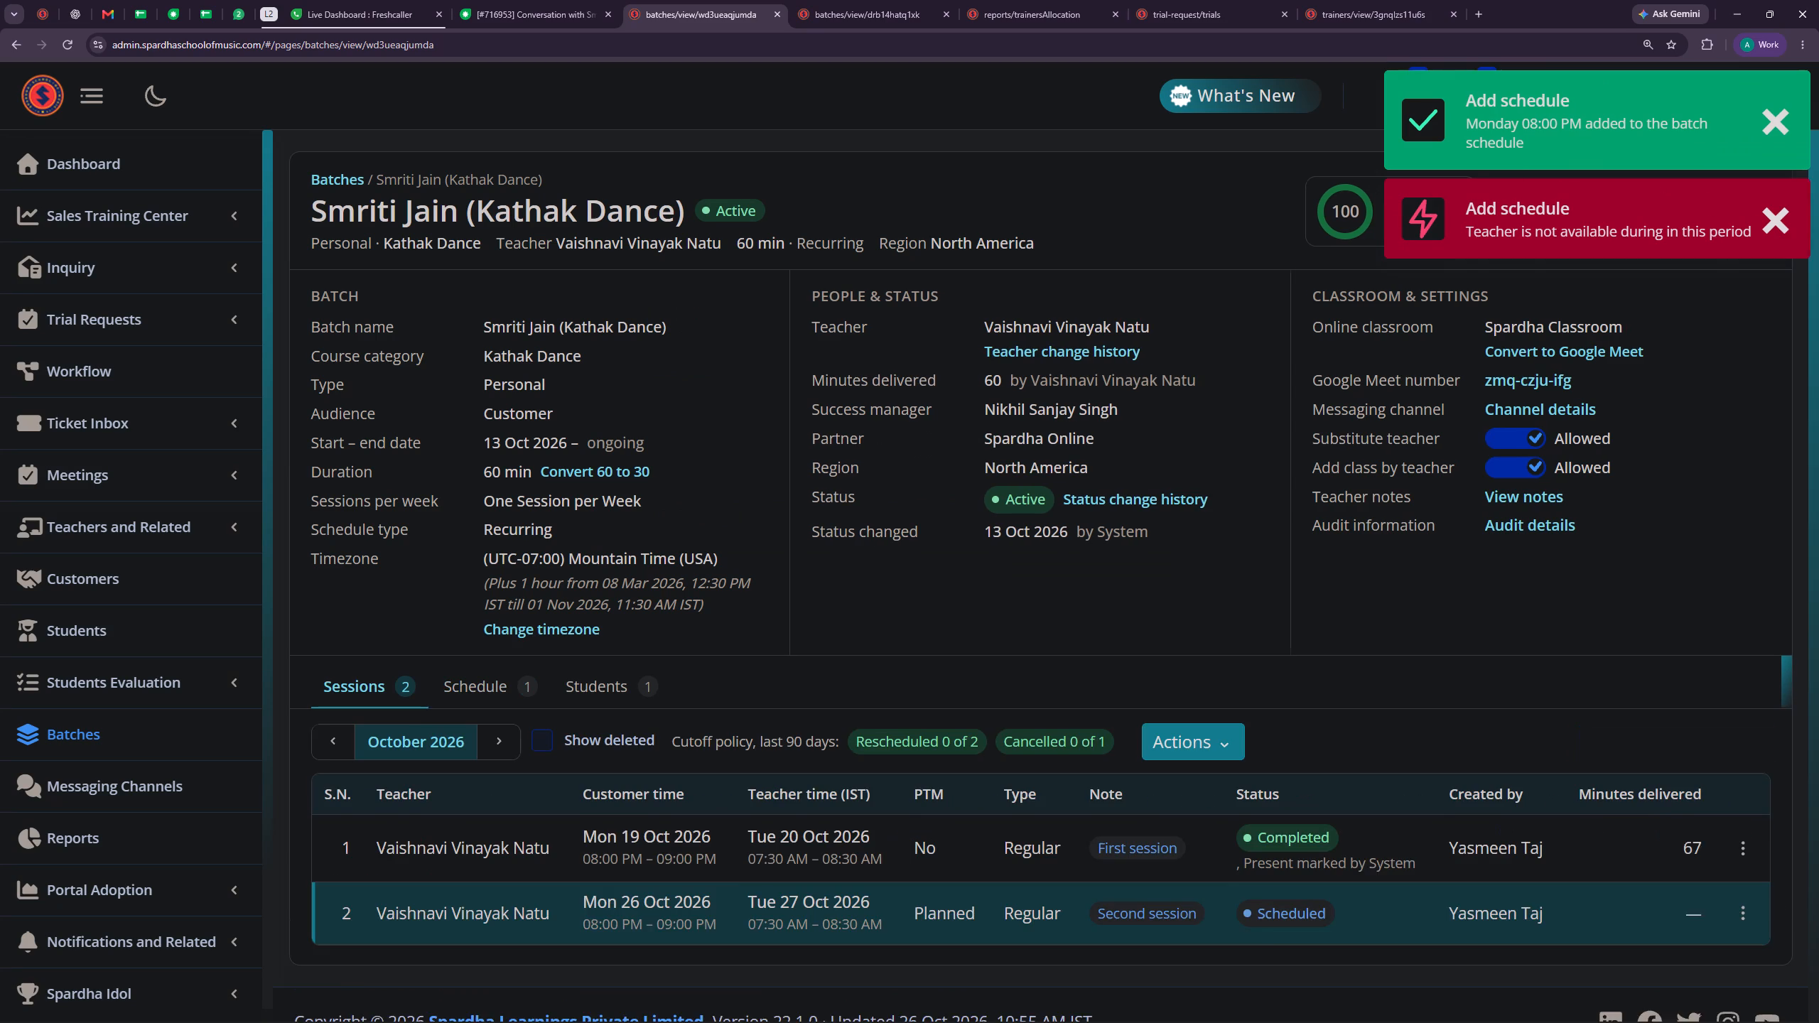
scroll(740, 704, down, 3)
click(495, 706)
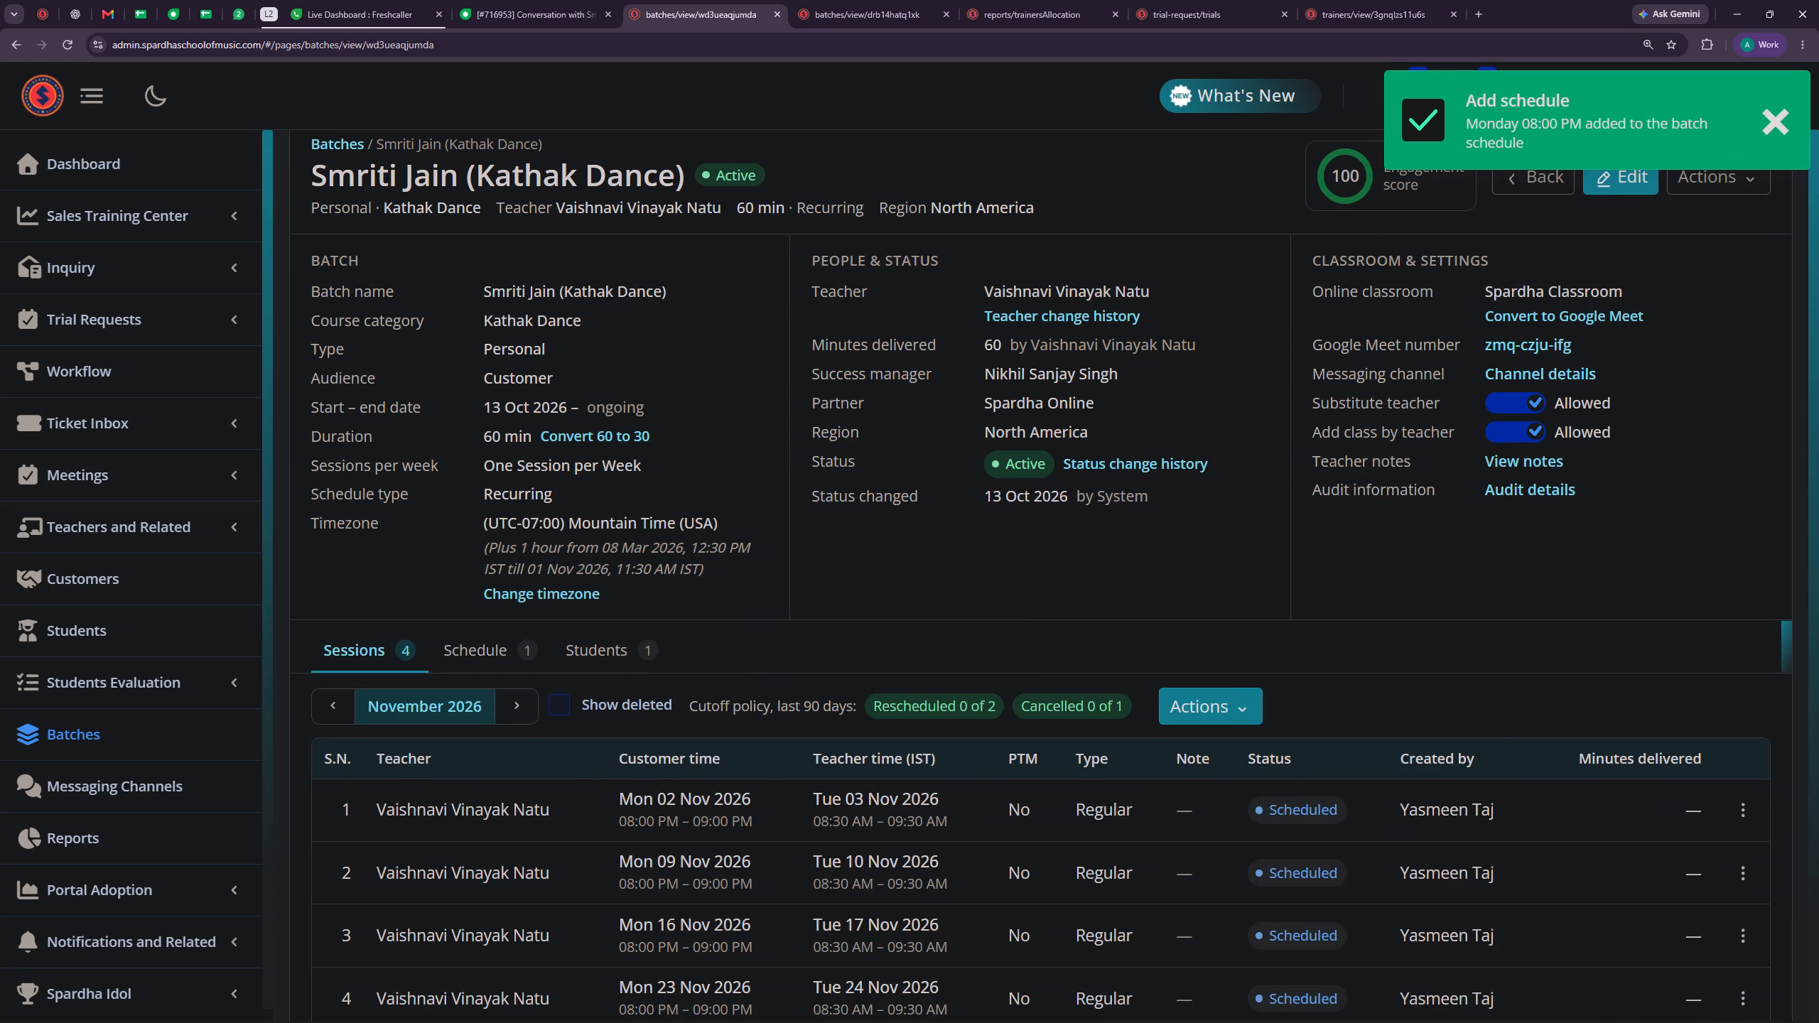
click(332, 704)
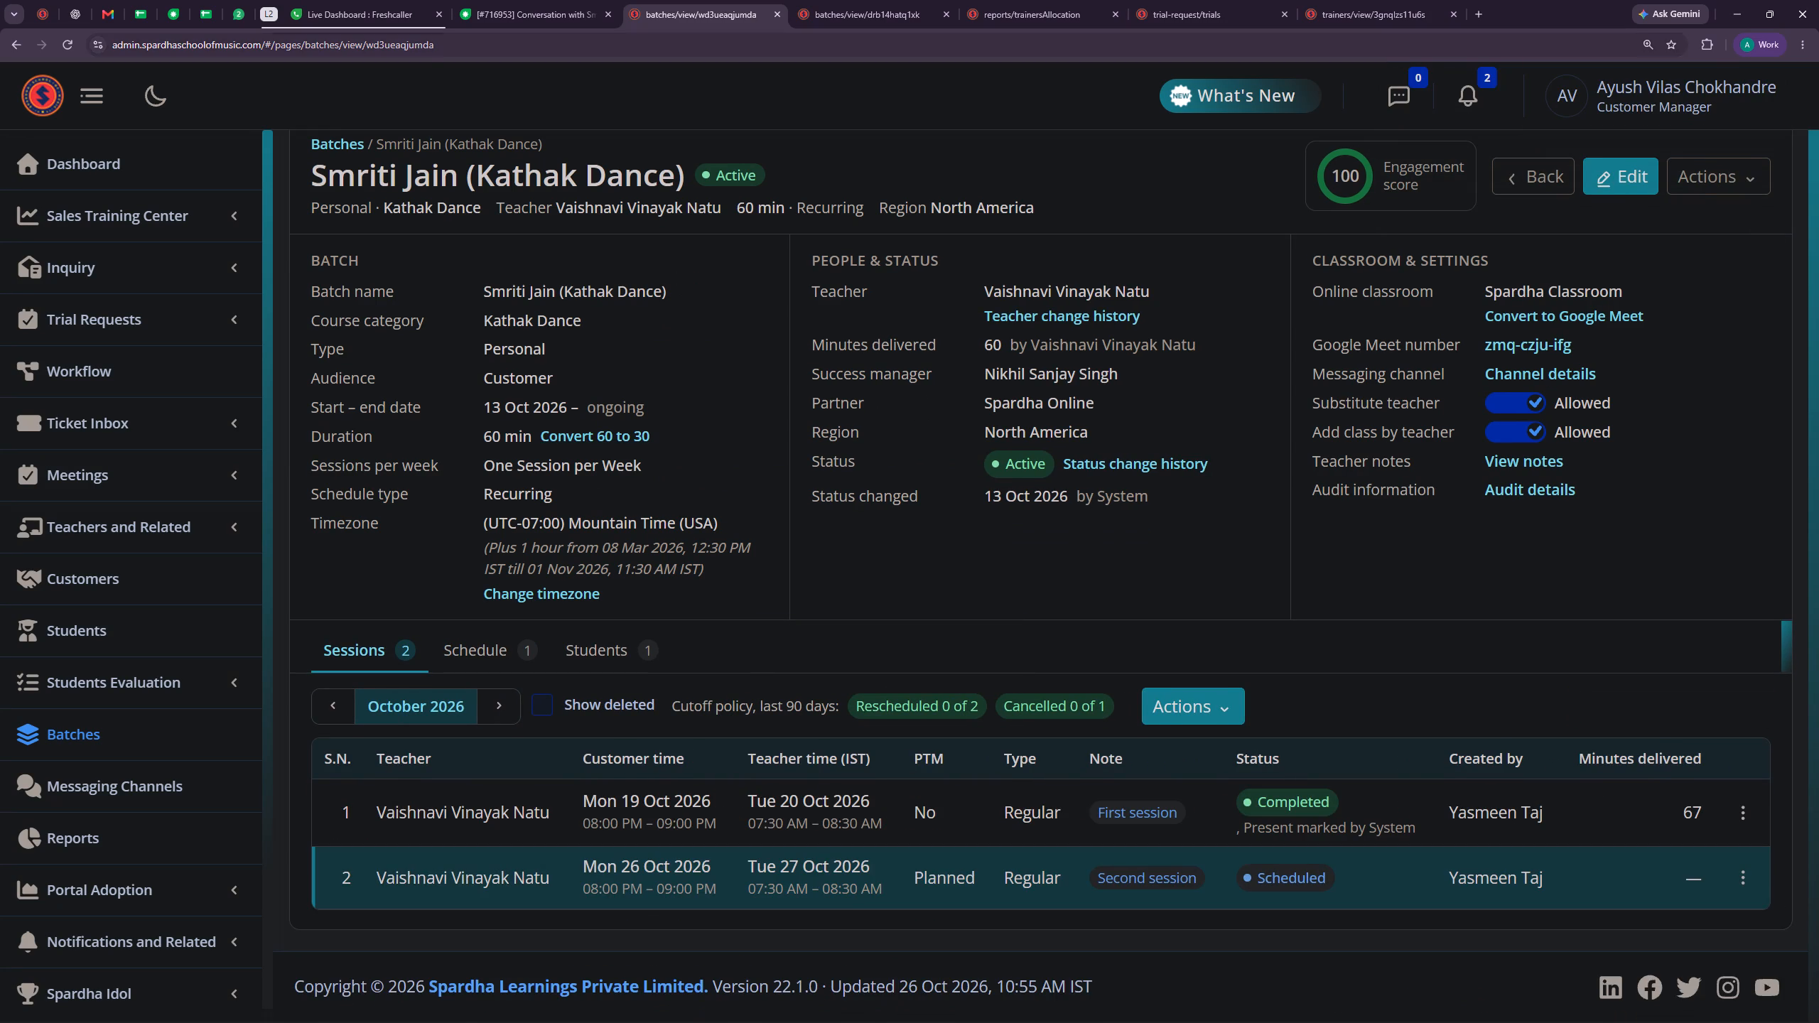
click(563, 6)
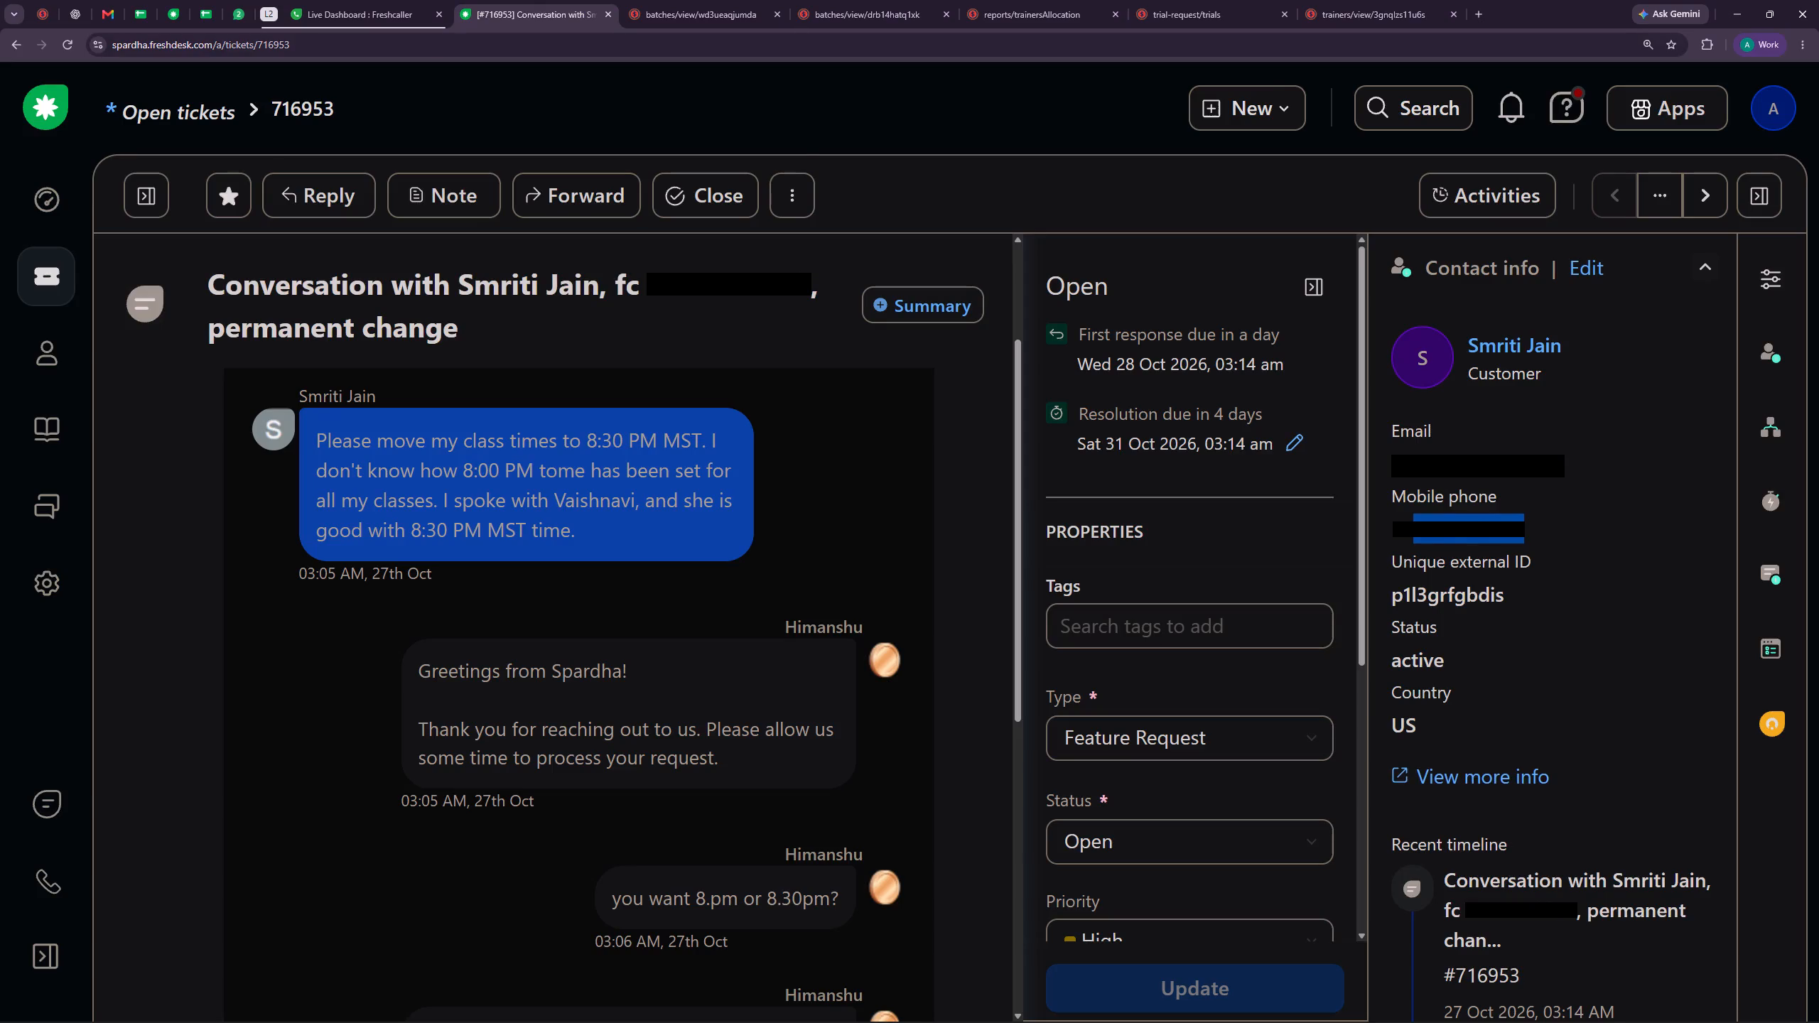
click(712, 0)
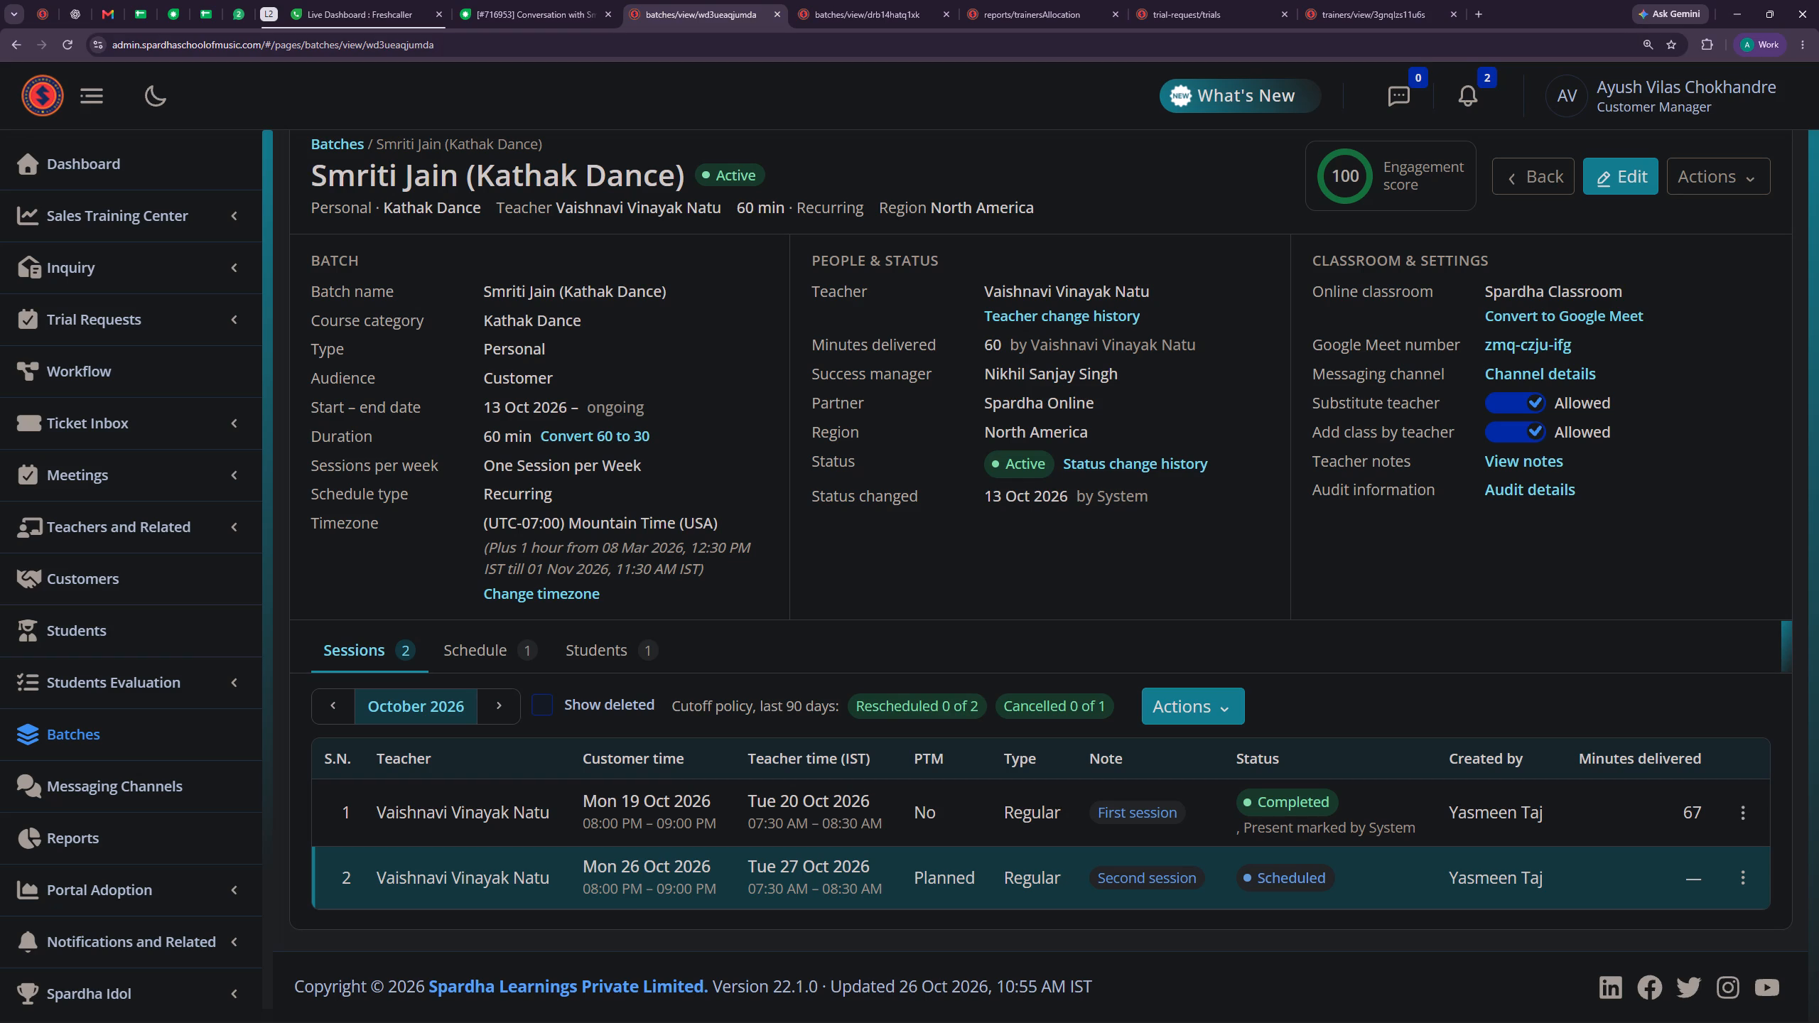
Filter the Teachers Allocation report by the Kathak Dance batch's teacher with no course filter, closing the Electronic Keyboard batch page.
drag(970, 287, 1159, 286)
key(ctrl+c)
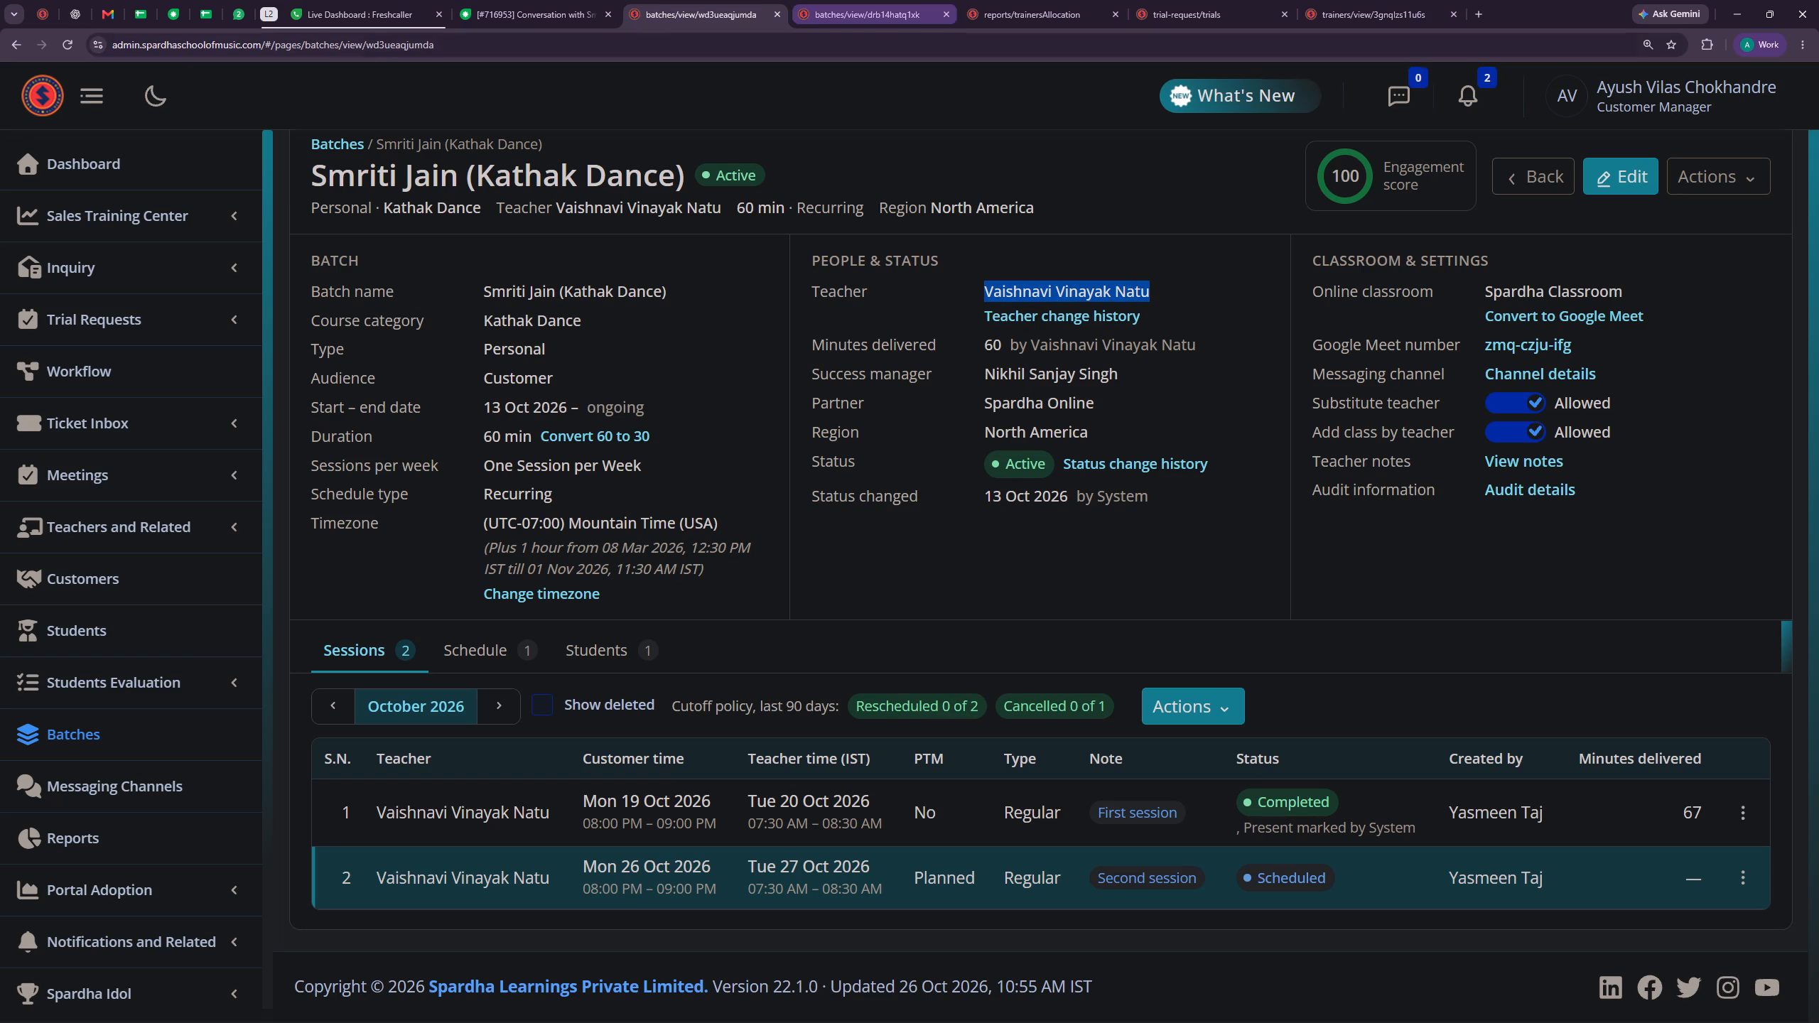
click(863, 10)
click(698, 0)
click(923, 7)
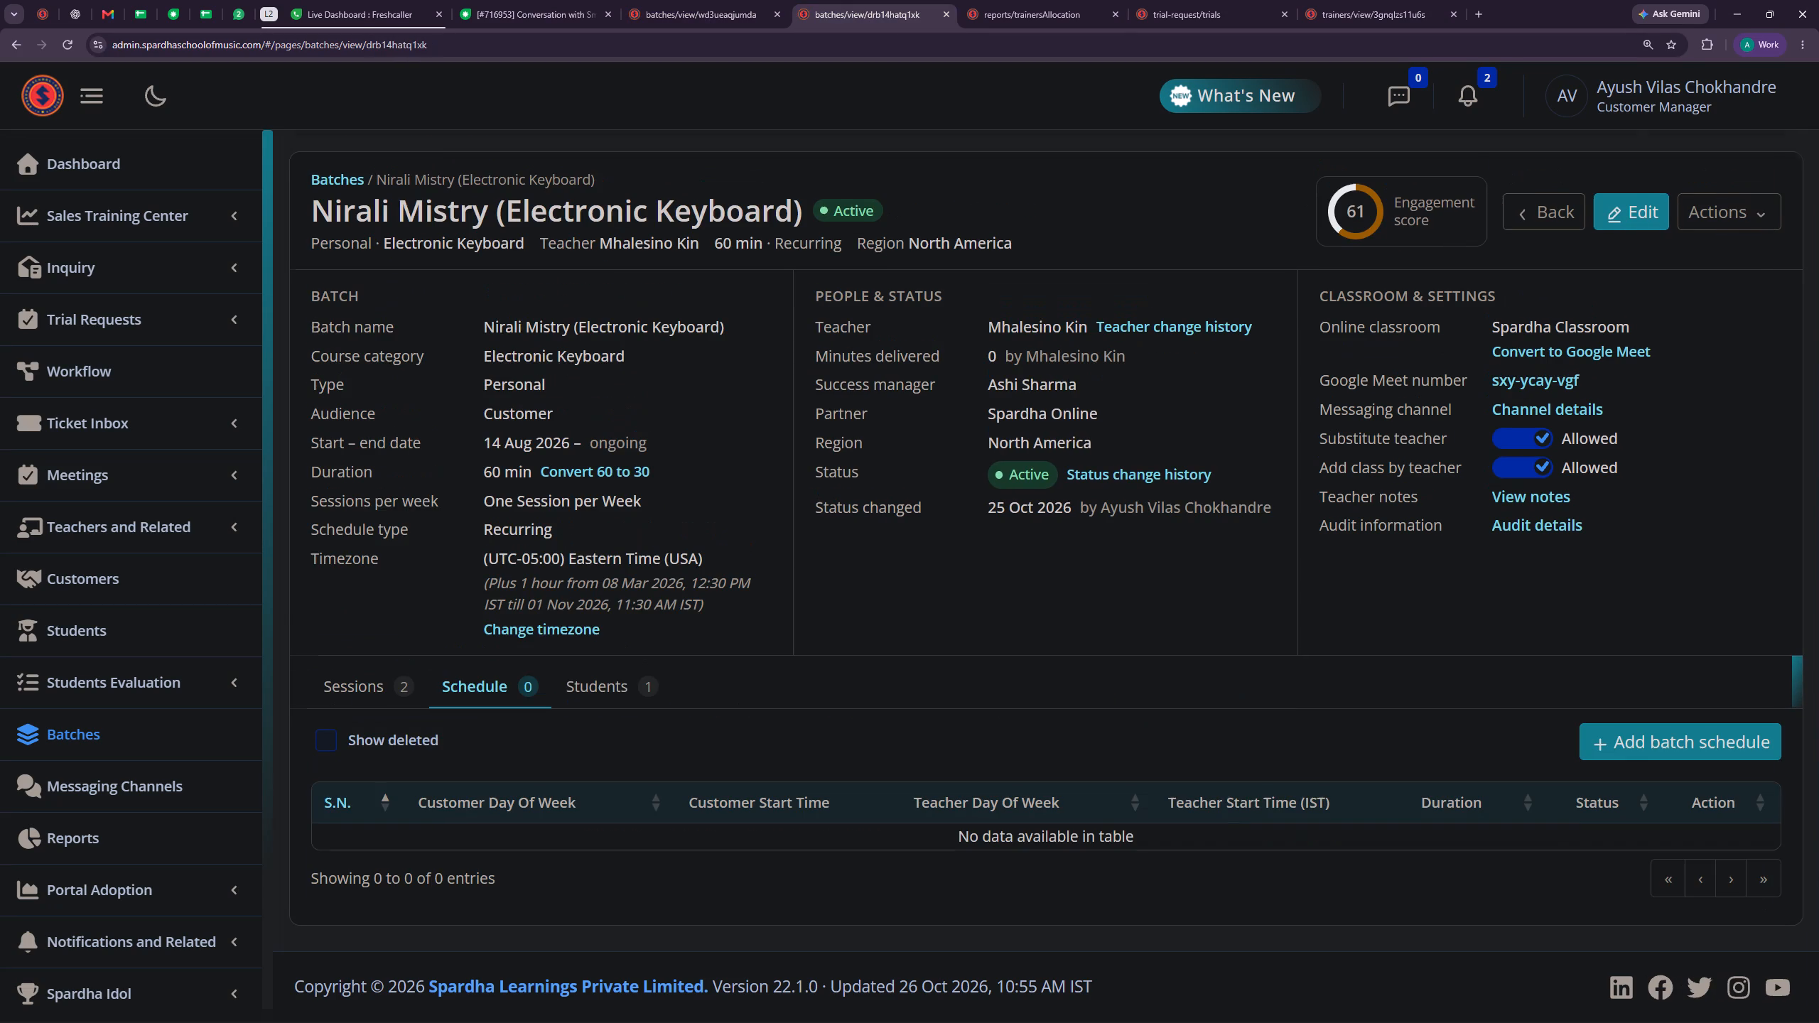
click(947, 11)
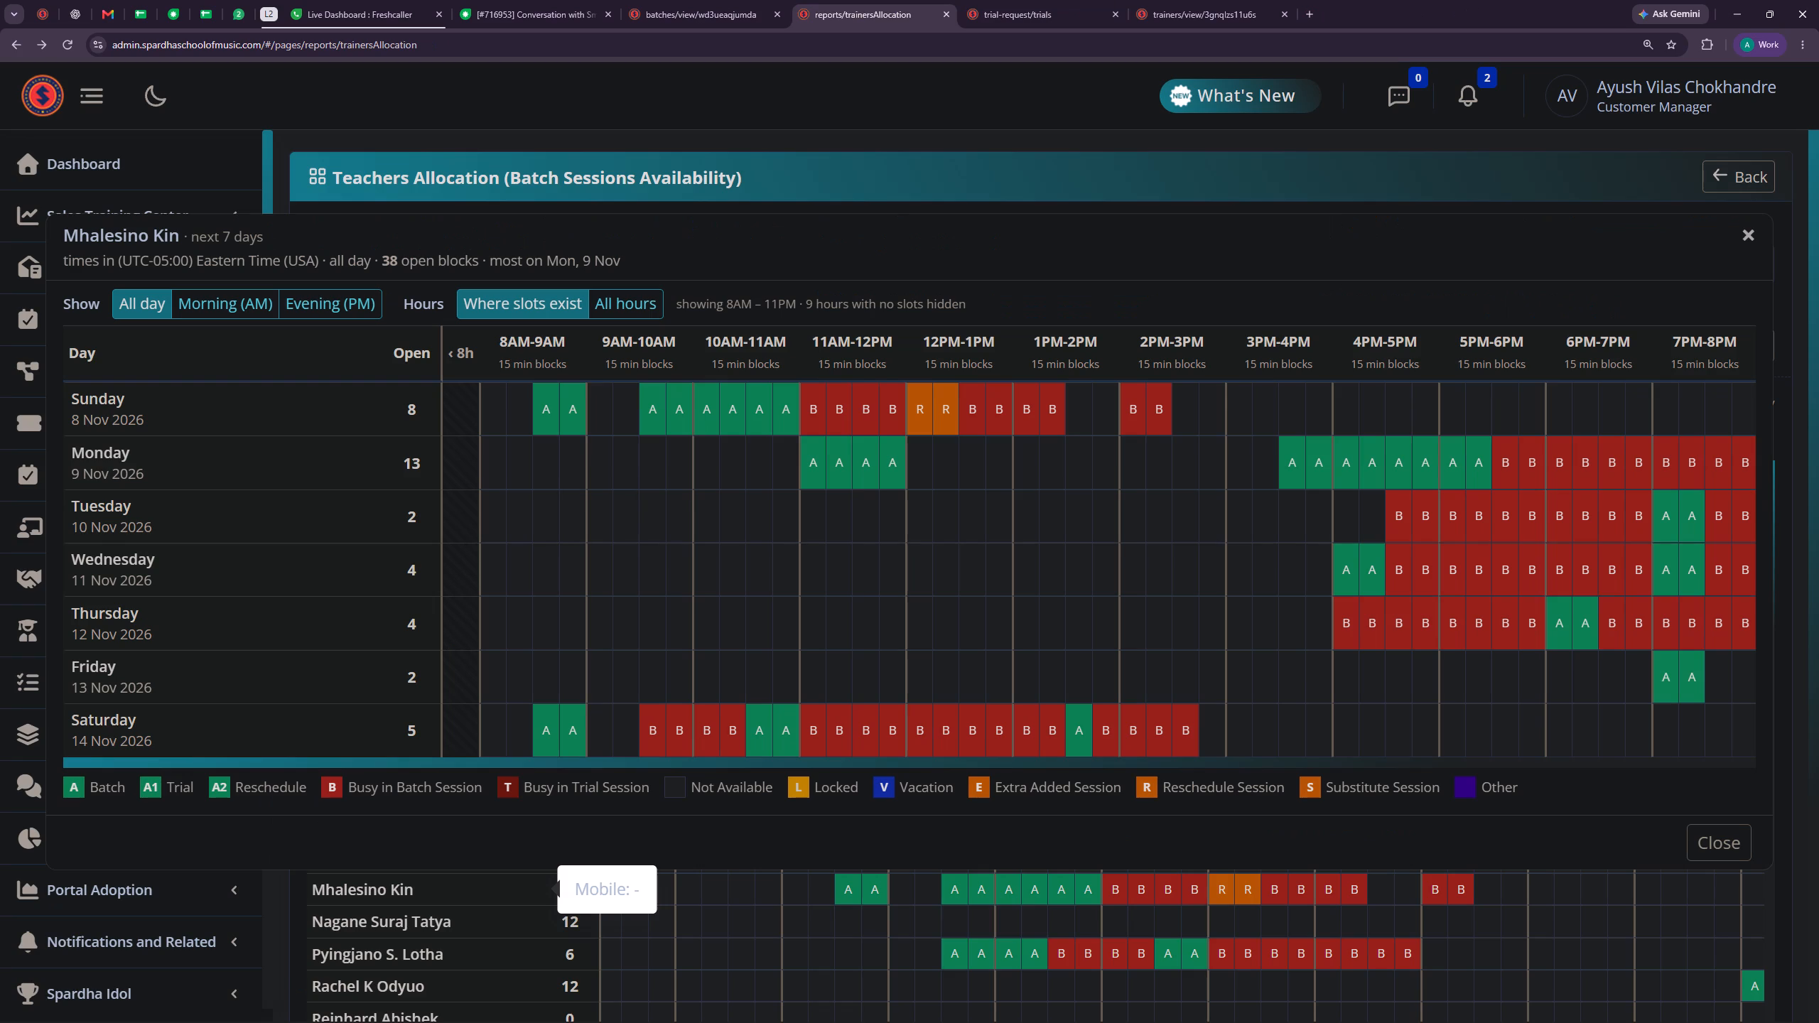
click(1745, 233)
scroll(949, 371, up, 2)
click(840, 256)
key(ctrl+v)
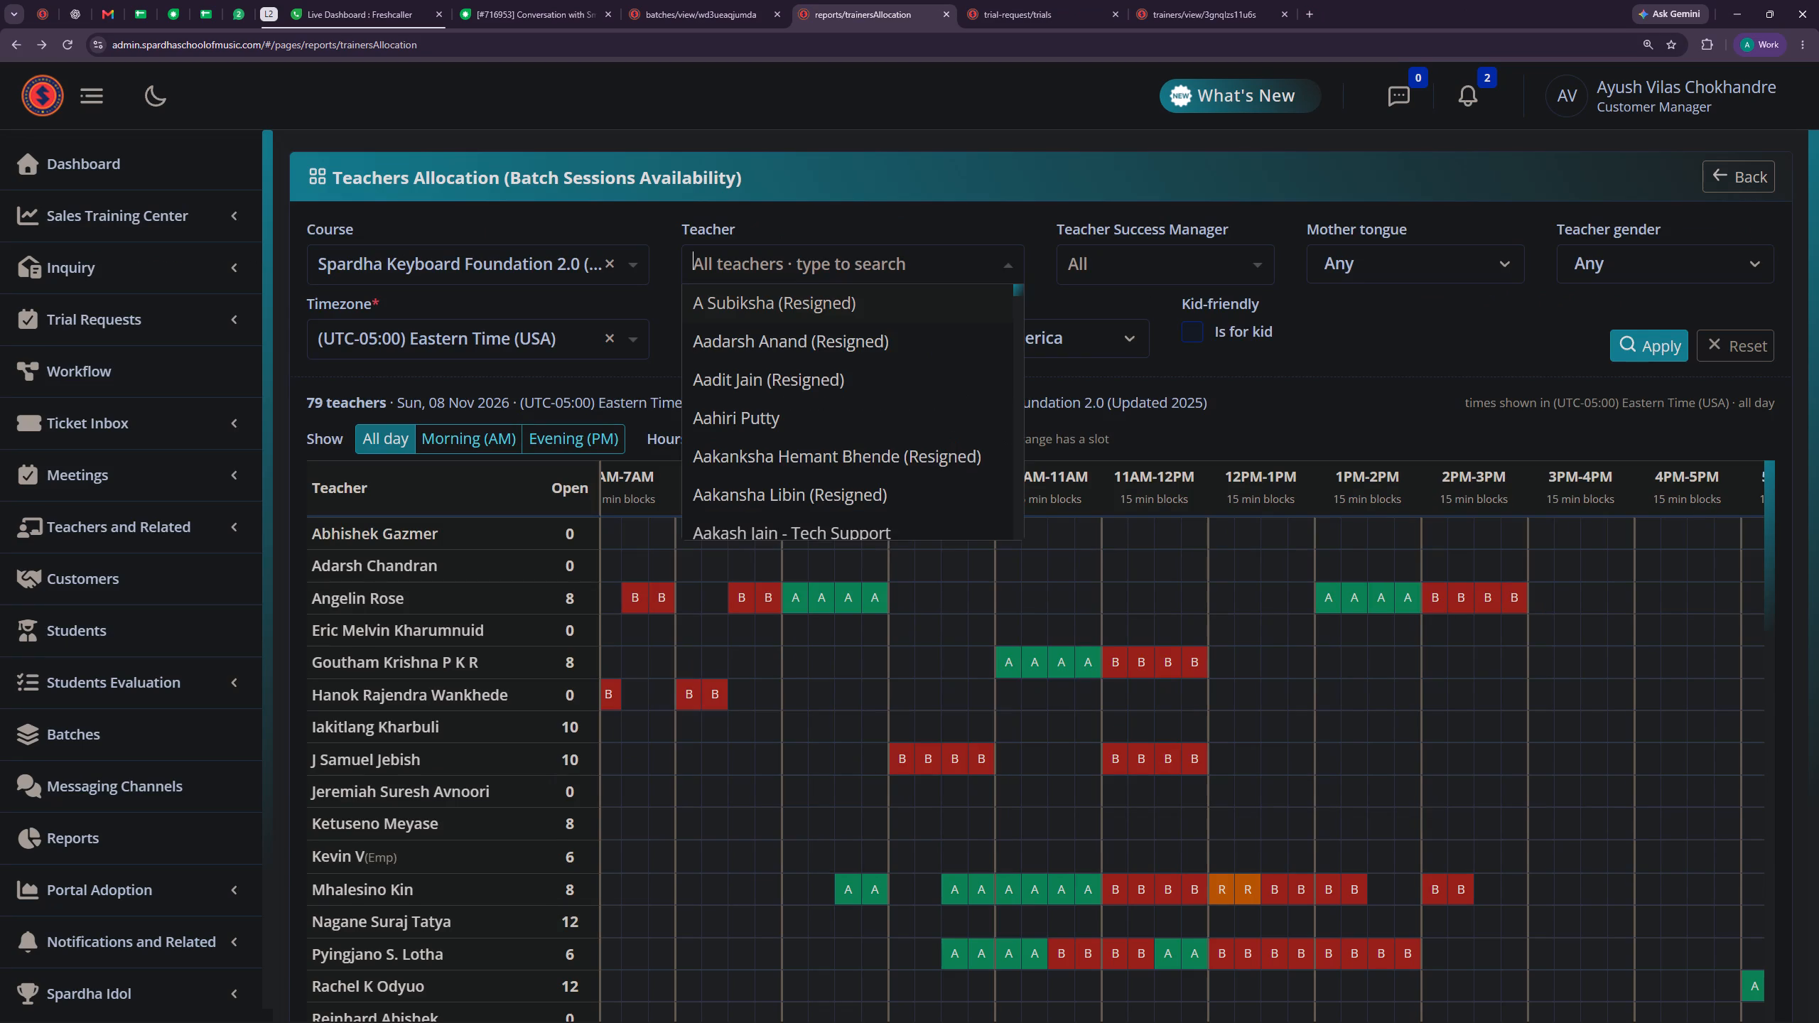
click(803, 262)
key(ctrl+v)
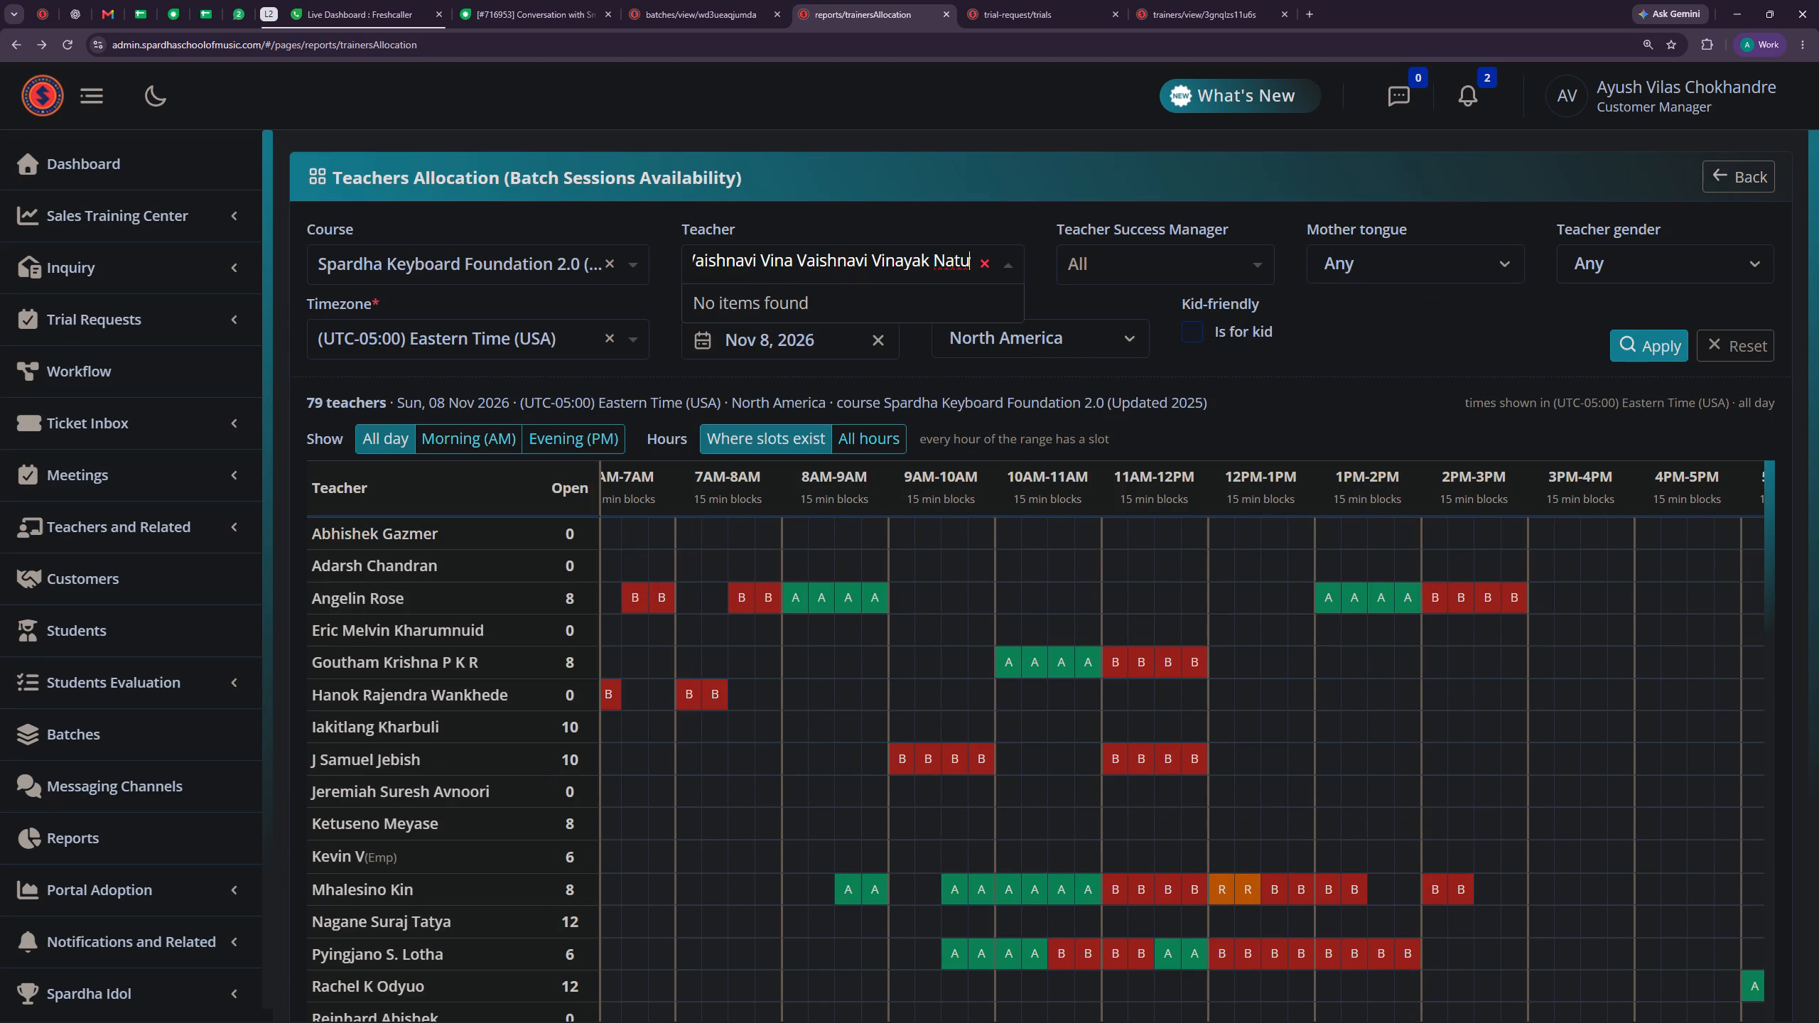
click(991, 262)
key(ctrl+v)
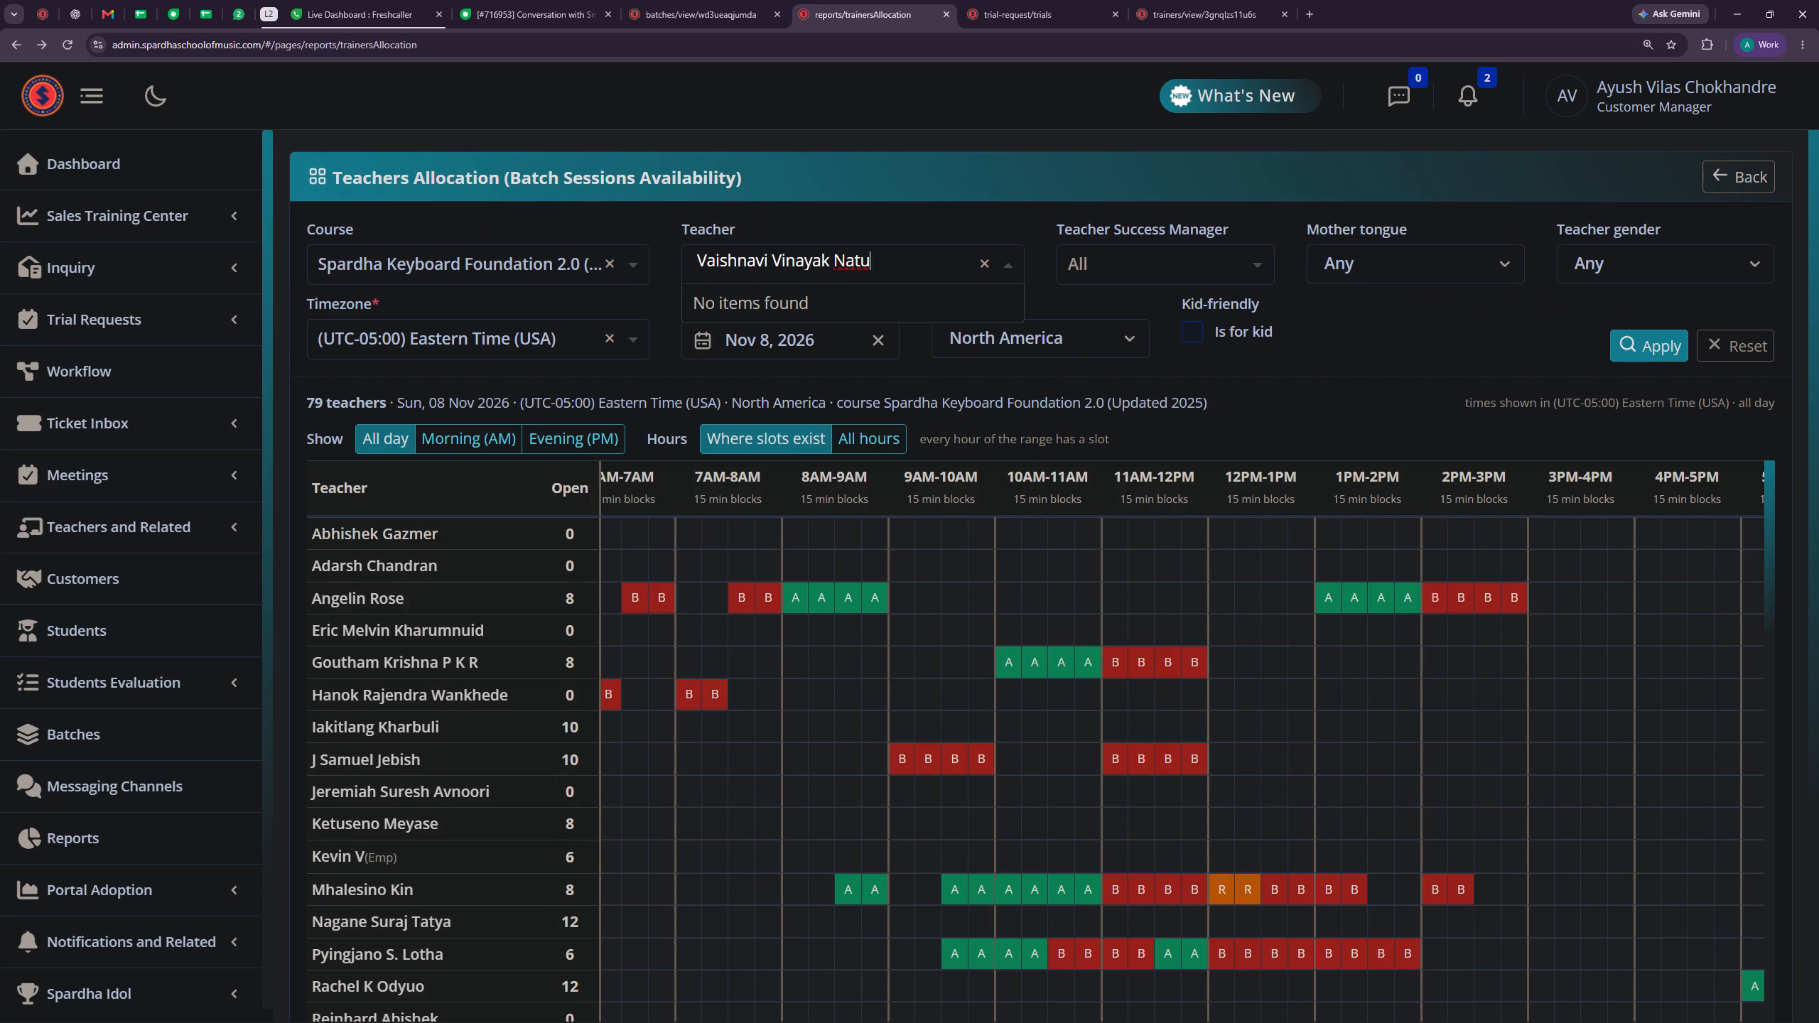
click(698, 254)
key(BackSpace)
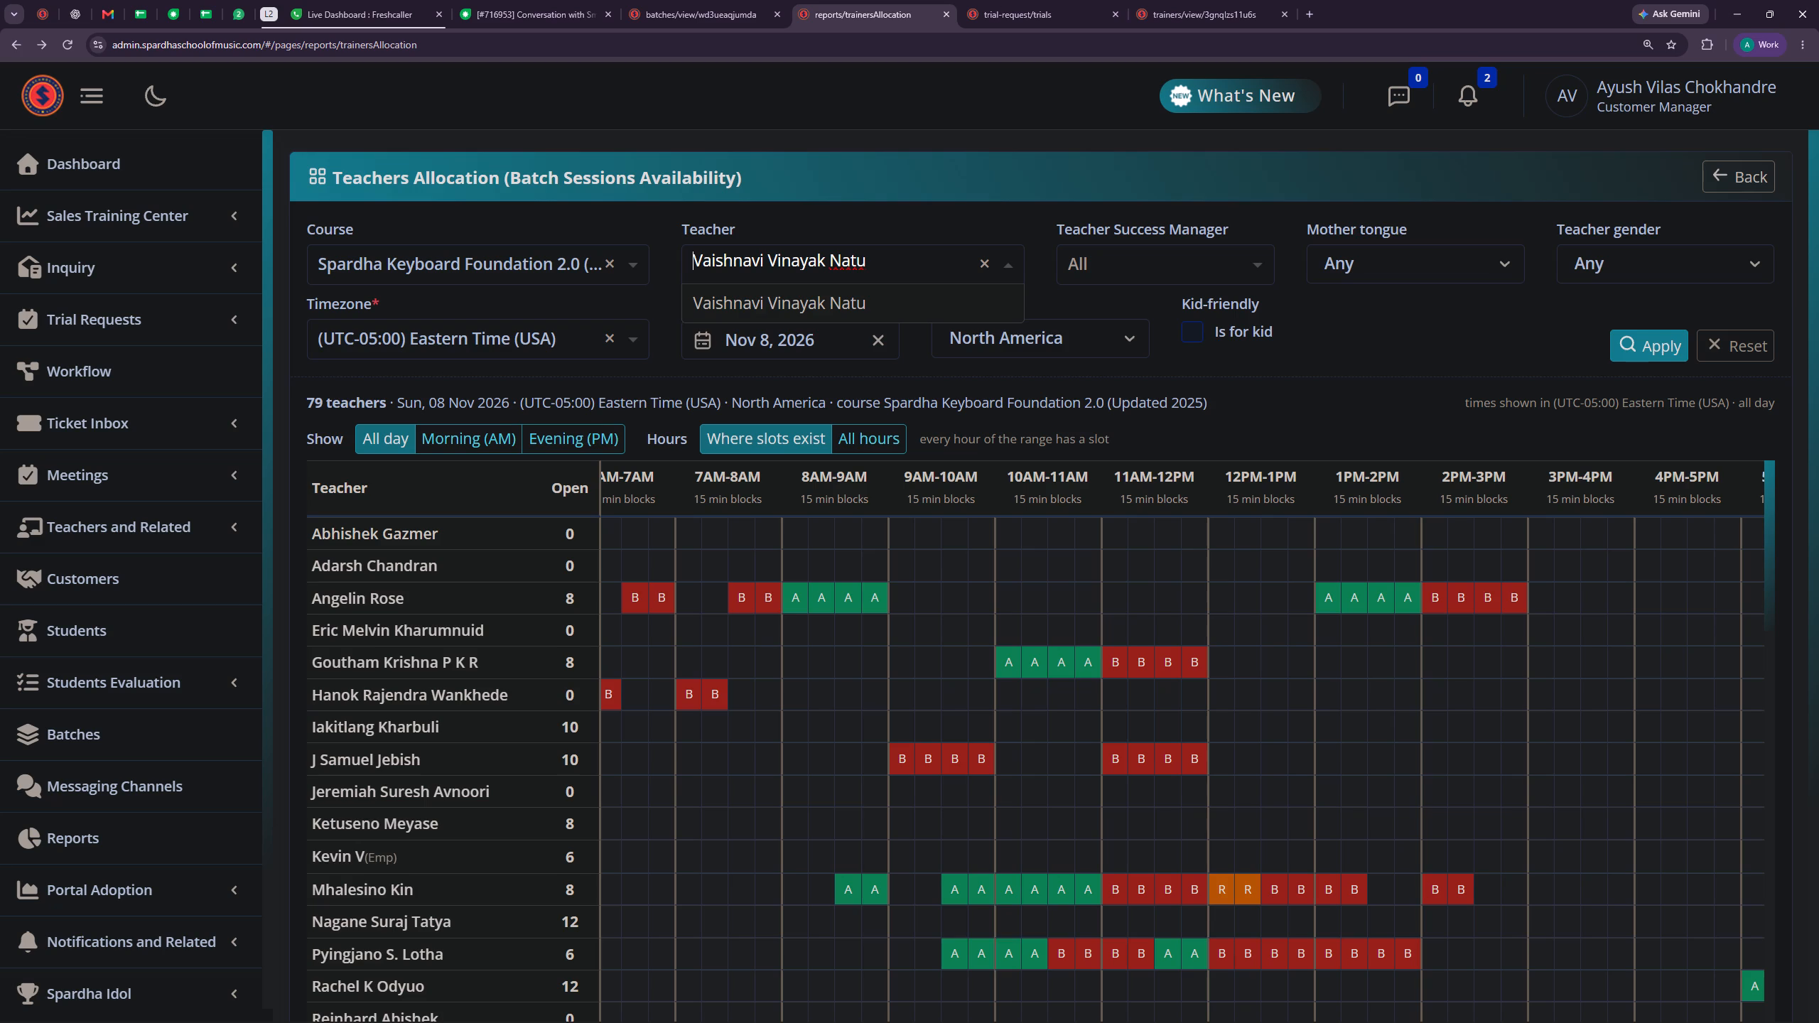
click(762, 301)
click(614, 264)
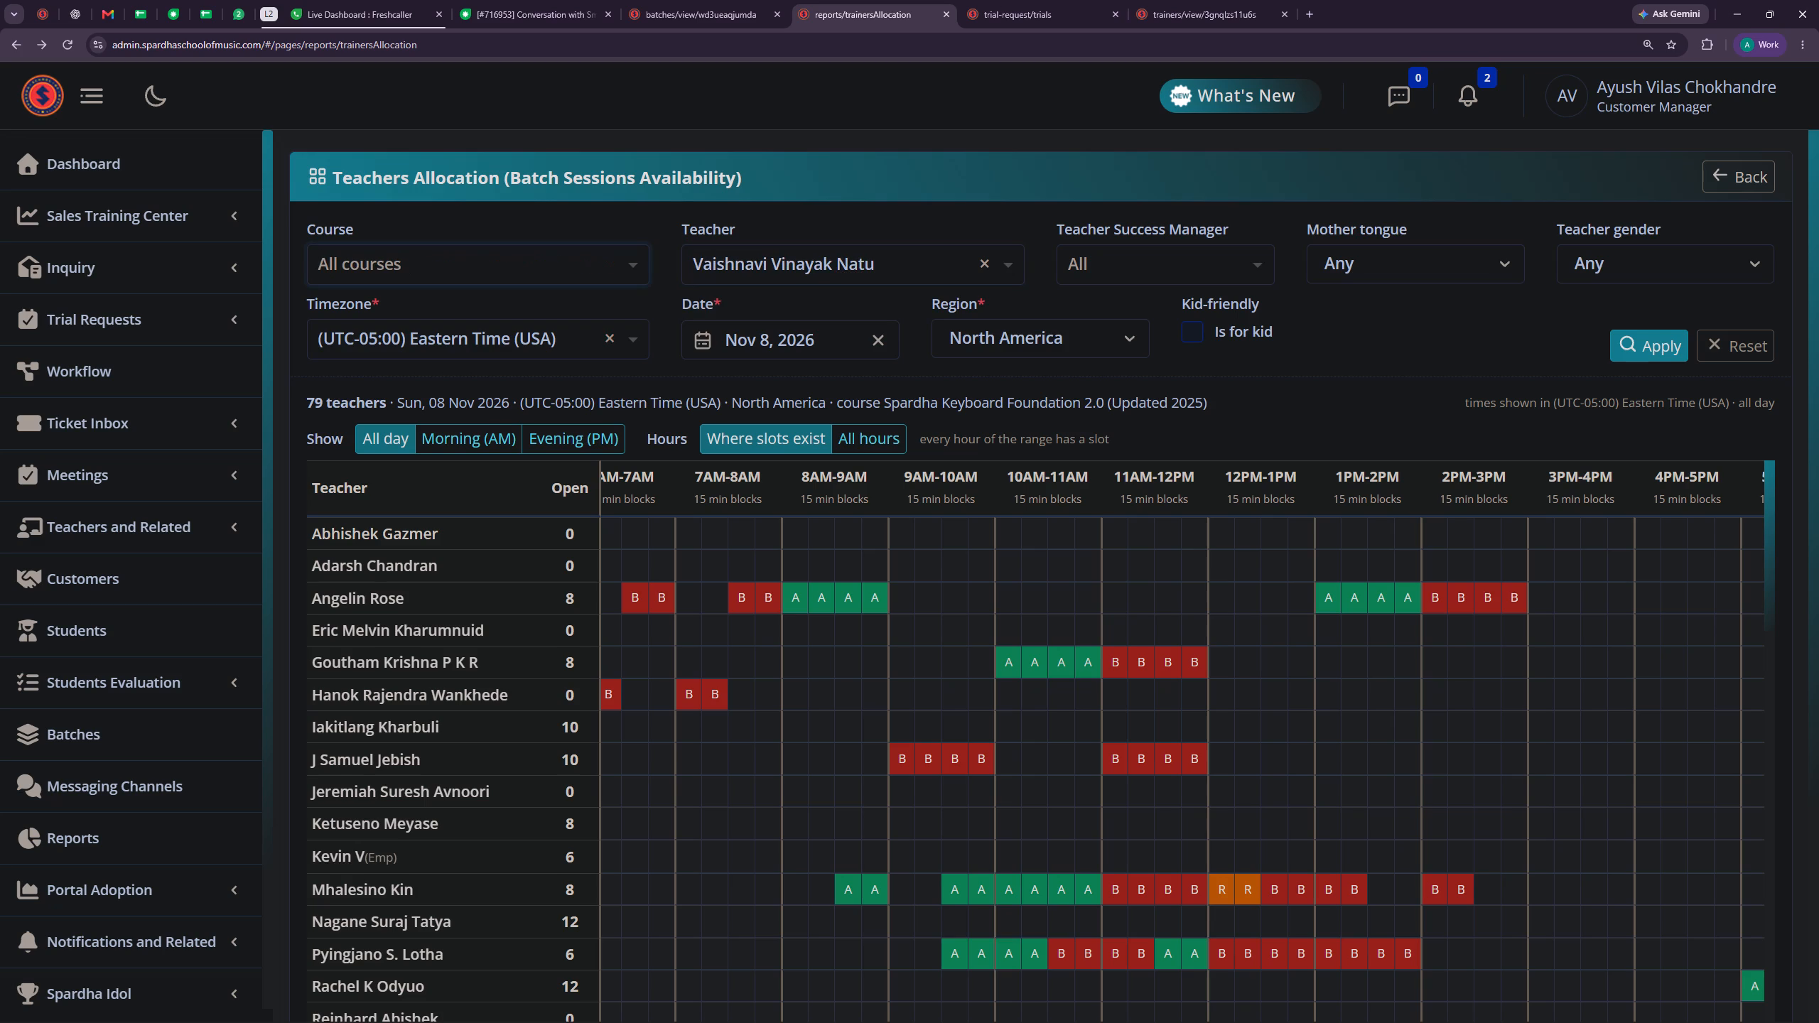
Set the report's timezone to the Kathak Dance batch's timezone, (UTC-07:00) Mountain Time (USA).
click(675, 4)
drag(458, 527, 709, 520)
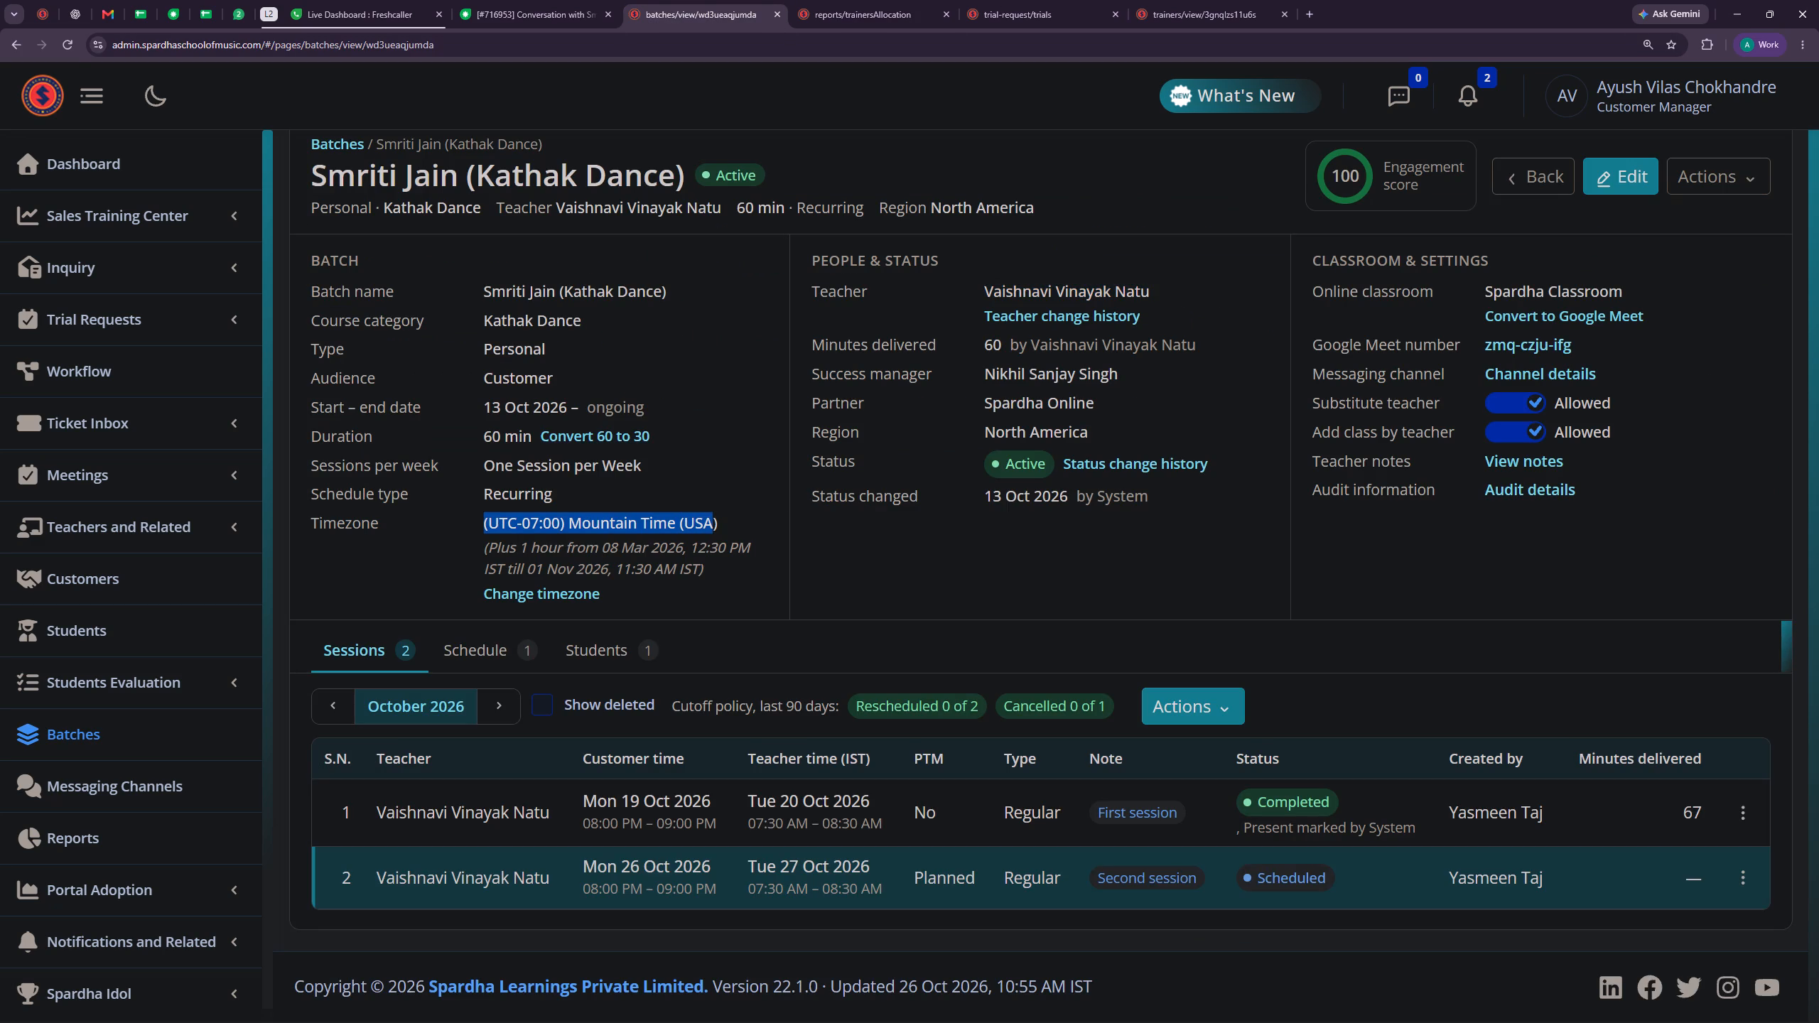
drag(709, 520, 733, 518)
key(ctrl+c)
key(ctrl+x)
key(ctrl+c)
key(ctrl+c)
click(875, 0)
ctrl+click(602, 342)
key(ctrl+v)
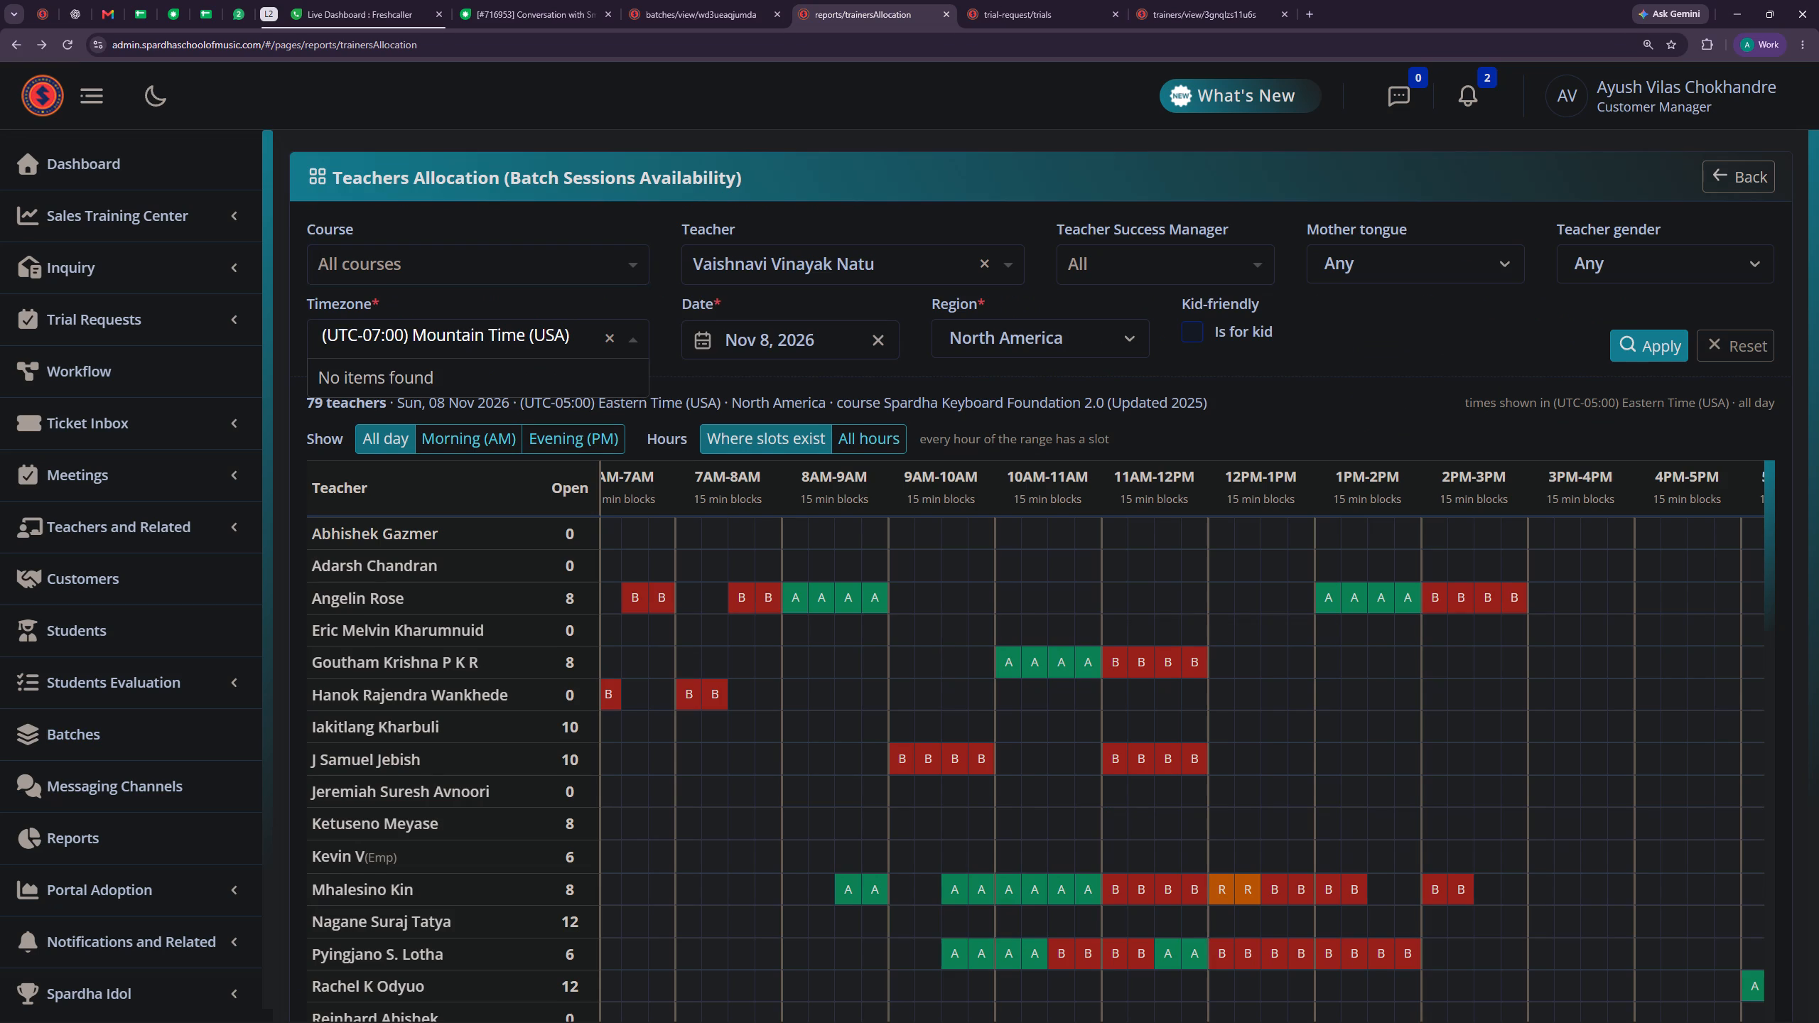
double_click(324, 345)
key(BackSpace)
key(BackSpace)
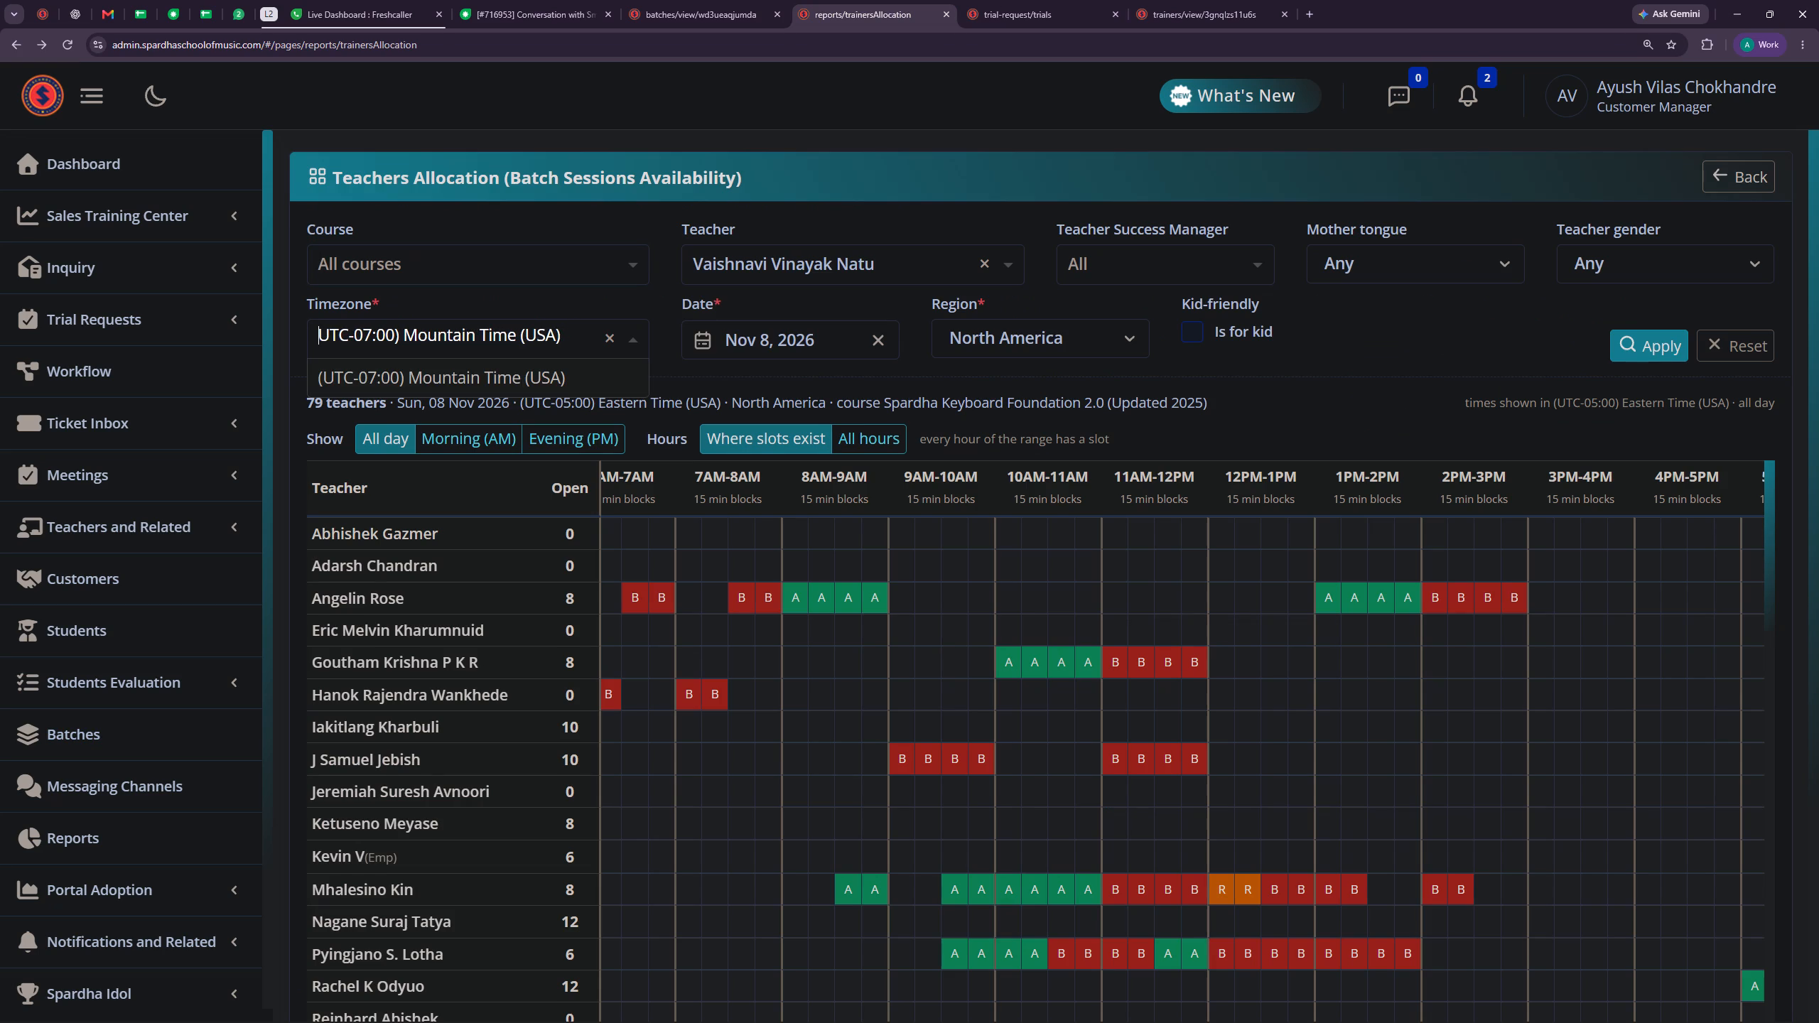
click(396, 373)
Load the teacher's availability from Nov 2, 2026 and check the Monday evening slots around 8:30 PM.
click(789, 345)
click(865, 407)
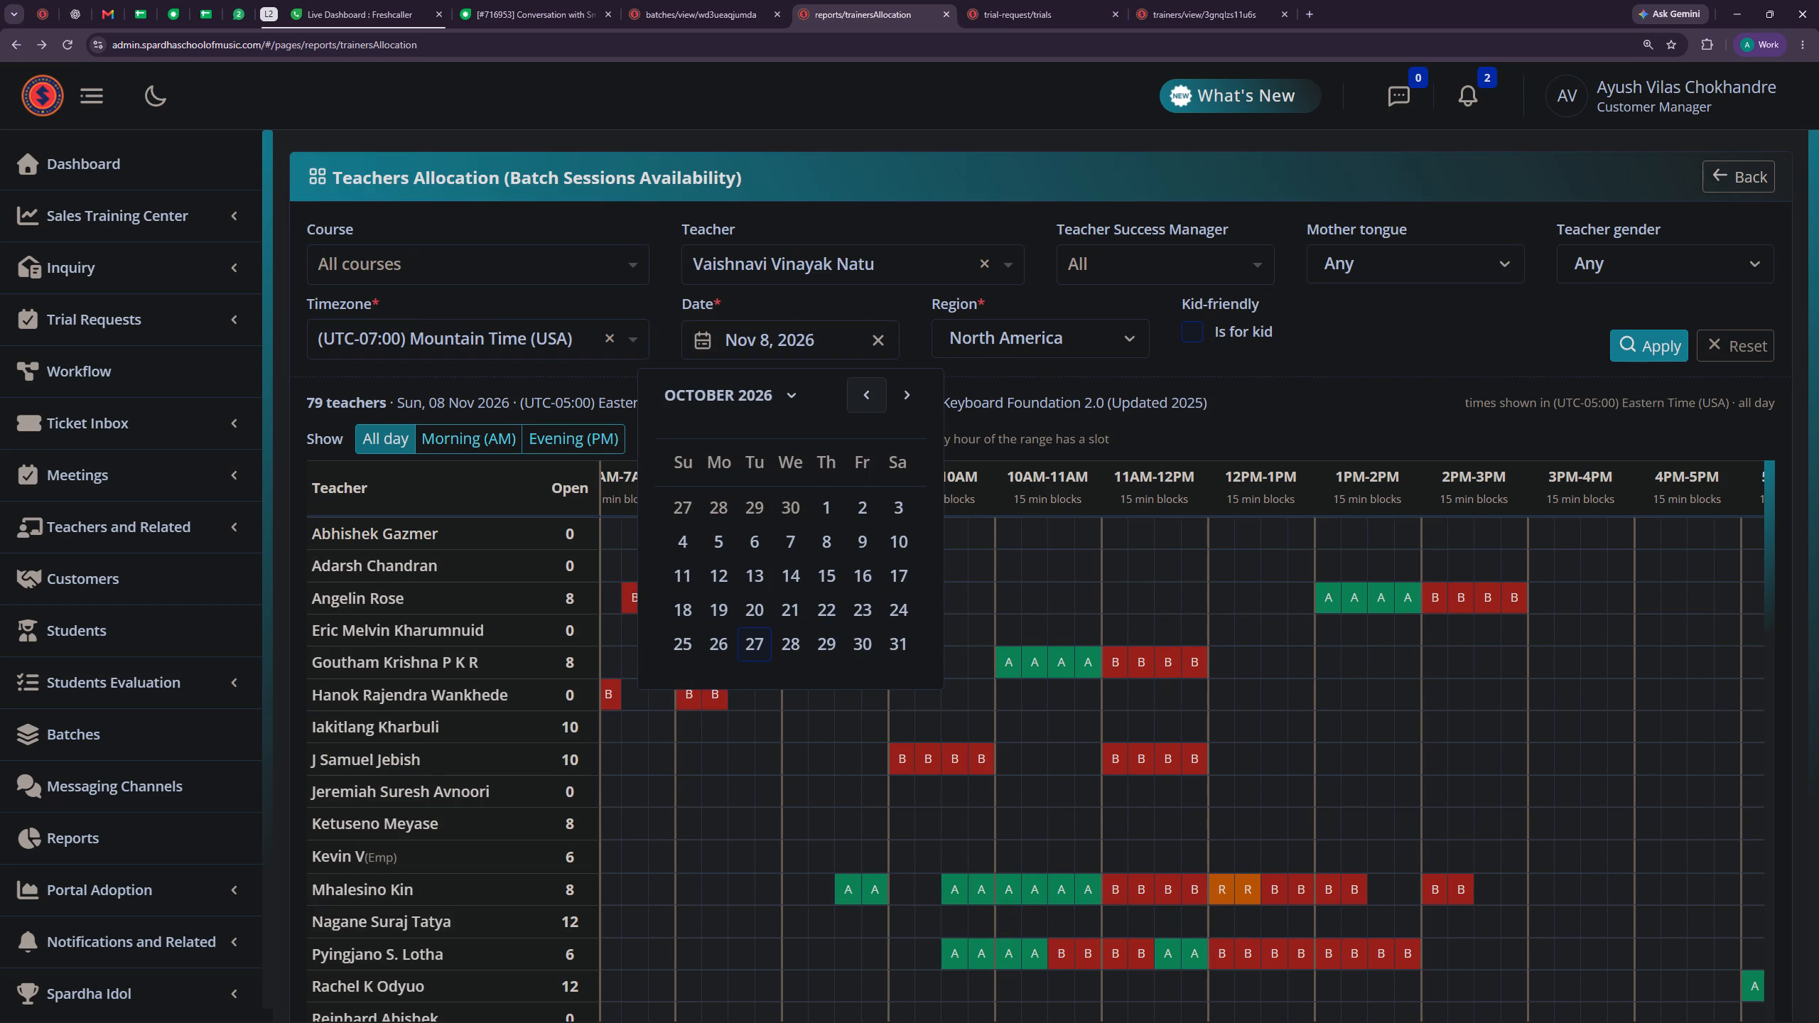
click(904, 390)
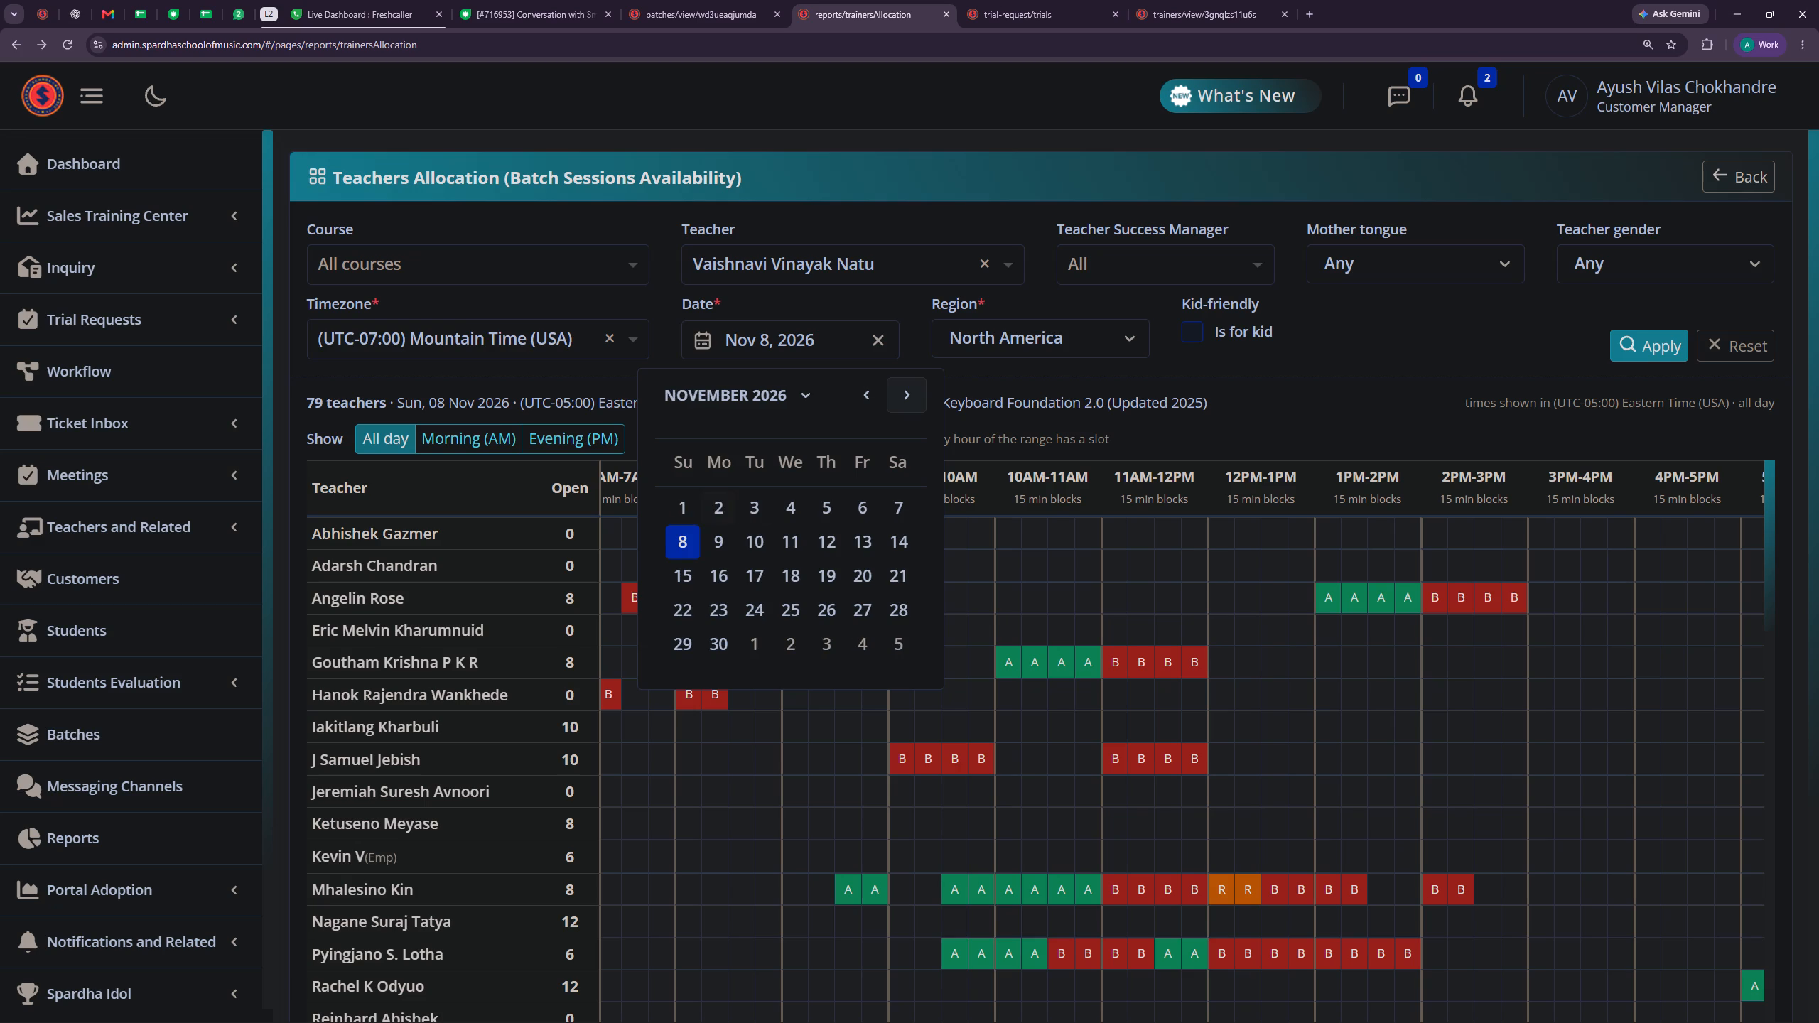
click(724, 507)
click(1639, 348)
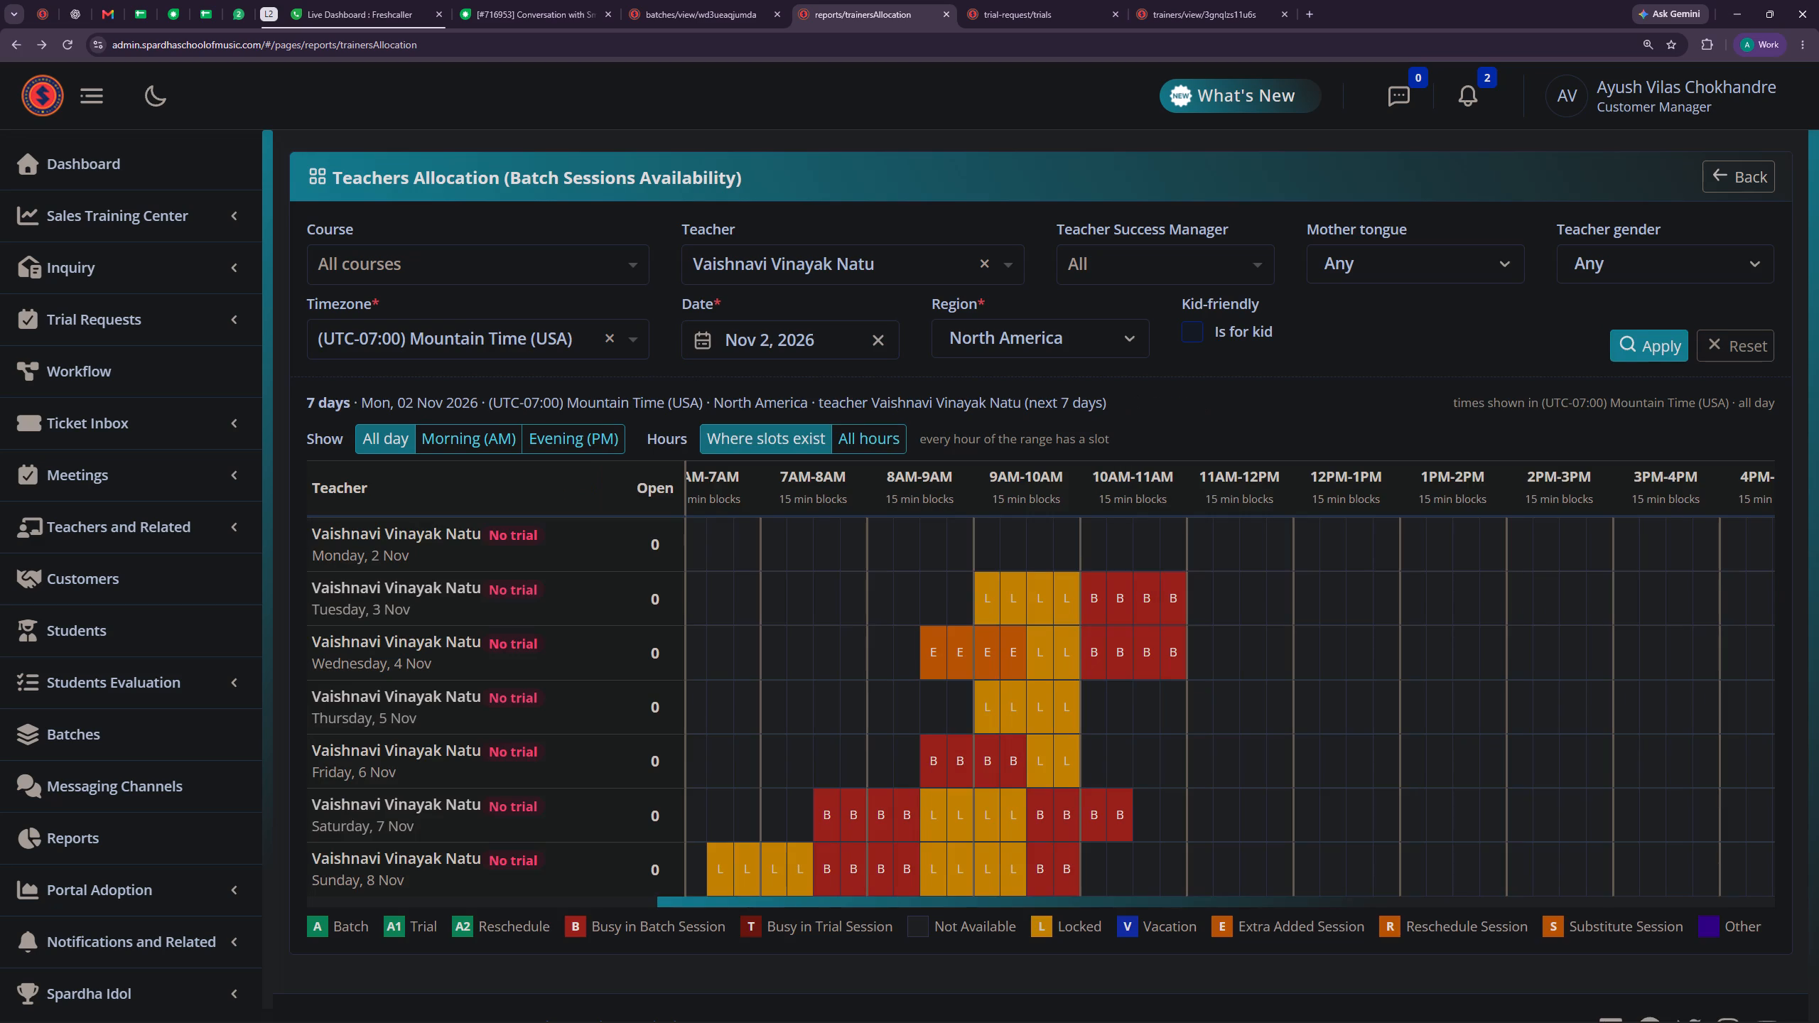
drag(1129, 902, 1152, 902)
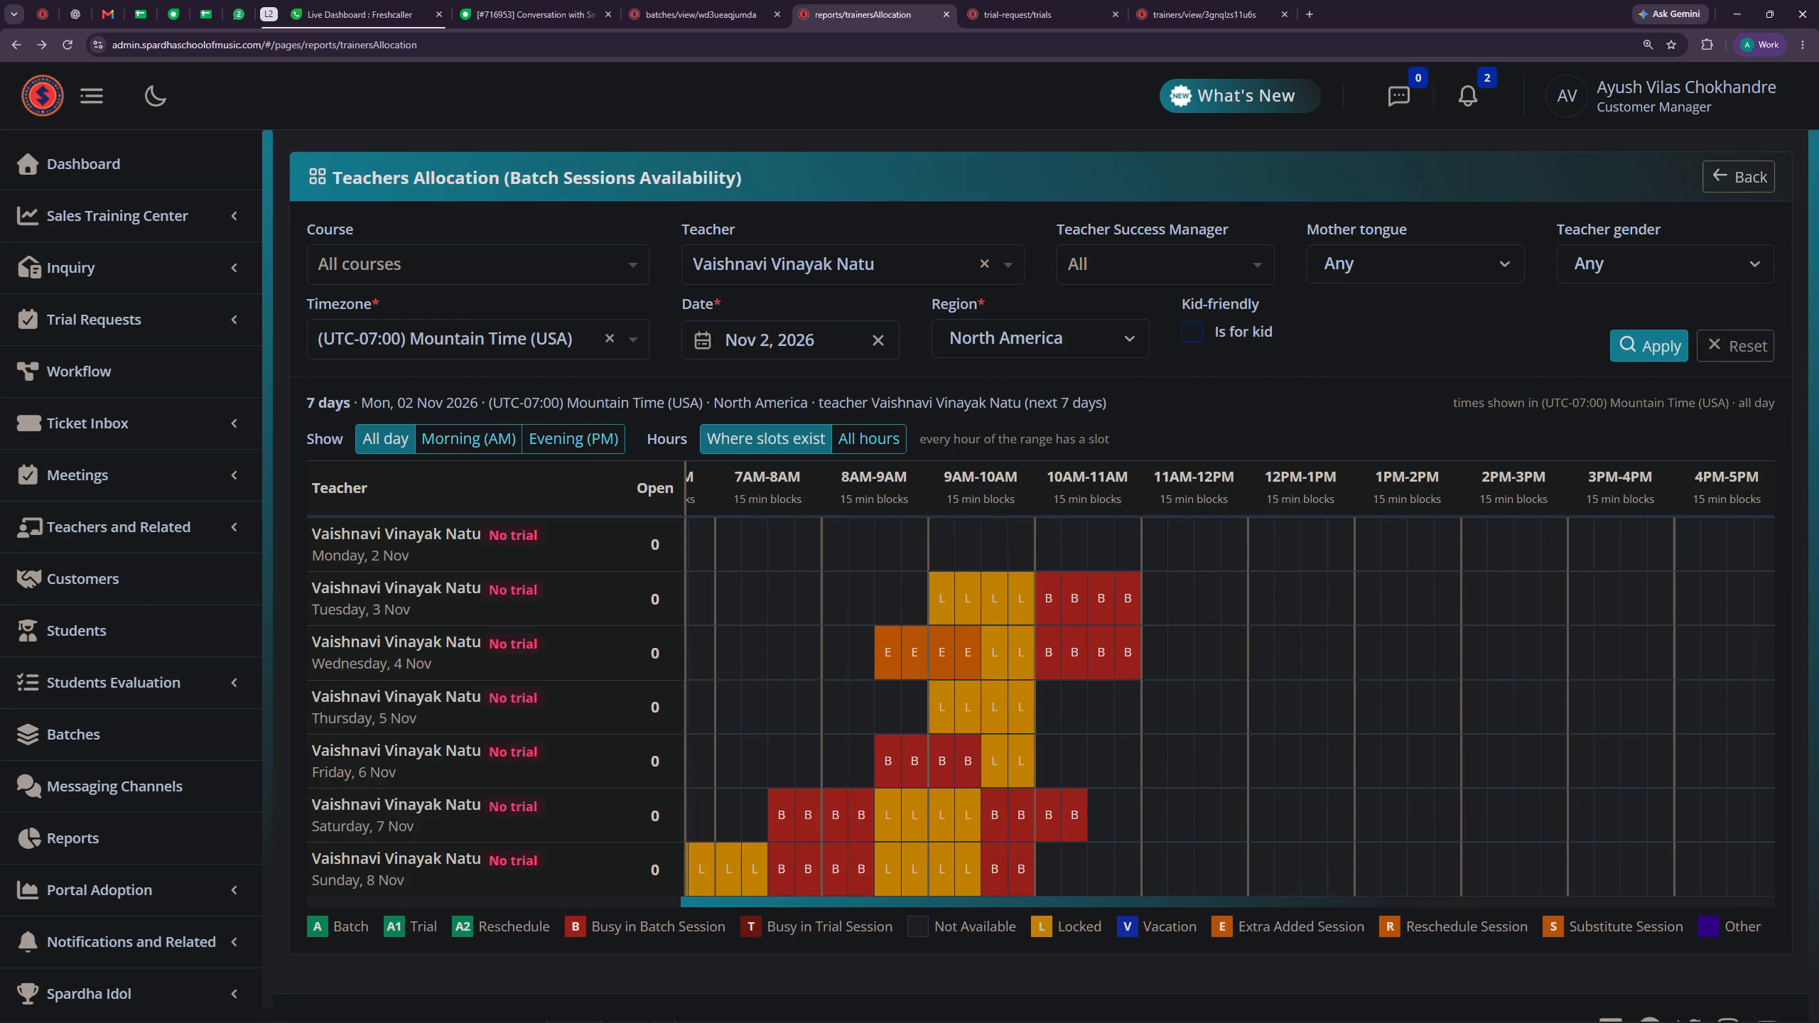
drag(1152, 902, 1602, 911)
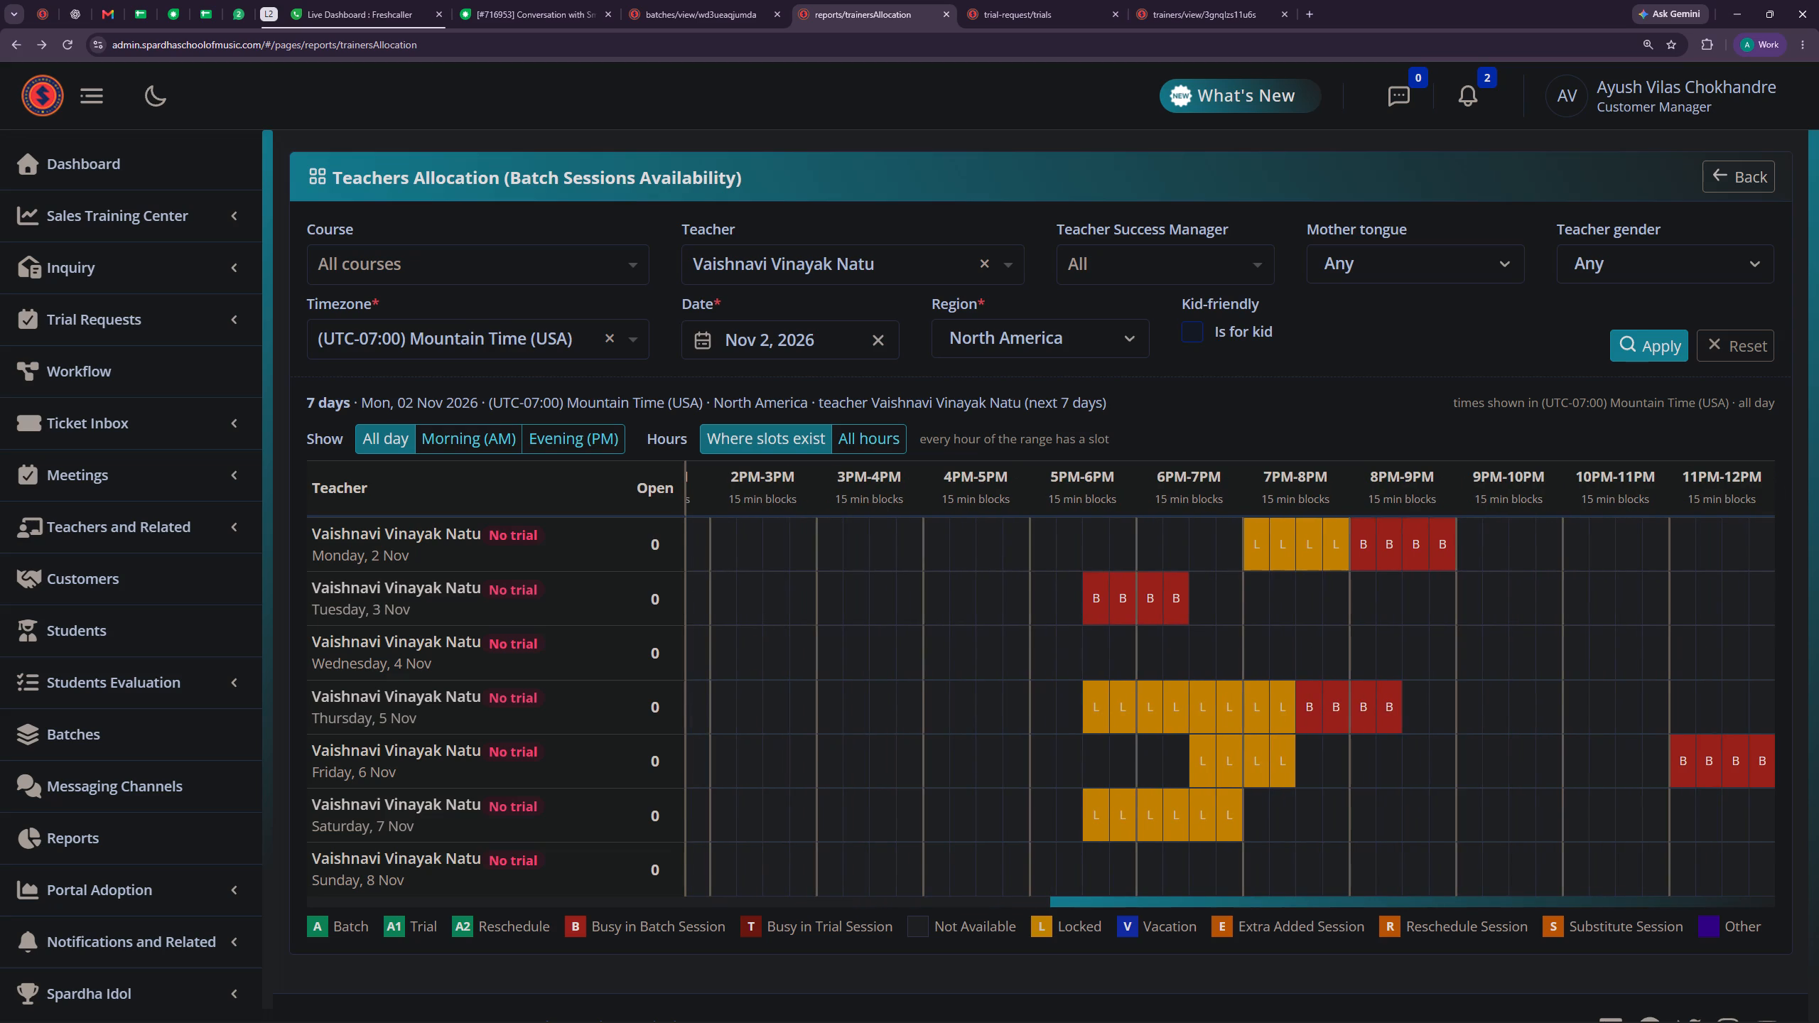
Capture a screenshot of the teacher's Monday, 2 Nov availability row with its hour headings, using Snipping Tool.
click(1043, 1010)
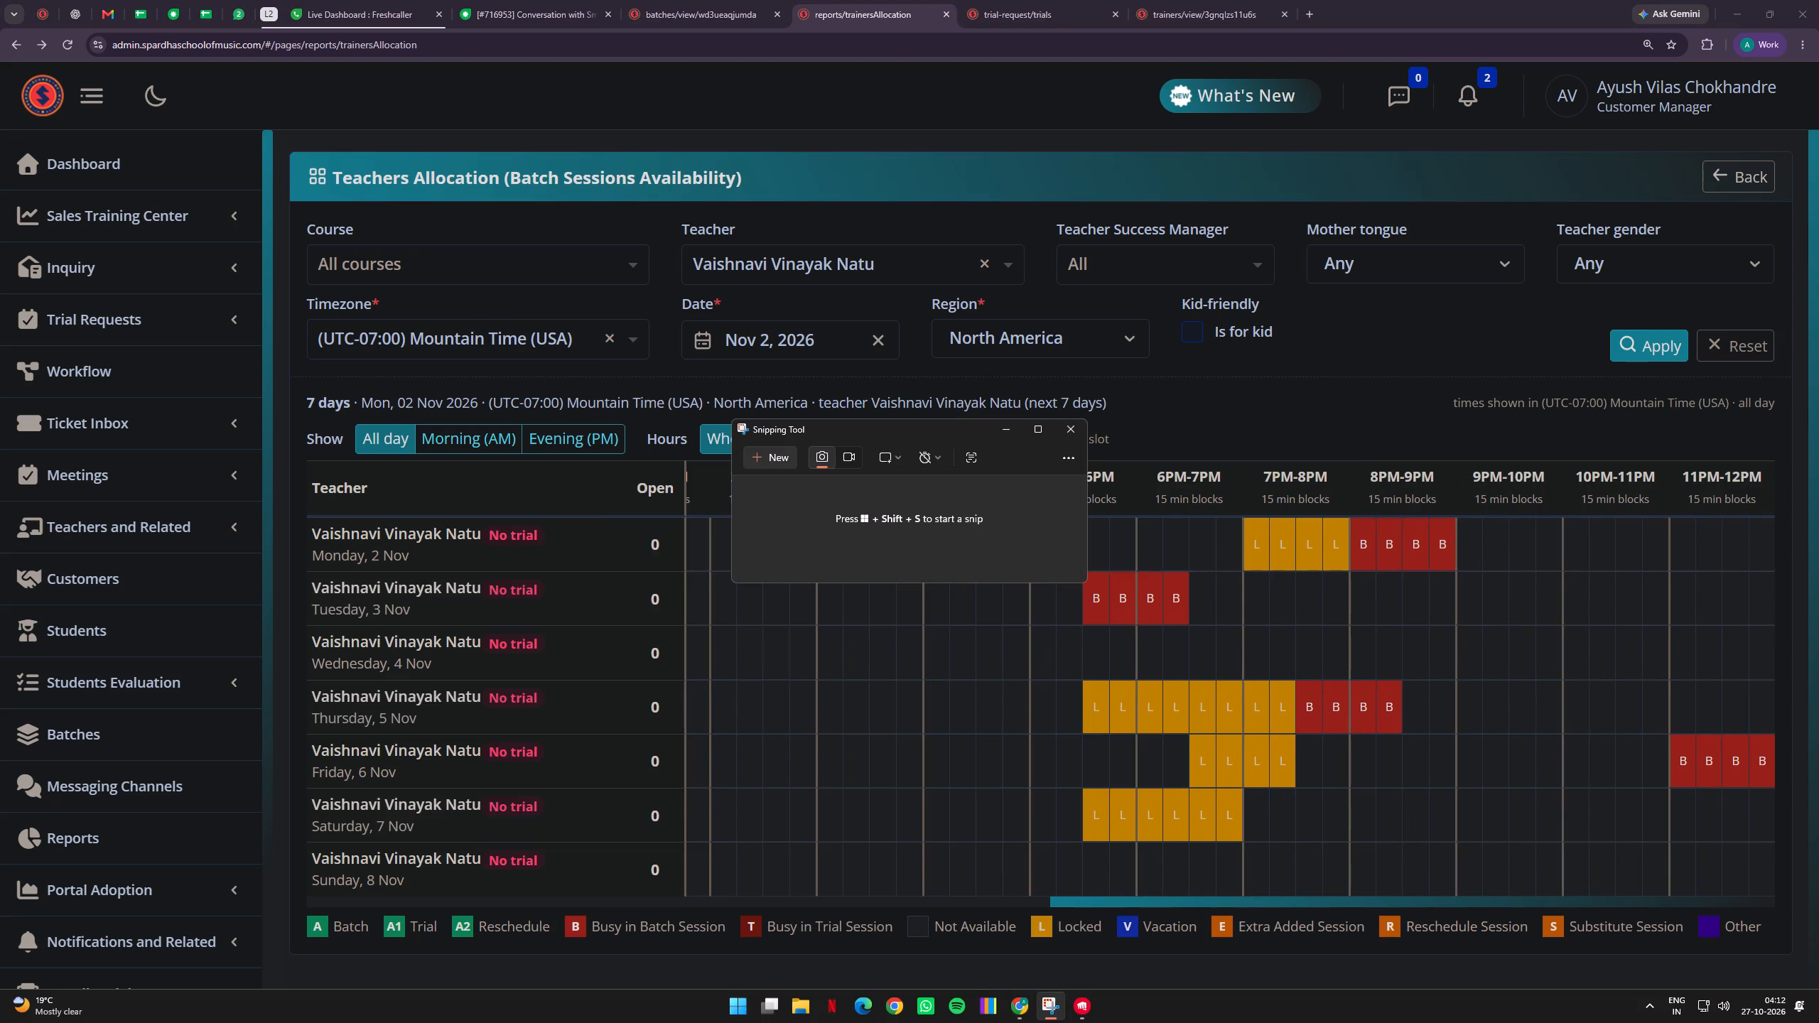
click(778, 460)
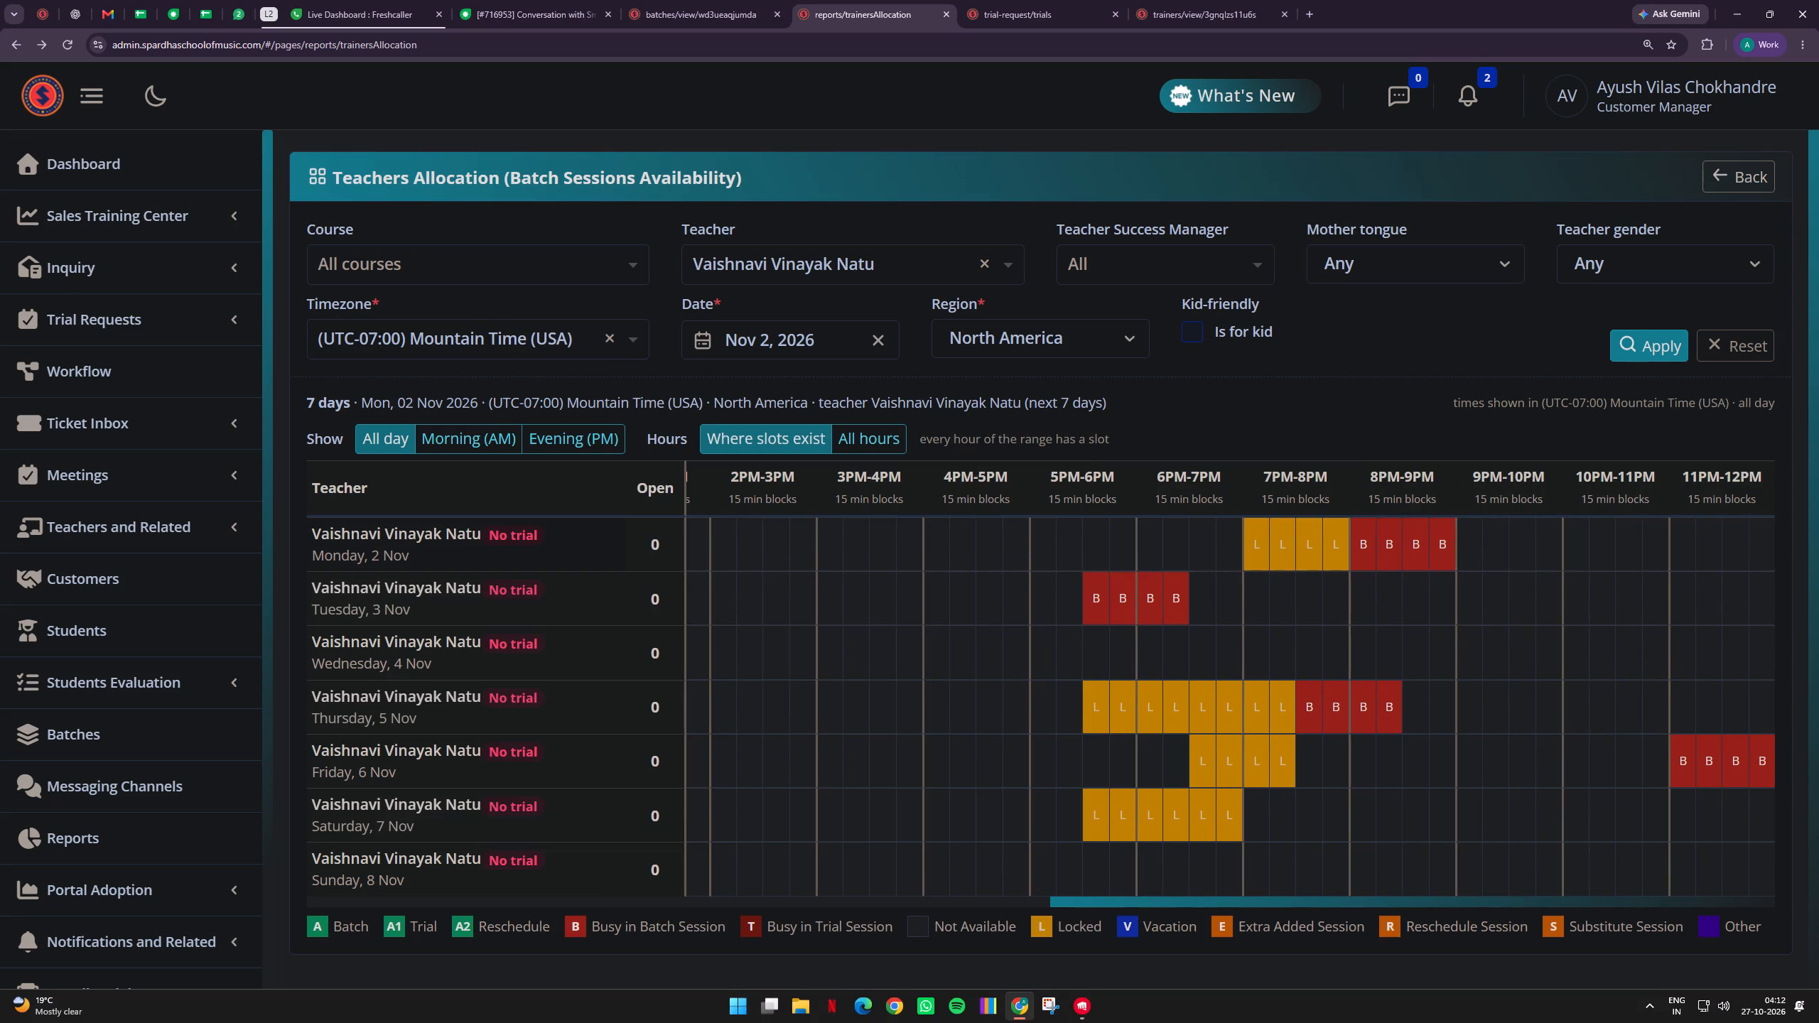
drag(302, 467, 1533, 568)
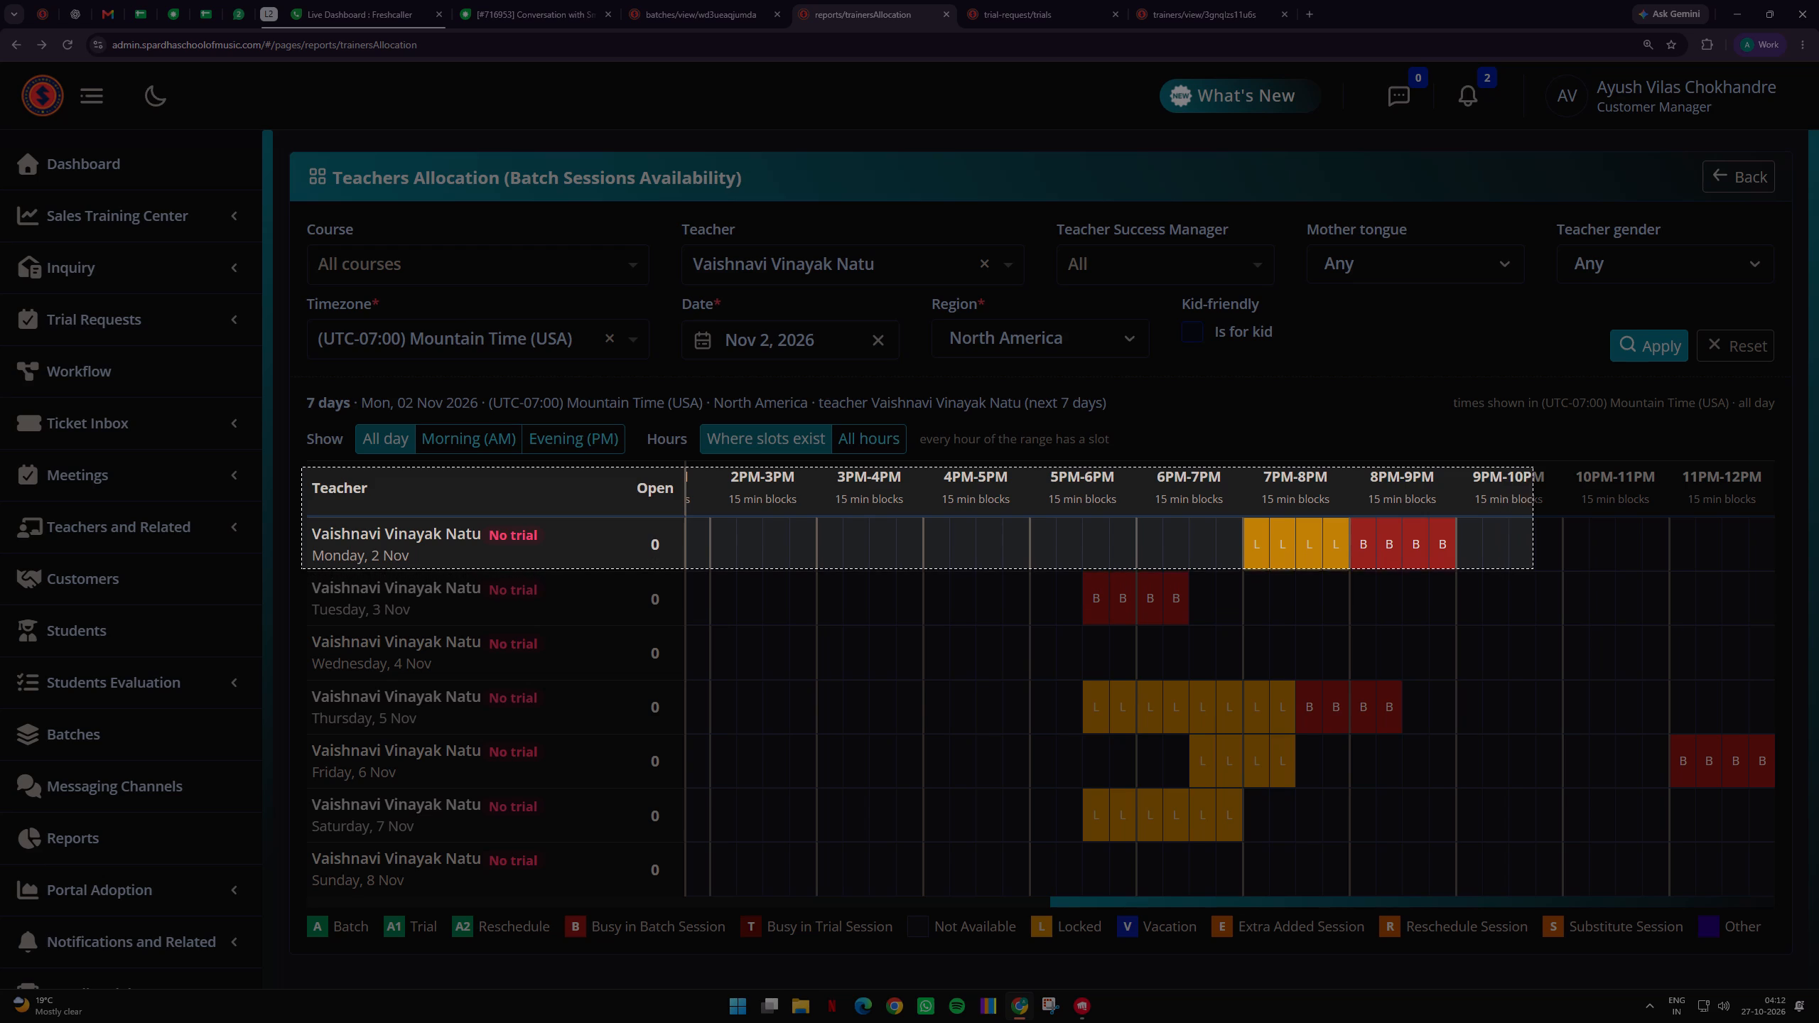
drag(1533, 568, 1510, 570)
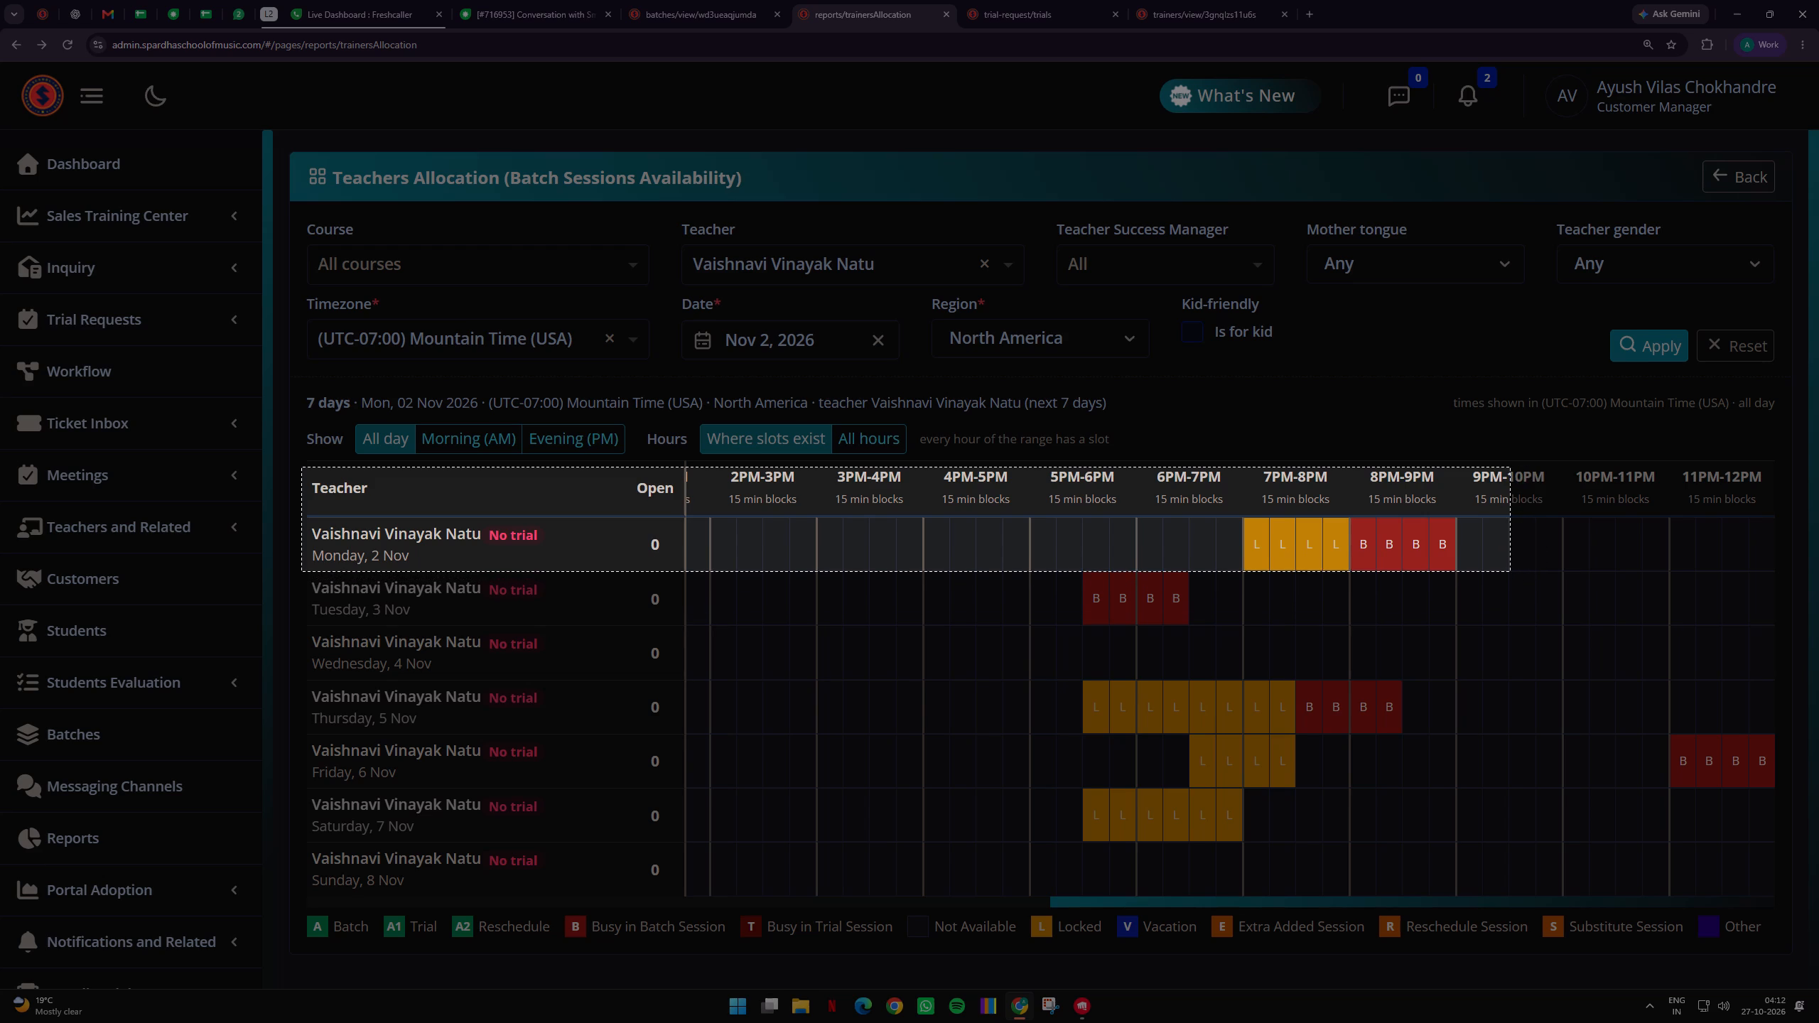
drag(1510, 570, 1565, 580)
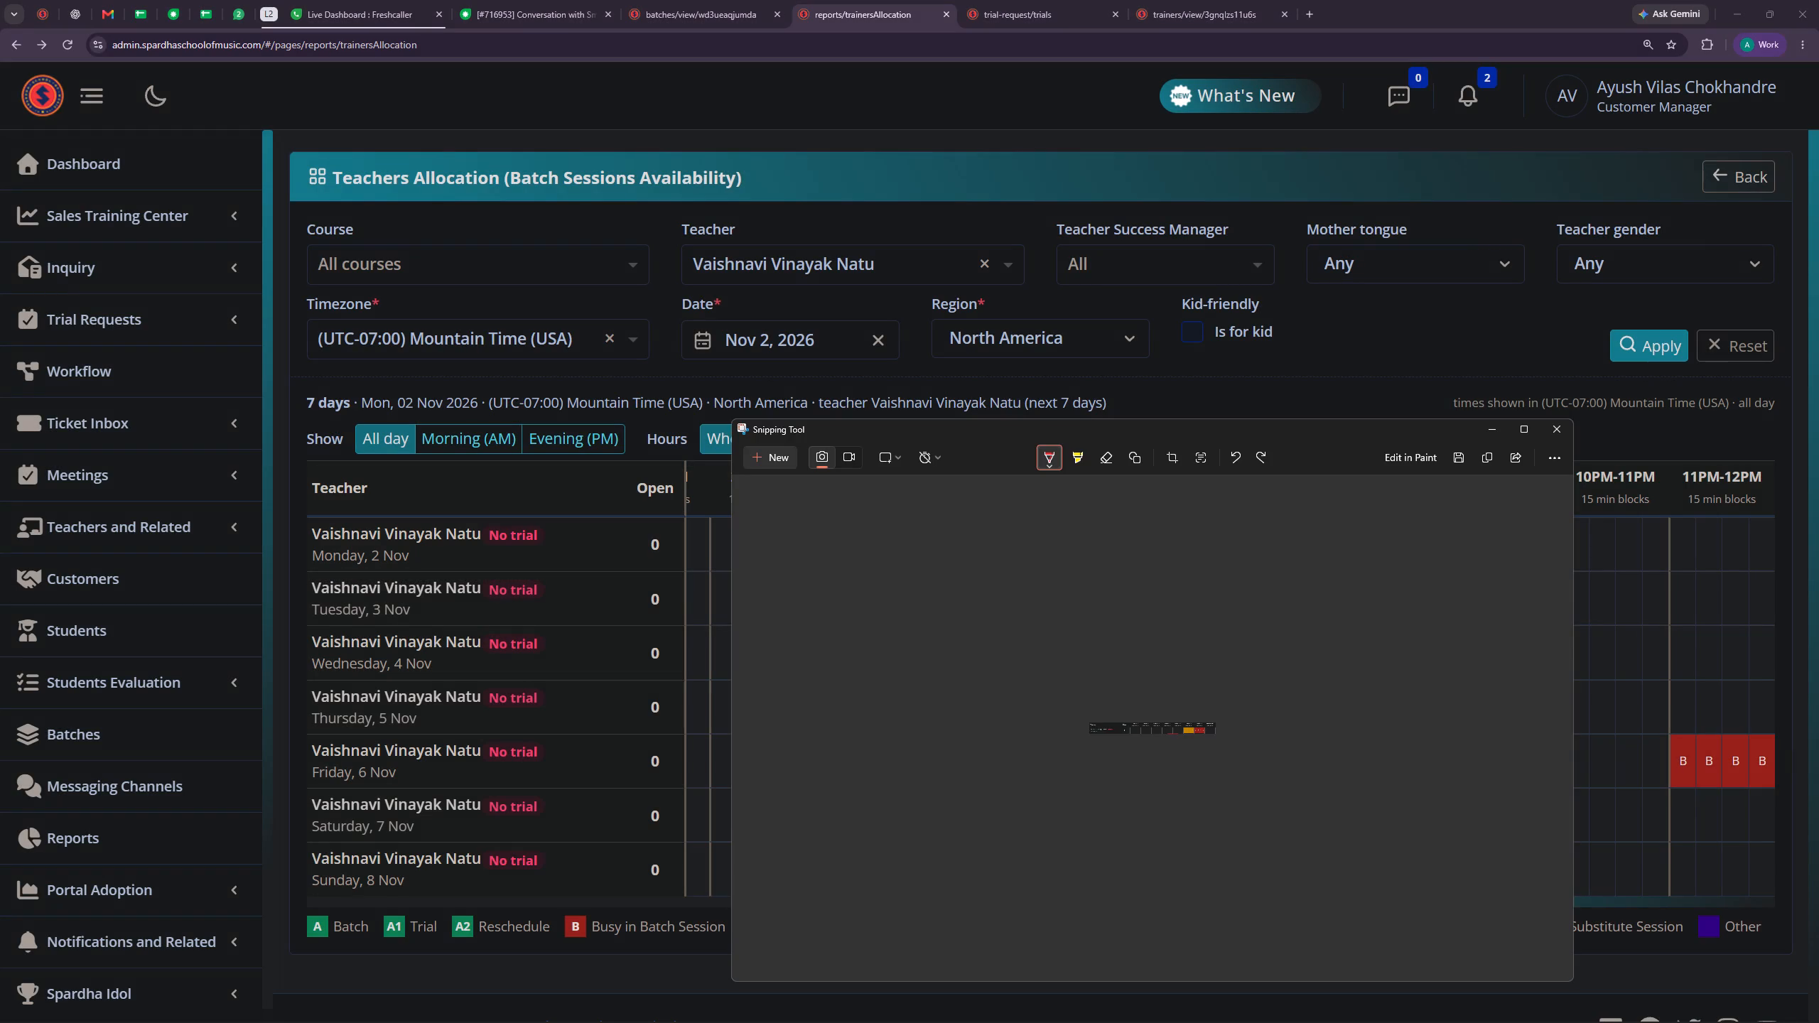
click(1494, 450)
click(1551, 423)
Review ticket #716953's conversation and private note, try to open its child ticket, and reload the ticket page.
click(711, 0)
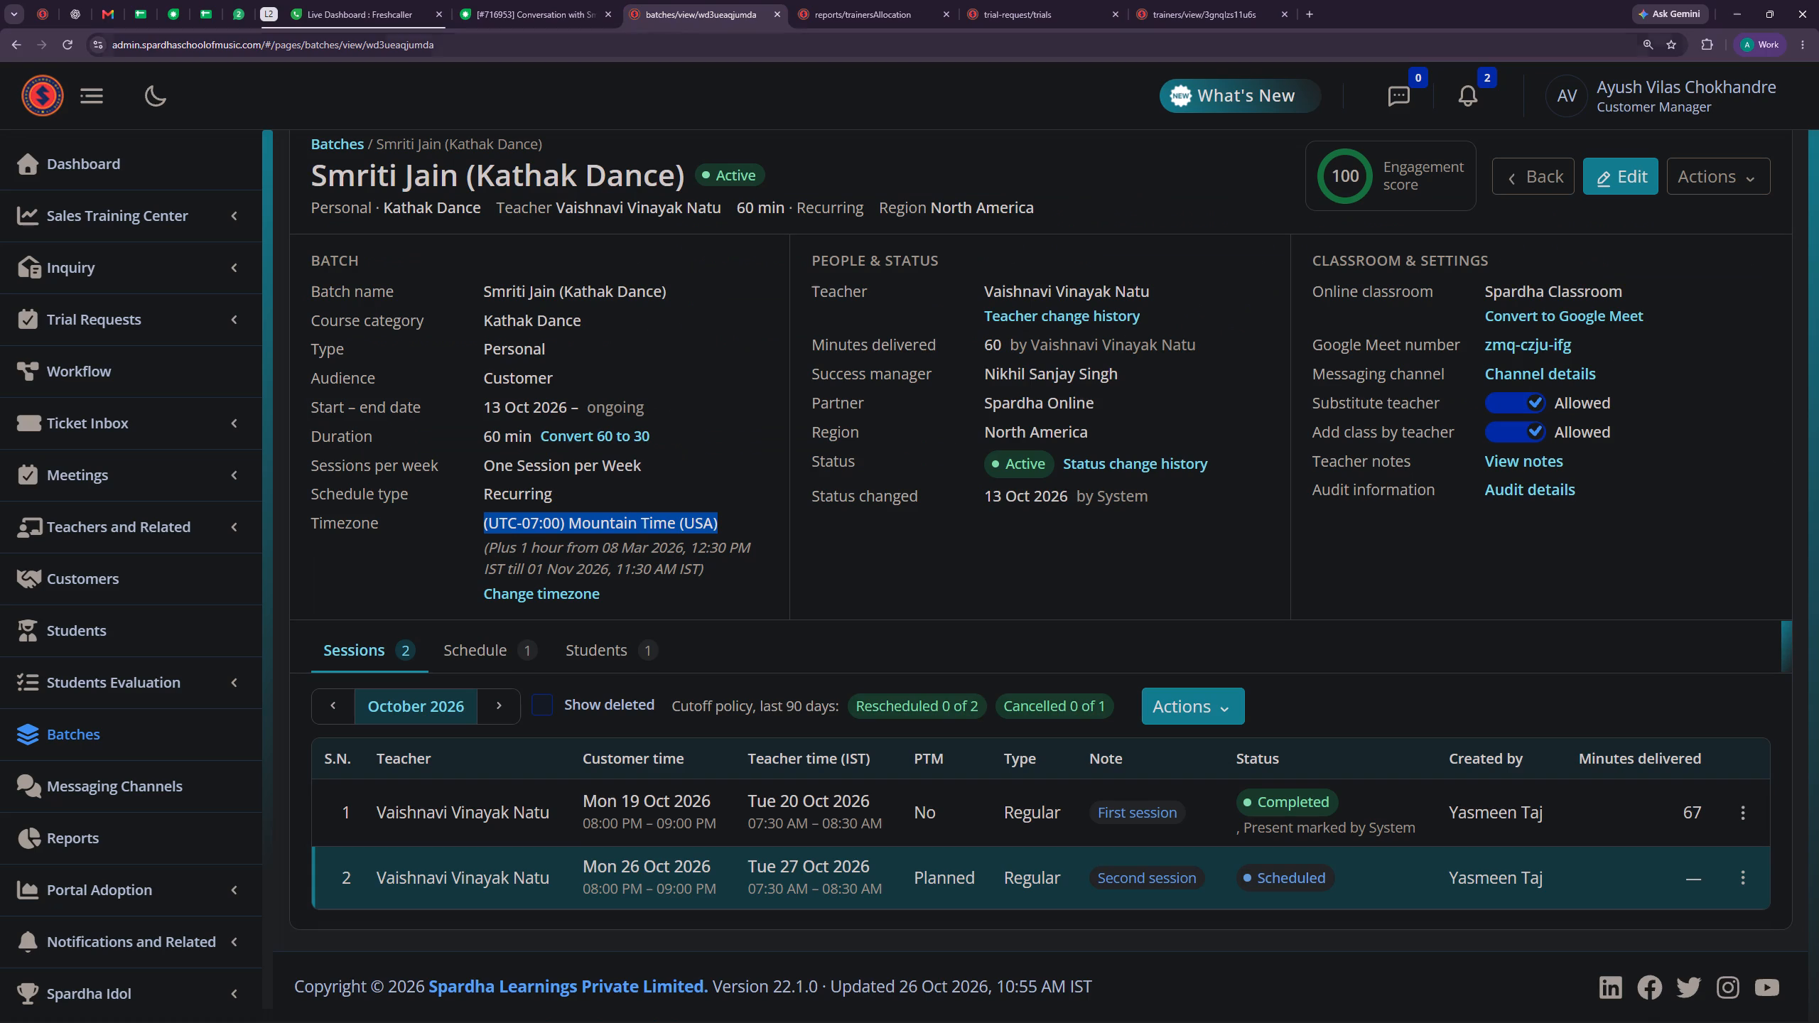
click(519, 16)
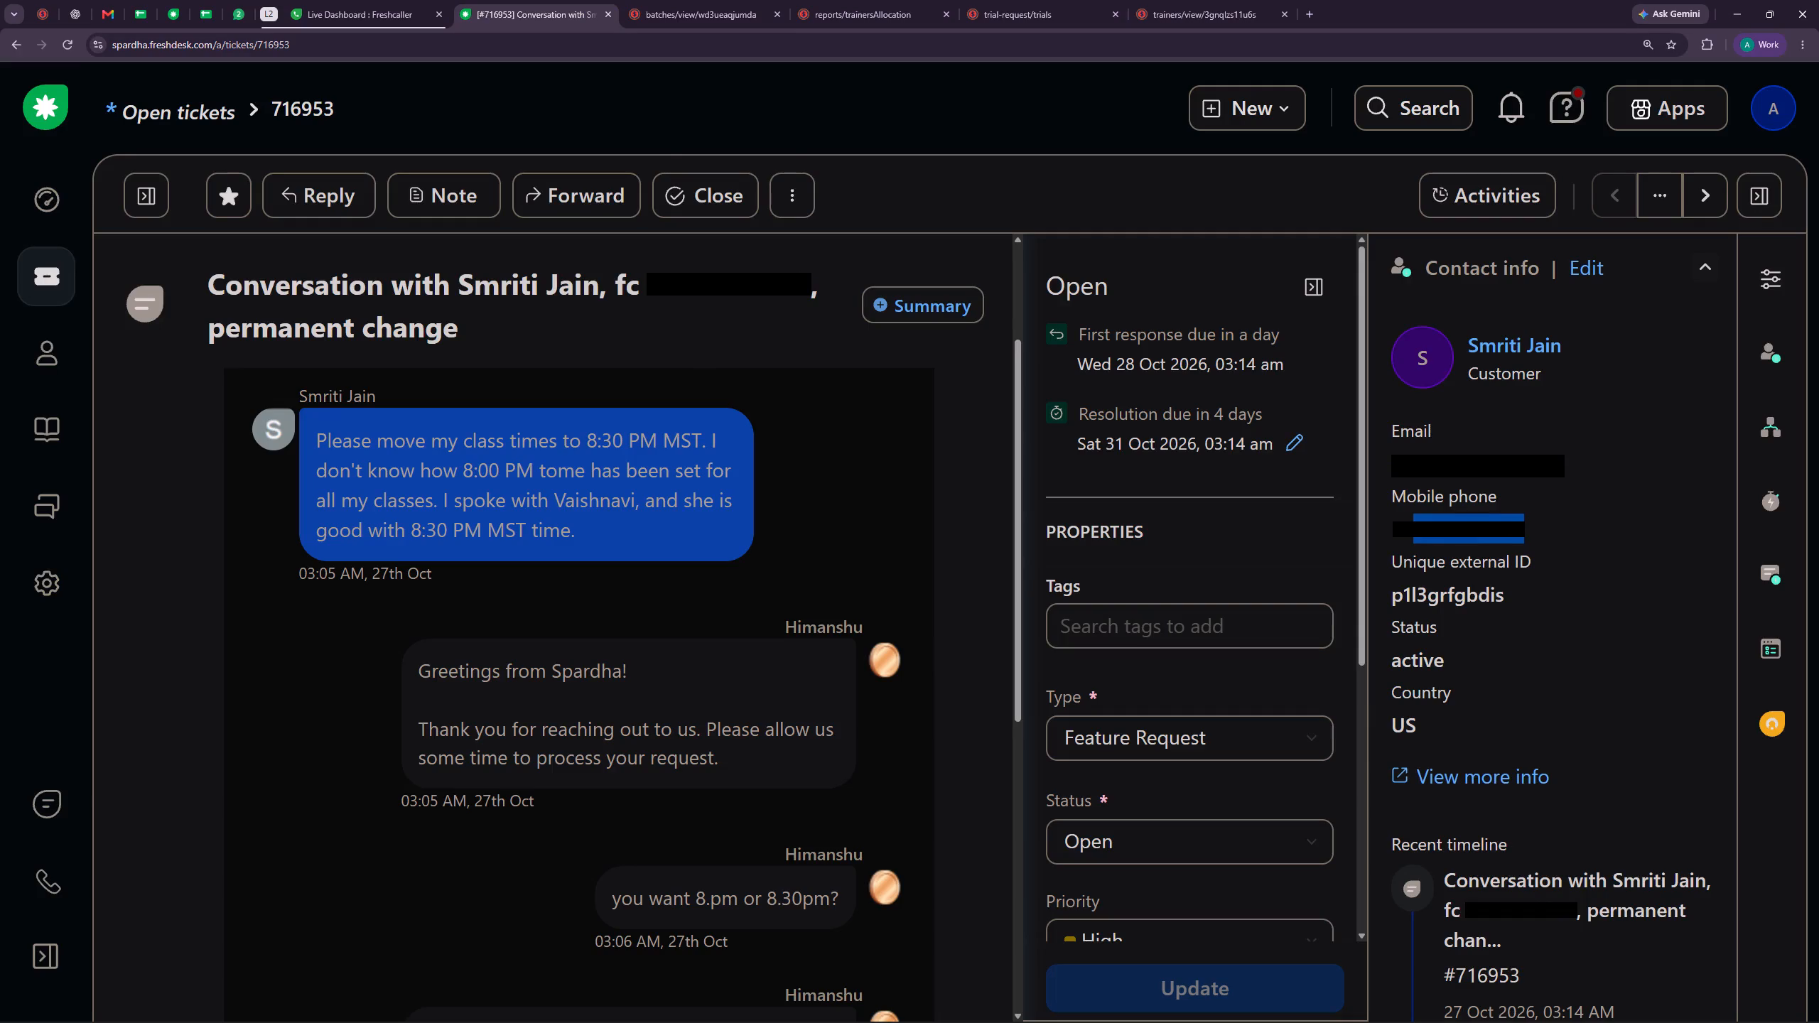
scroll(794, 705, down, 5)
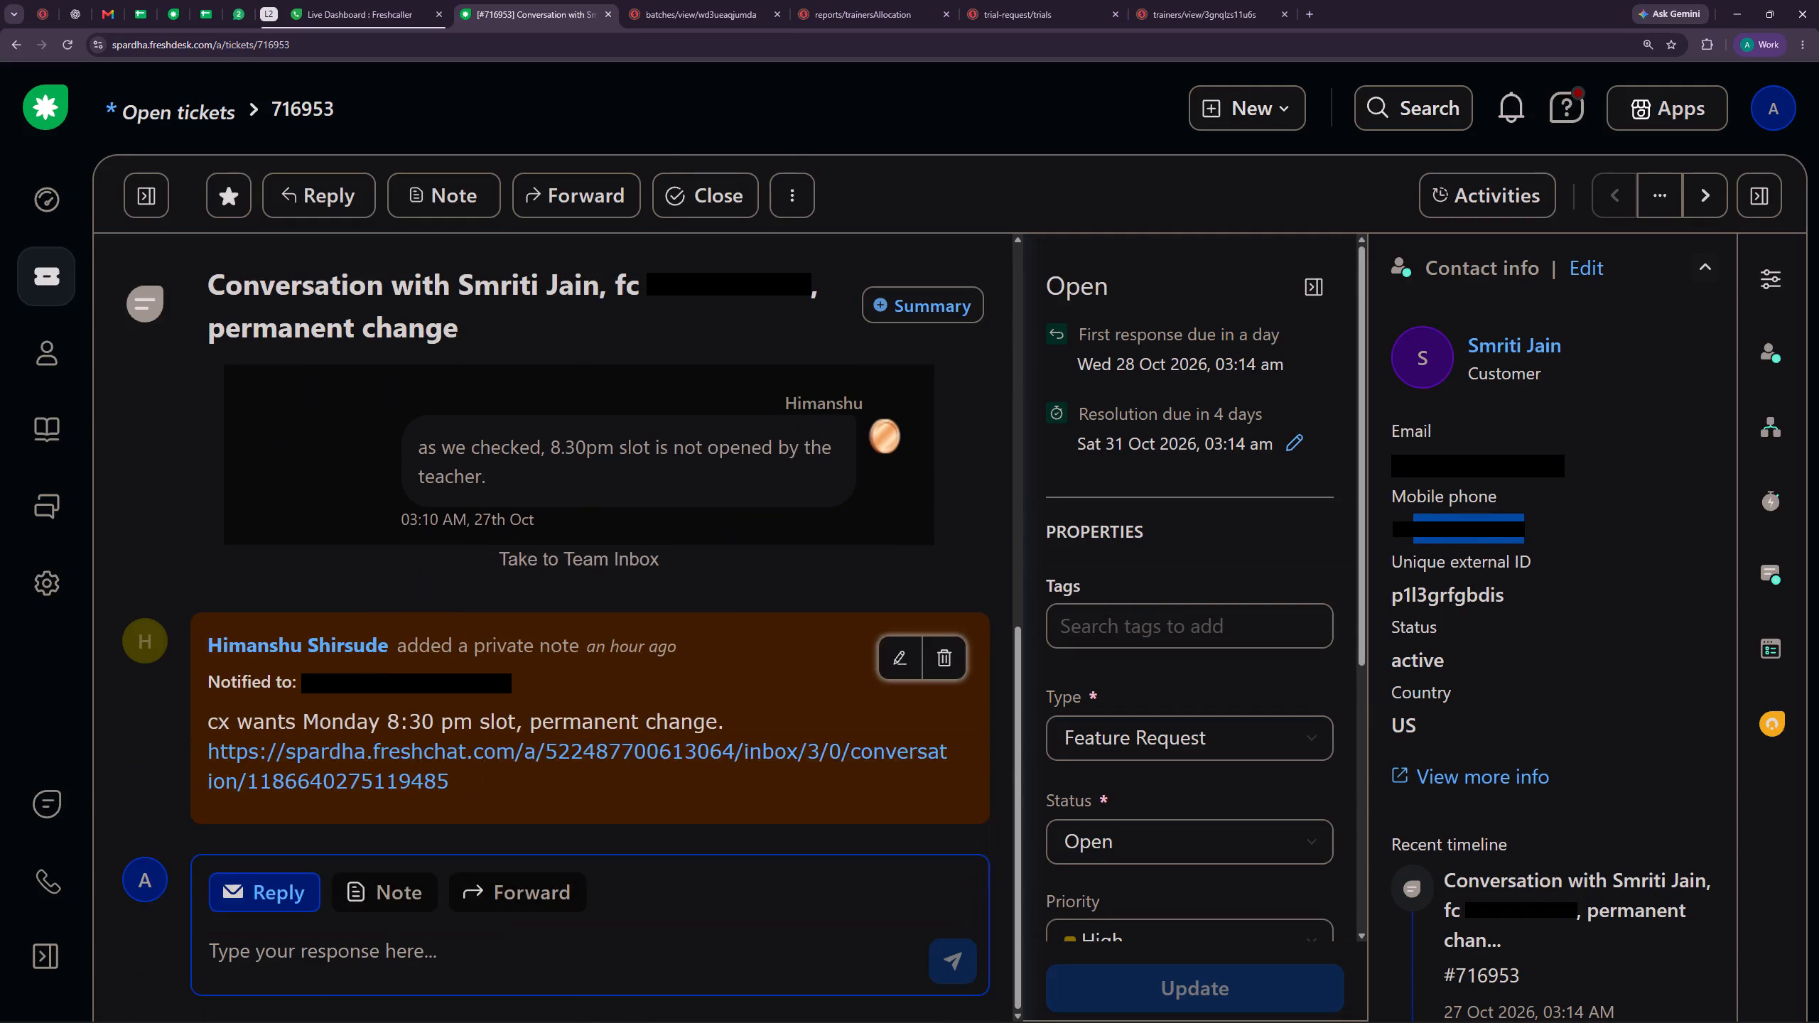
scroll(775, 730, down, 3)
scroll(1548, 730, down, 4)
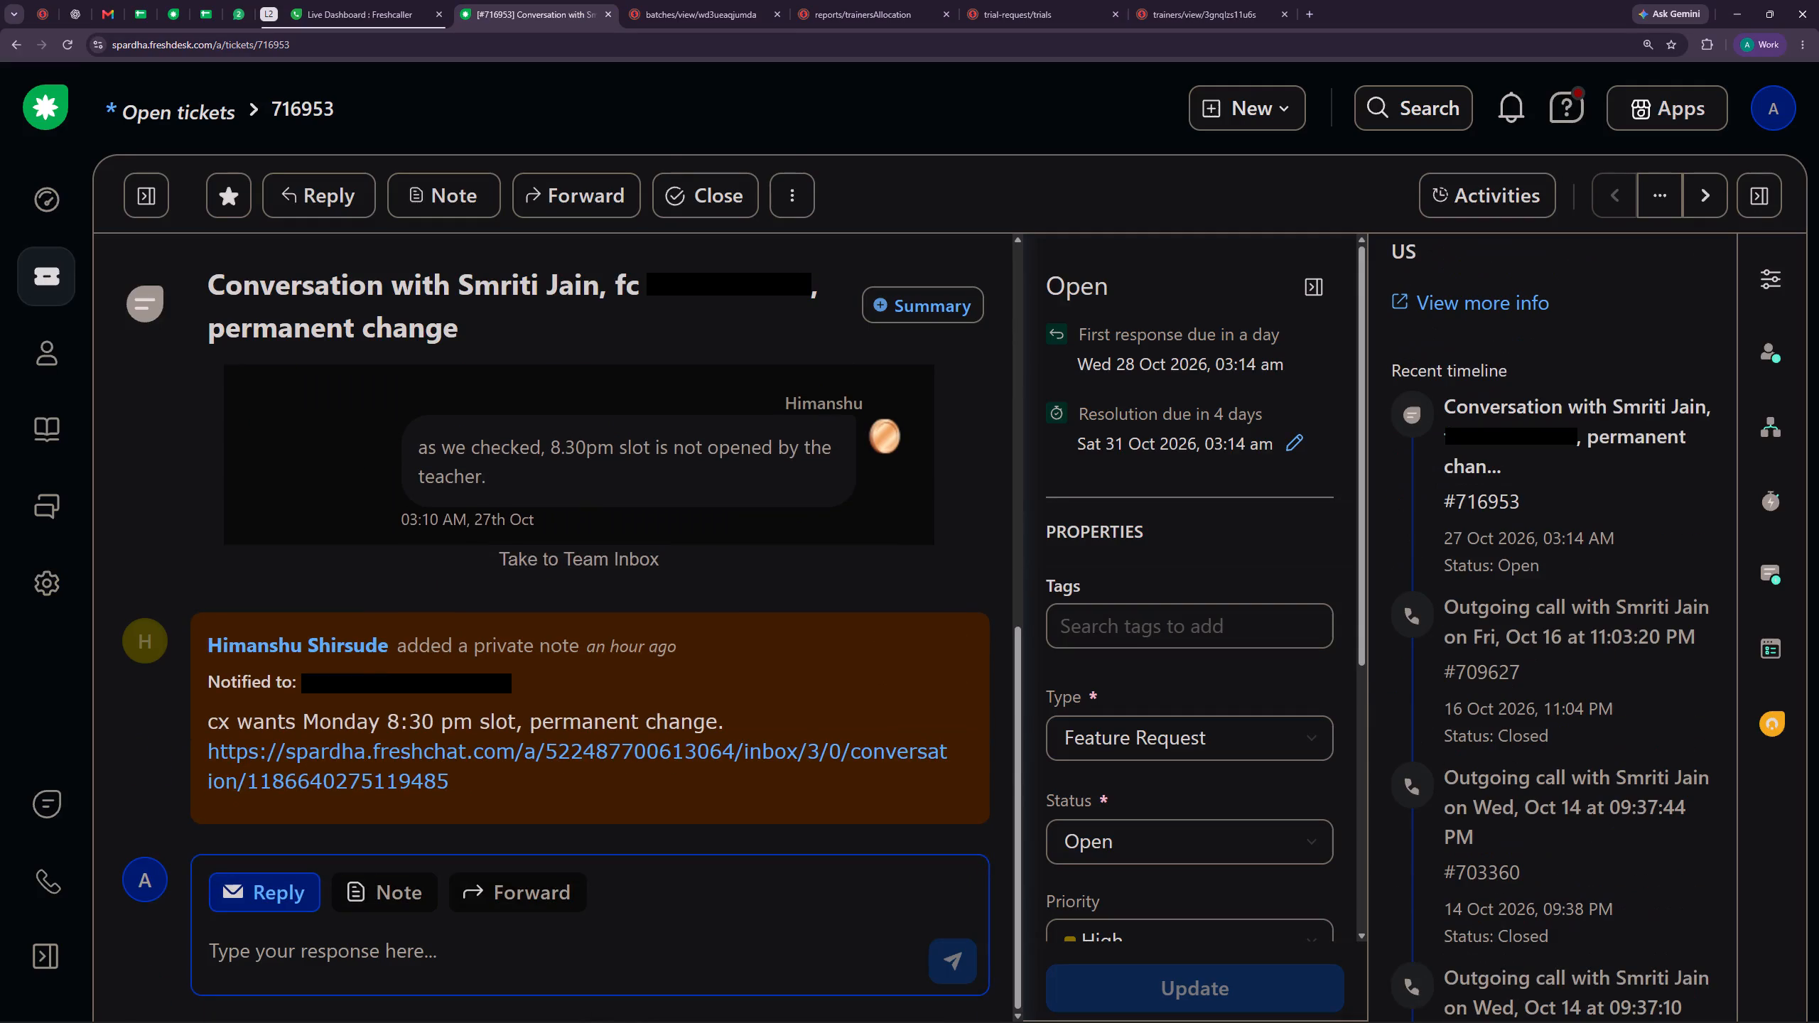
scroll(1523, 816, down, 4)
click(1500, 855)
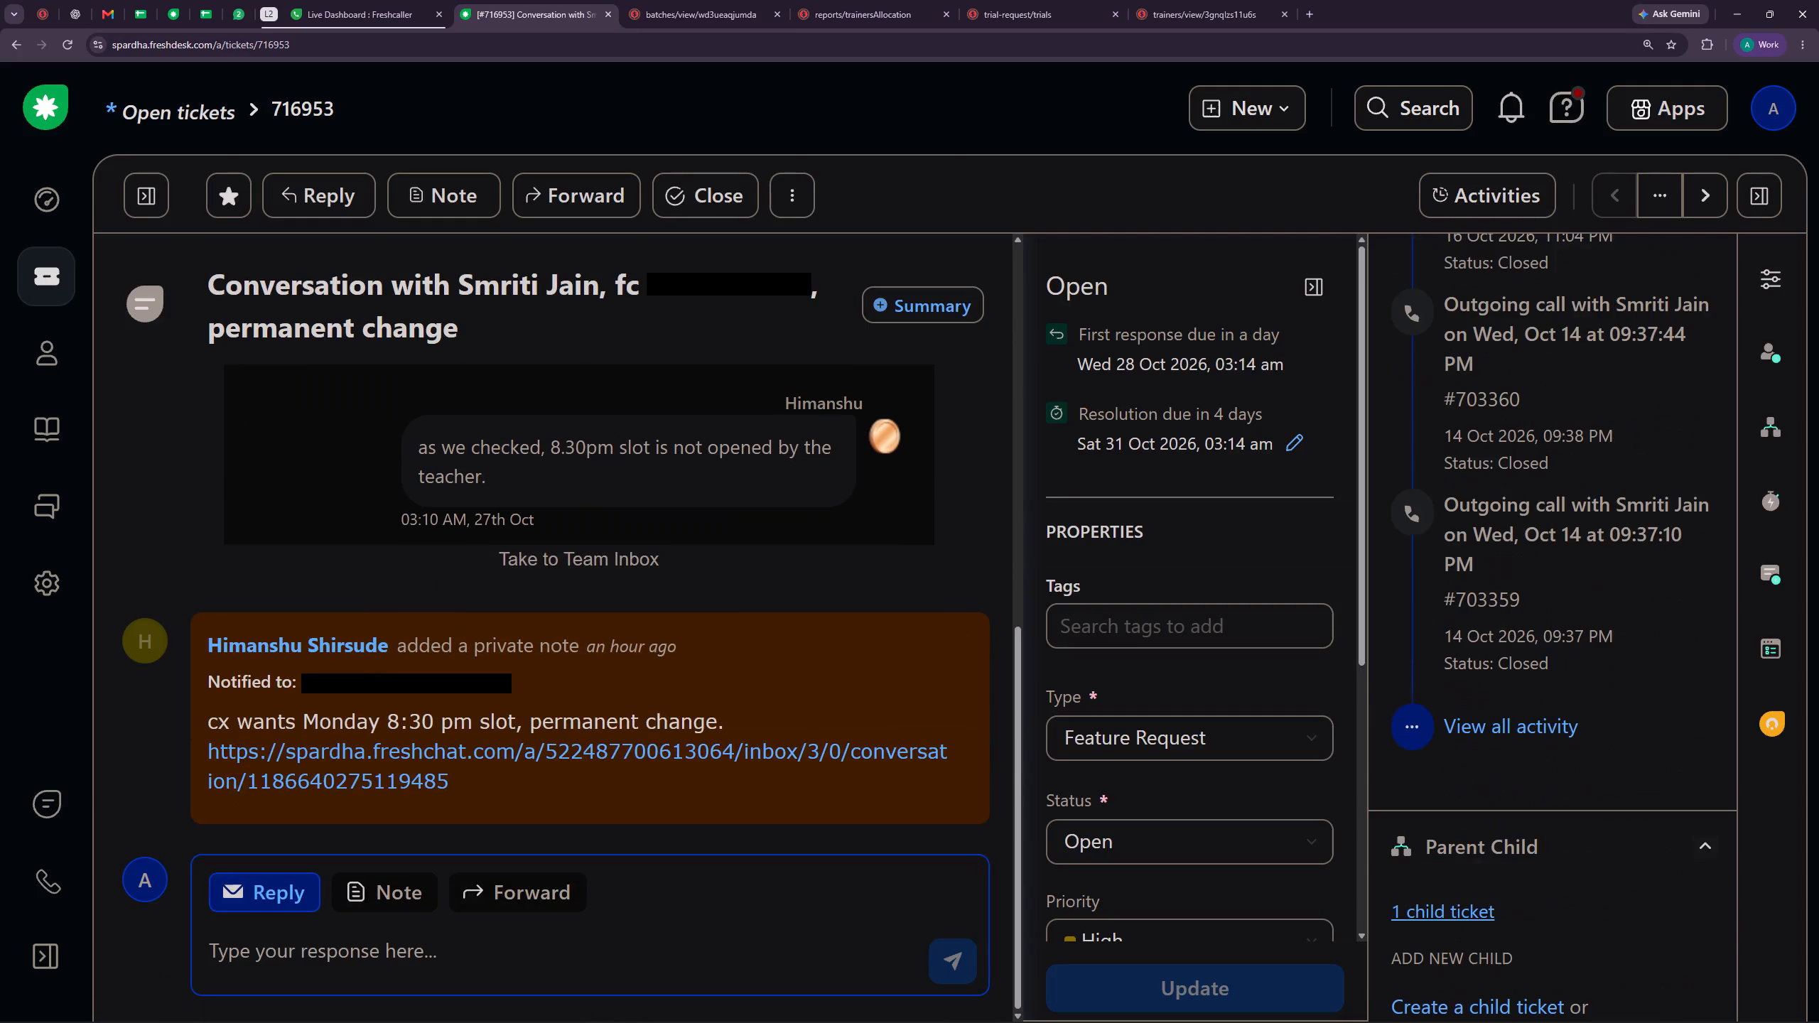
click(1462, 908)
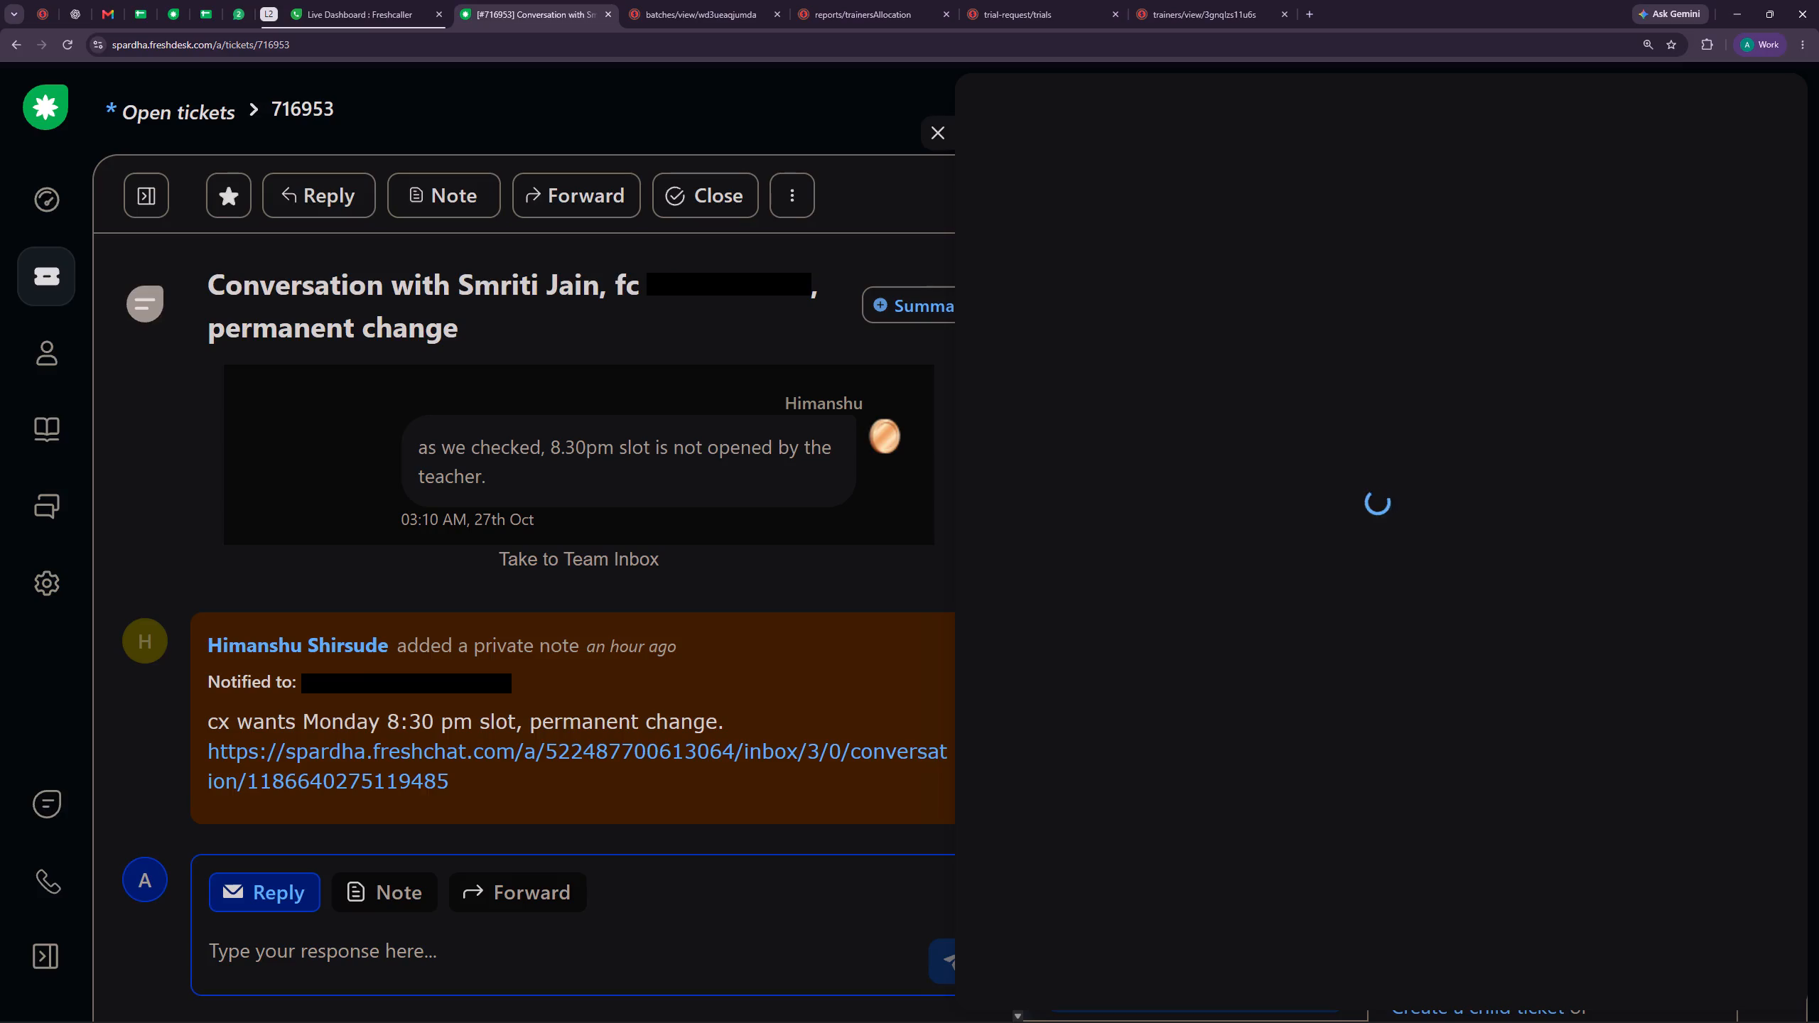
click(941, 128)
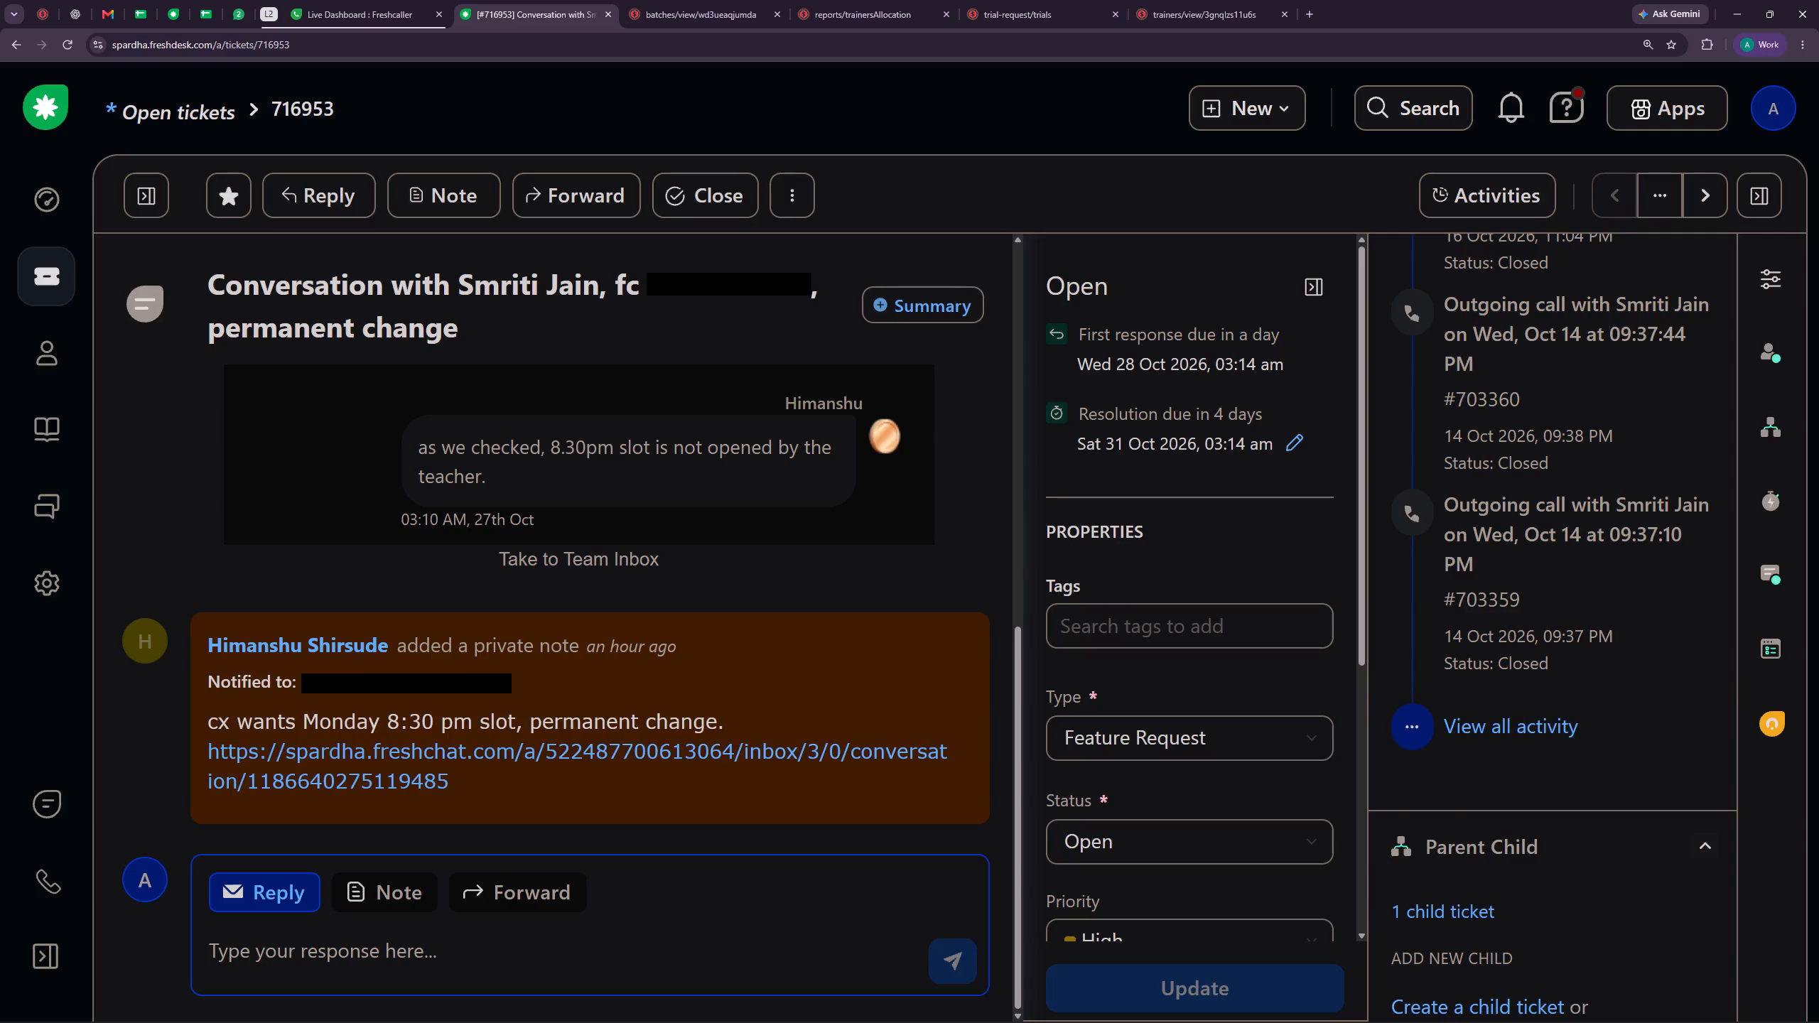
scroll(1502, 837, down, 1)
click(1441, 801)
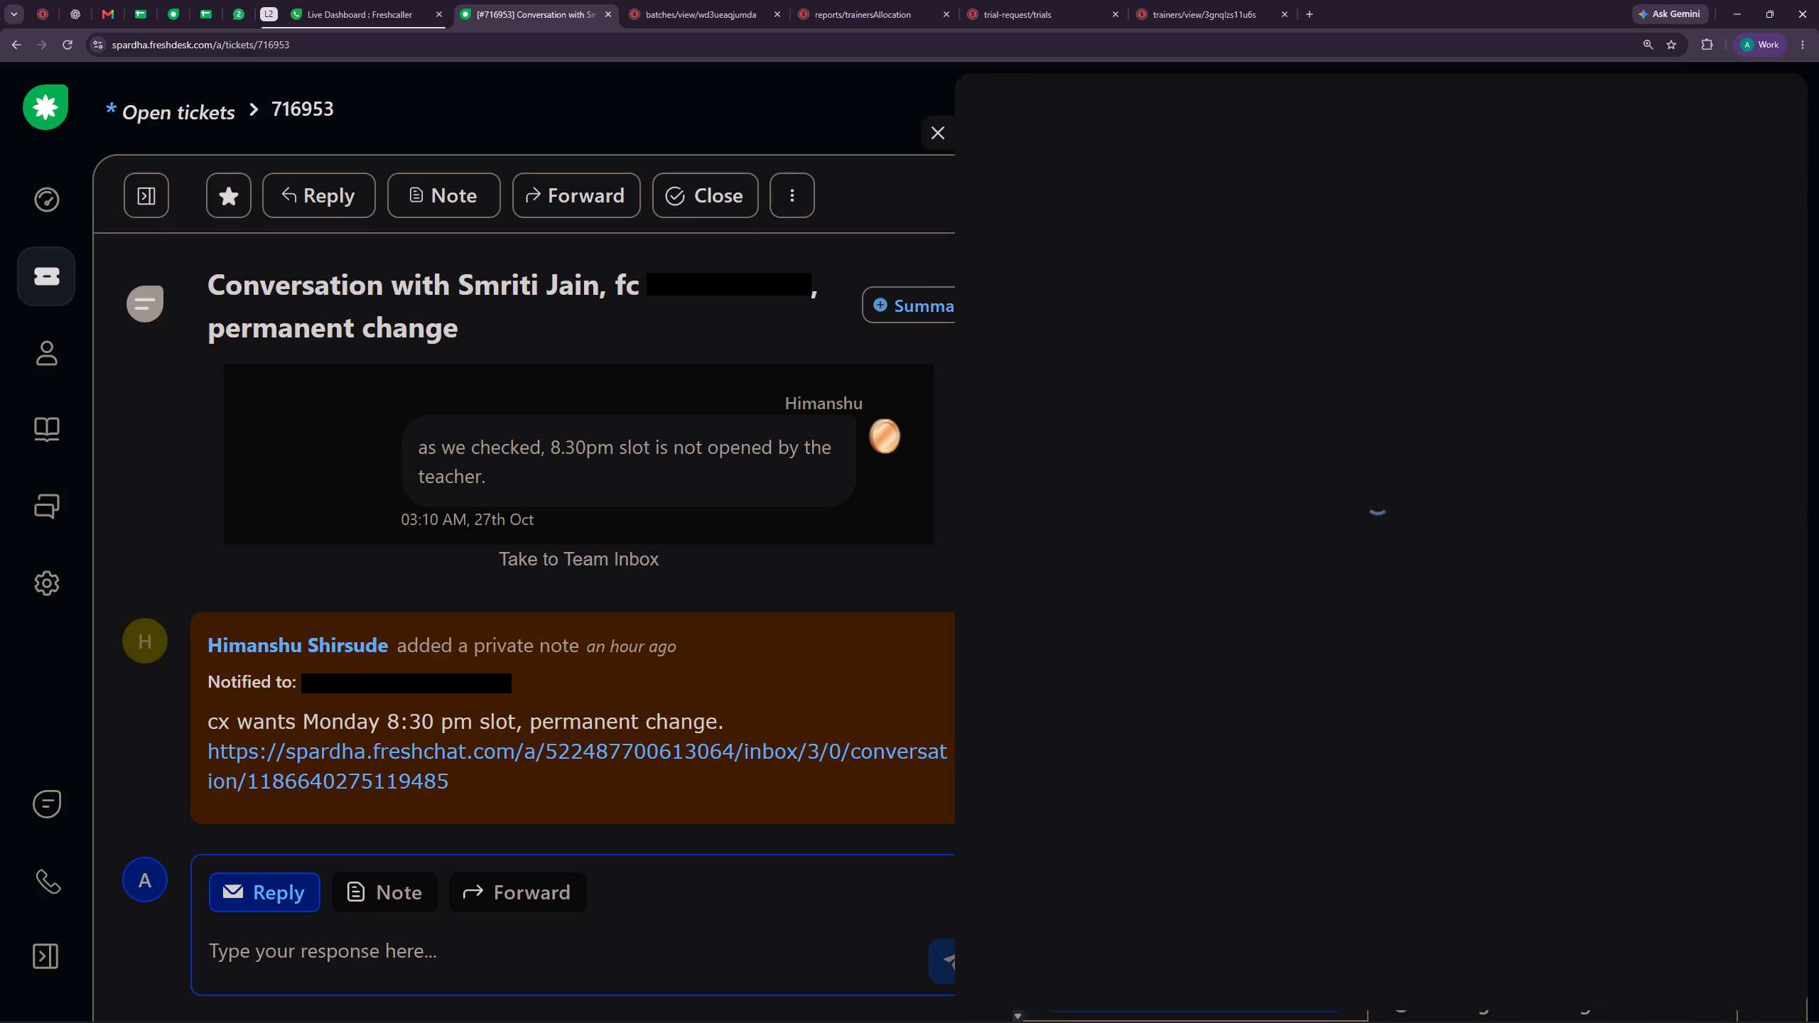
click(938, 129)
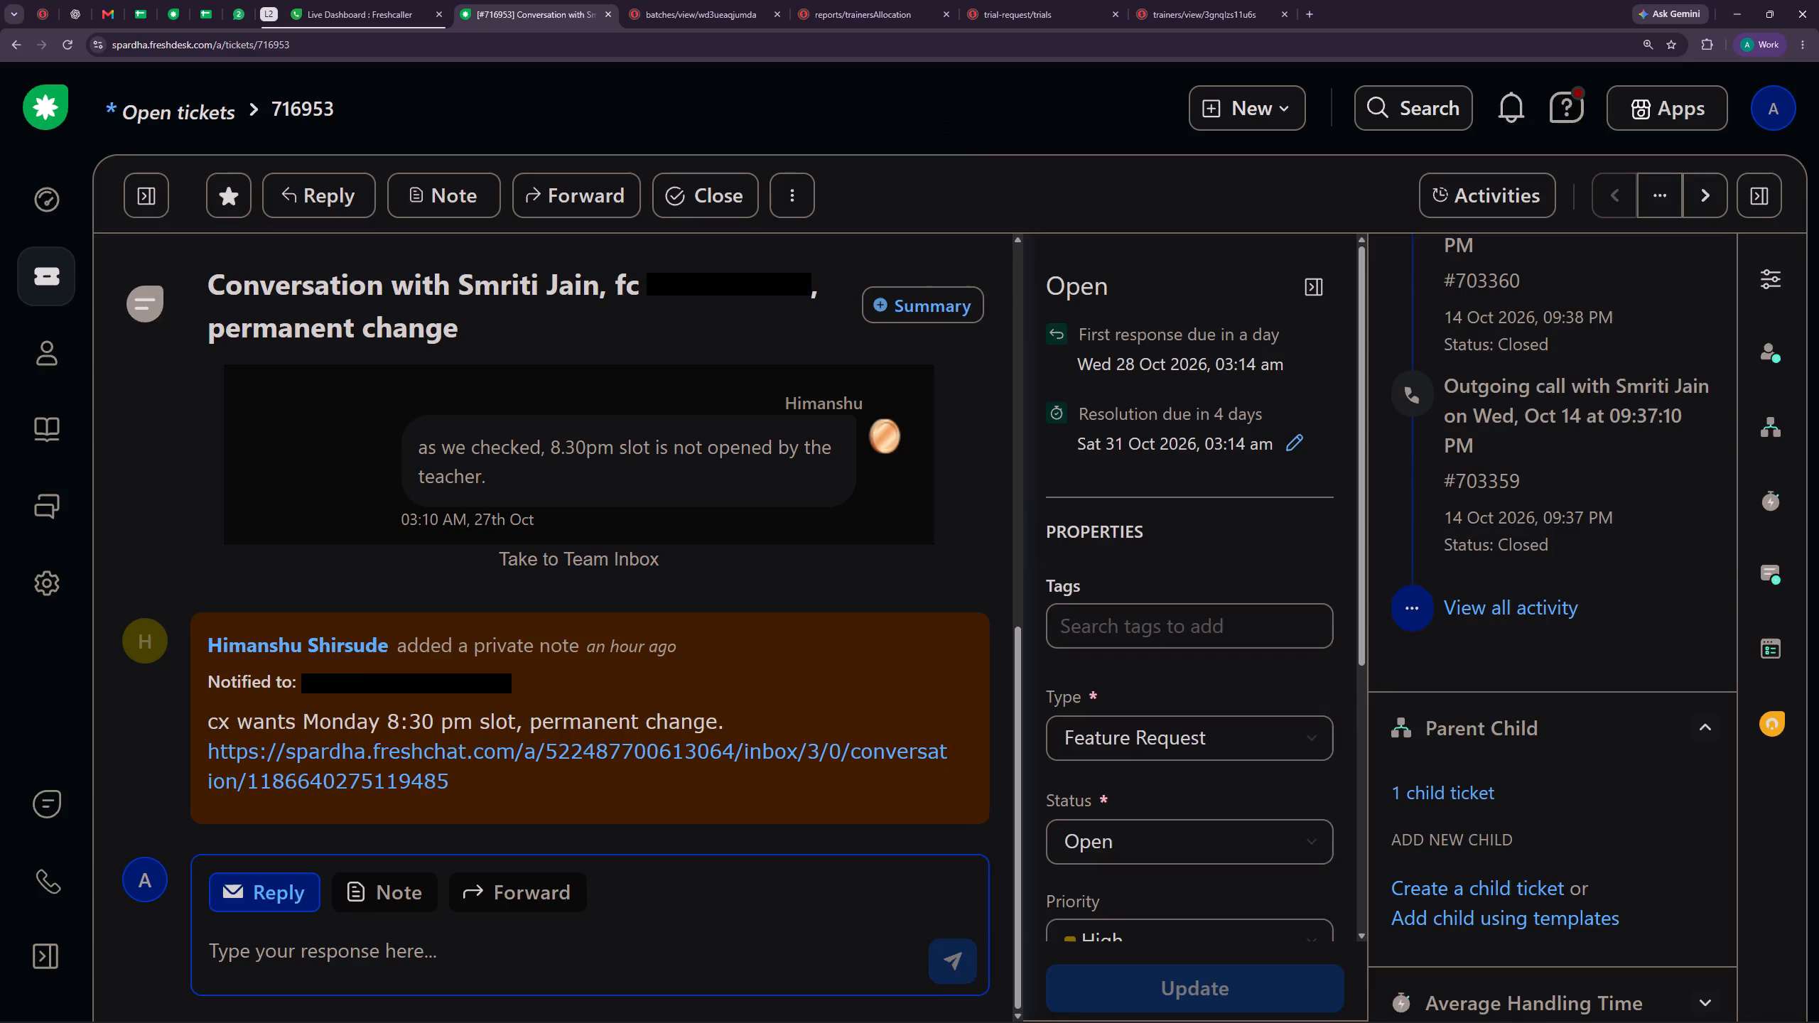
click(65, 40)
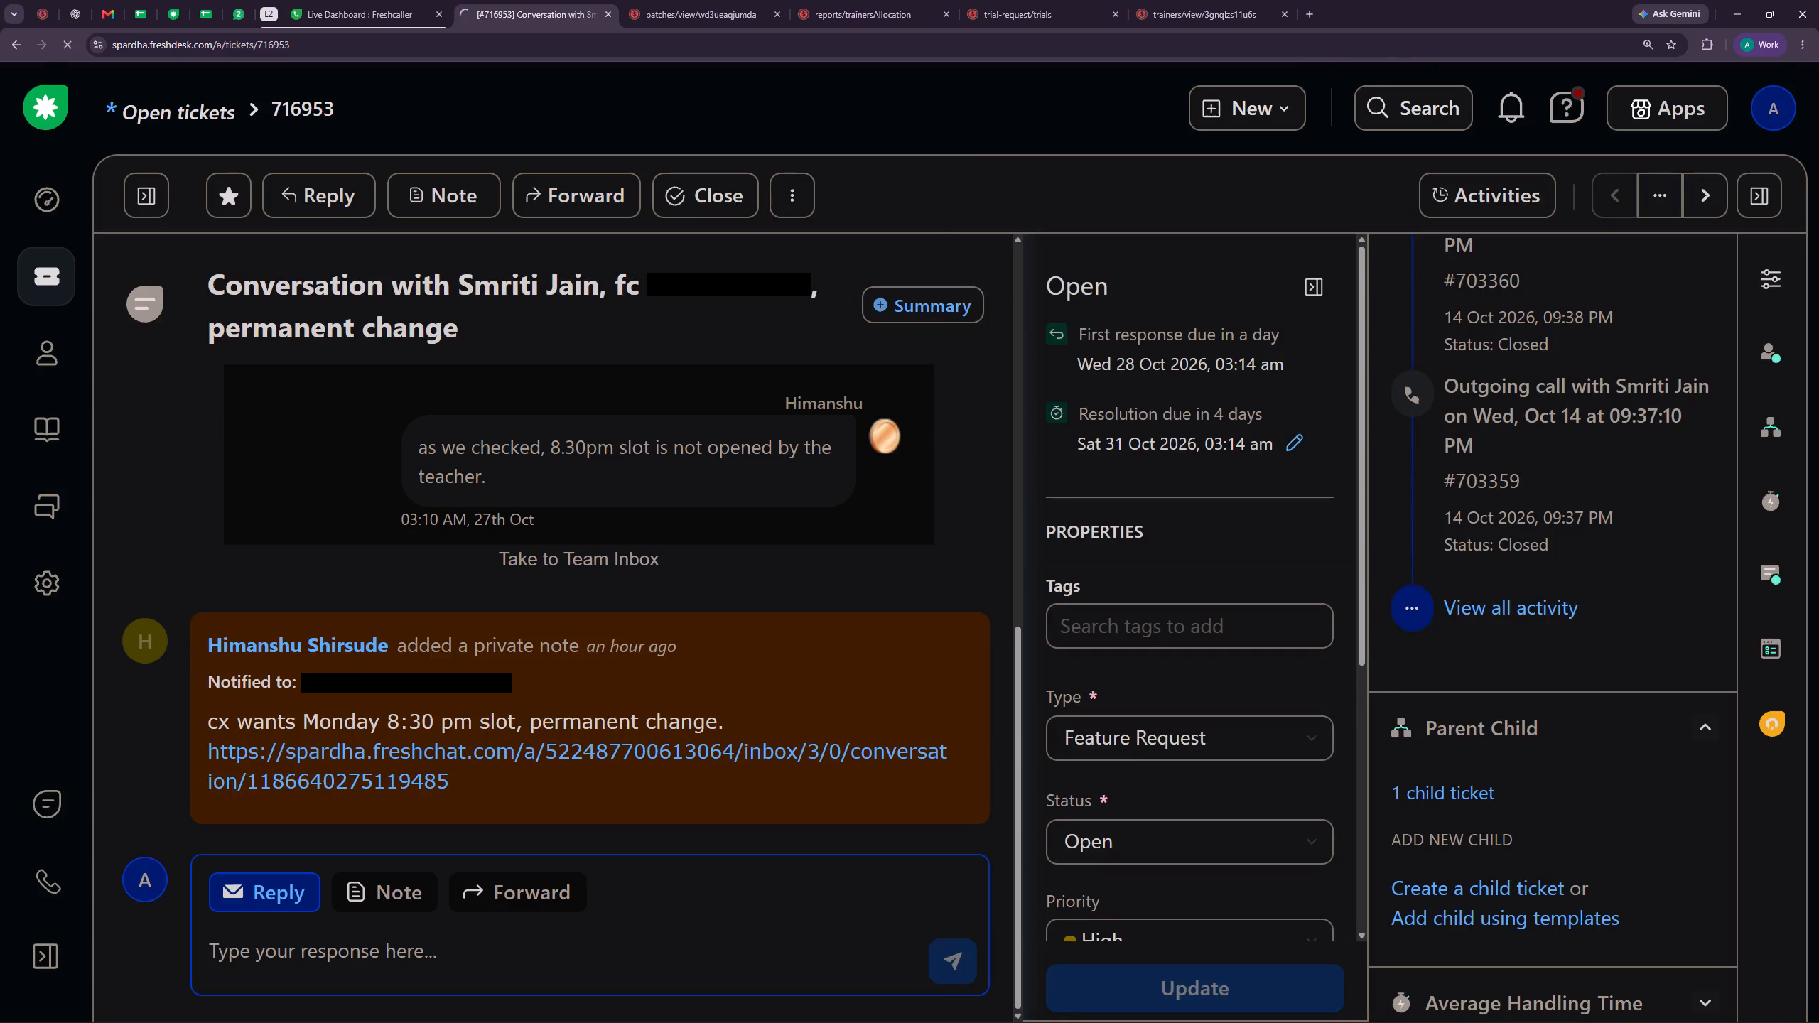
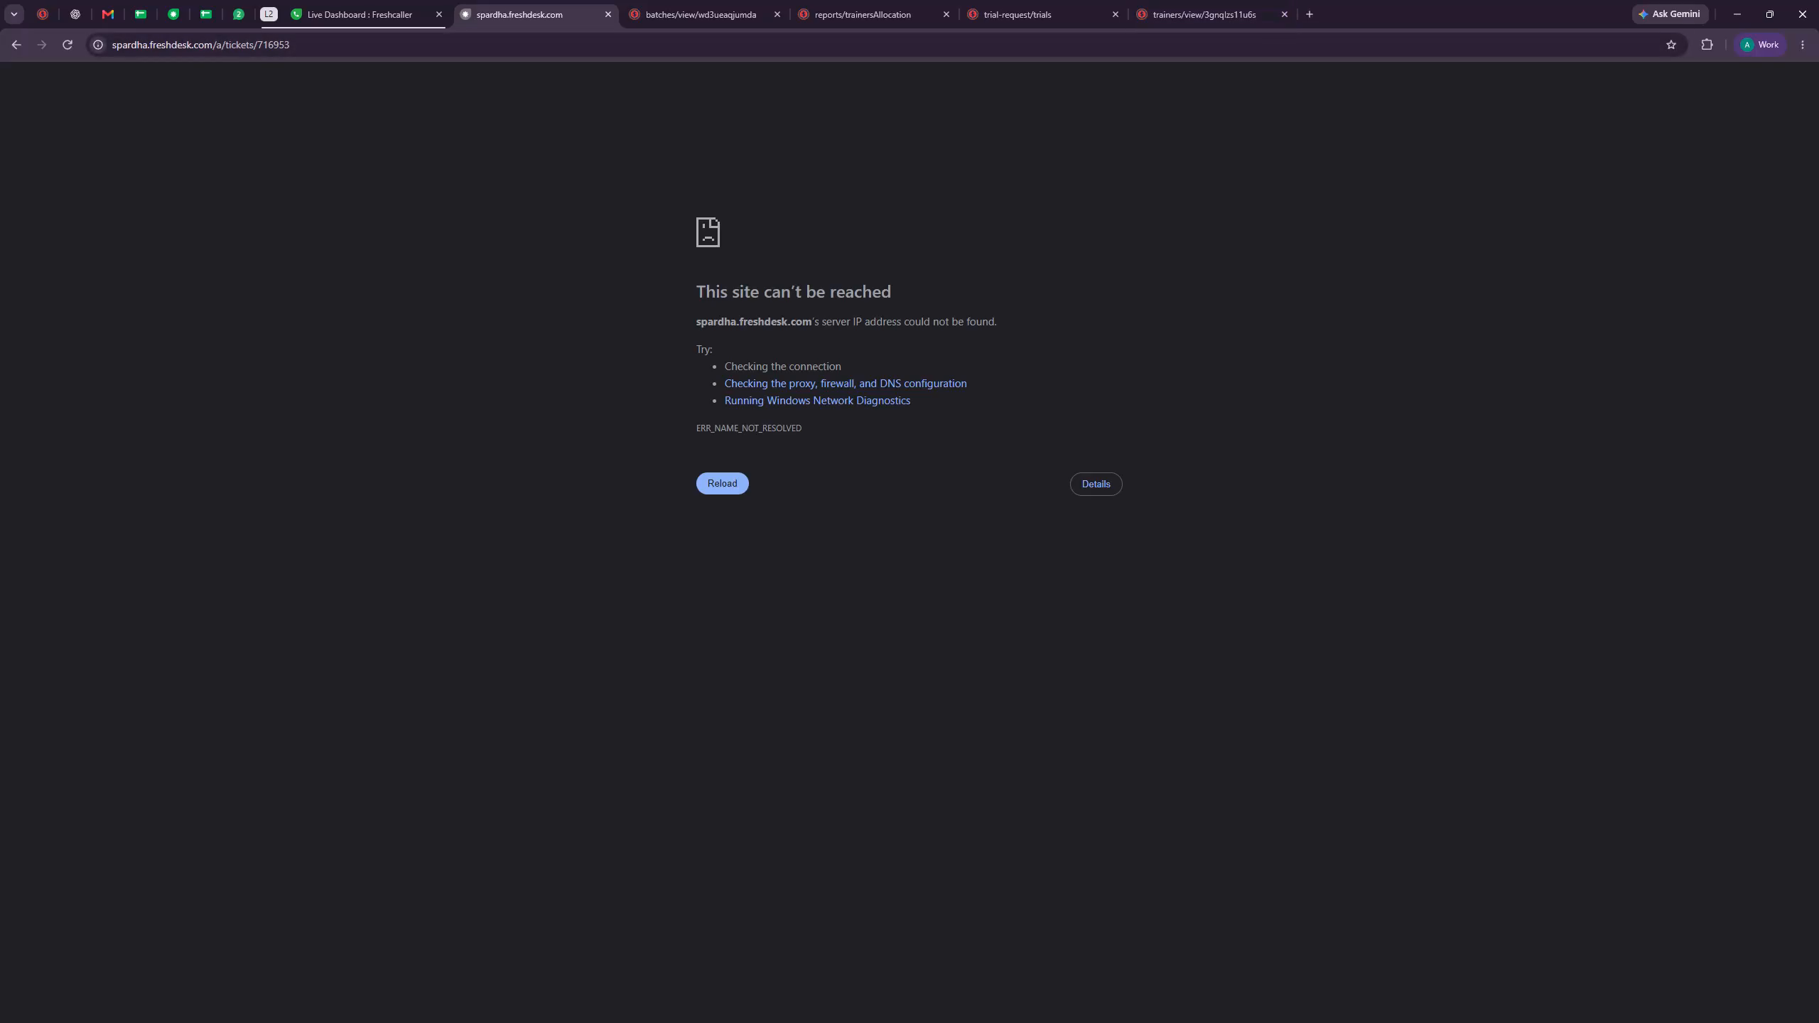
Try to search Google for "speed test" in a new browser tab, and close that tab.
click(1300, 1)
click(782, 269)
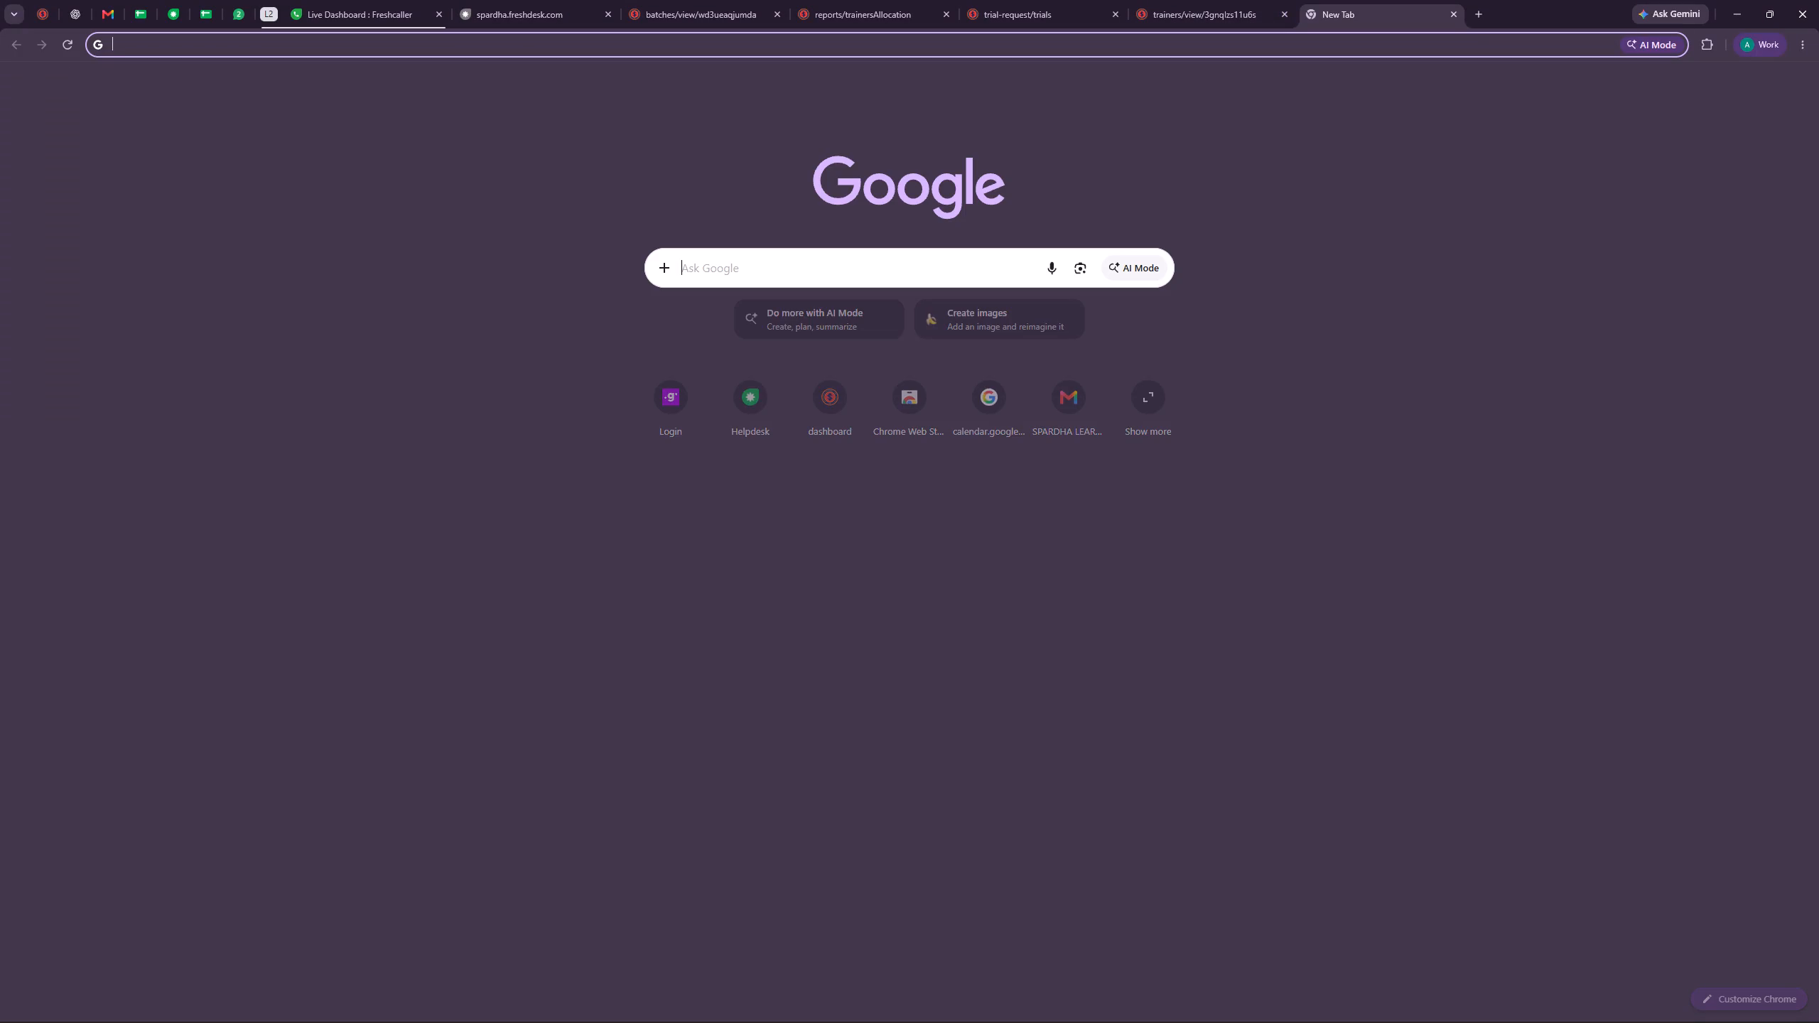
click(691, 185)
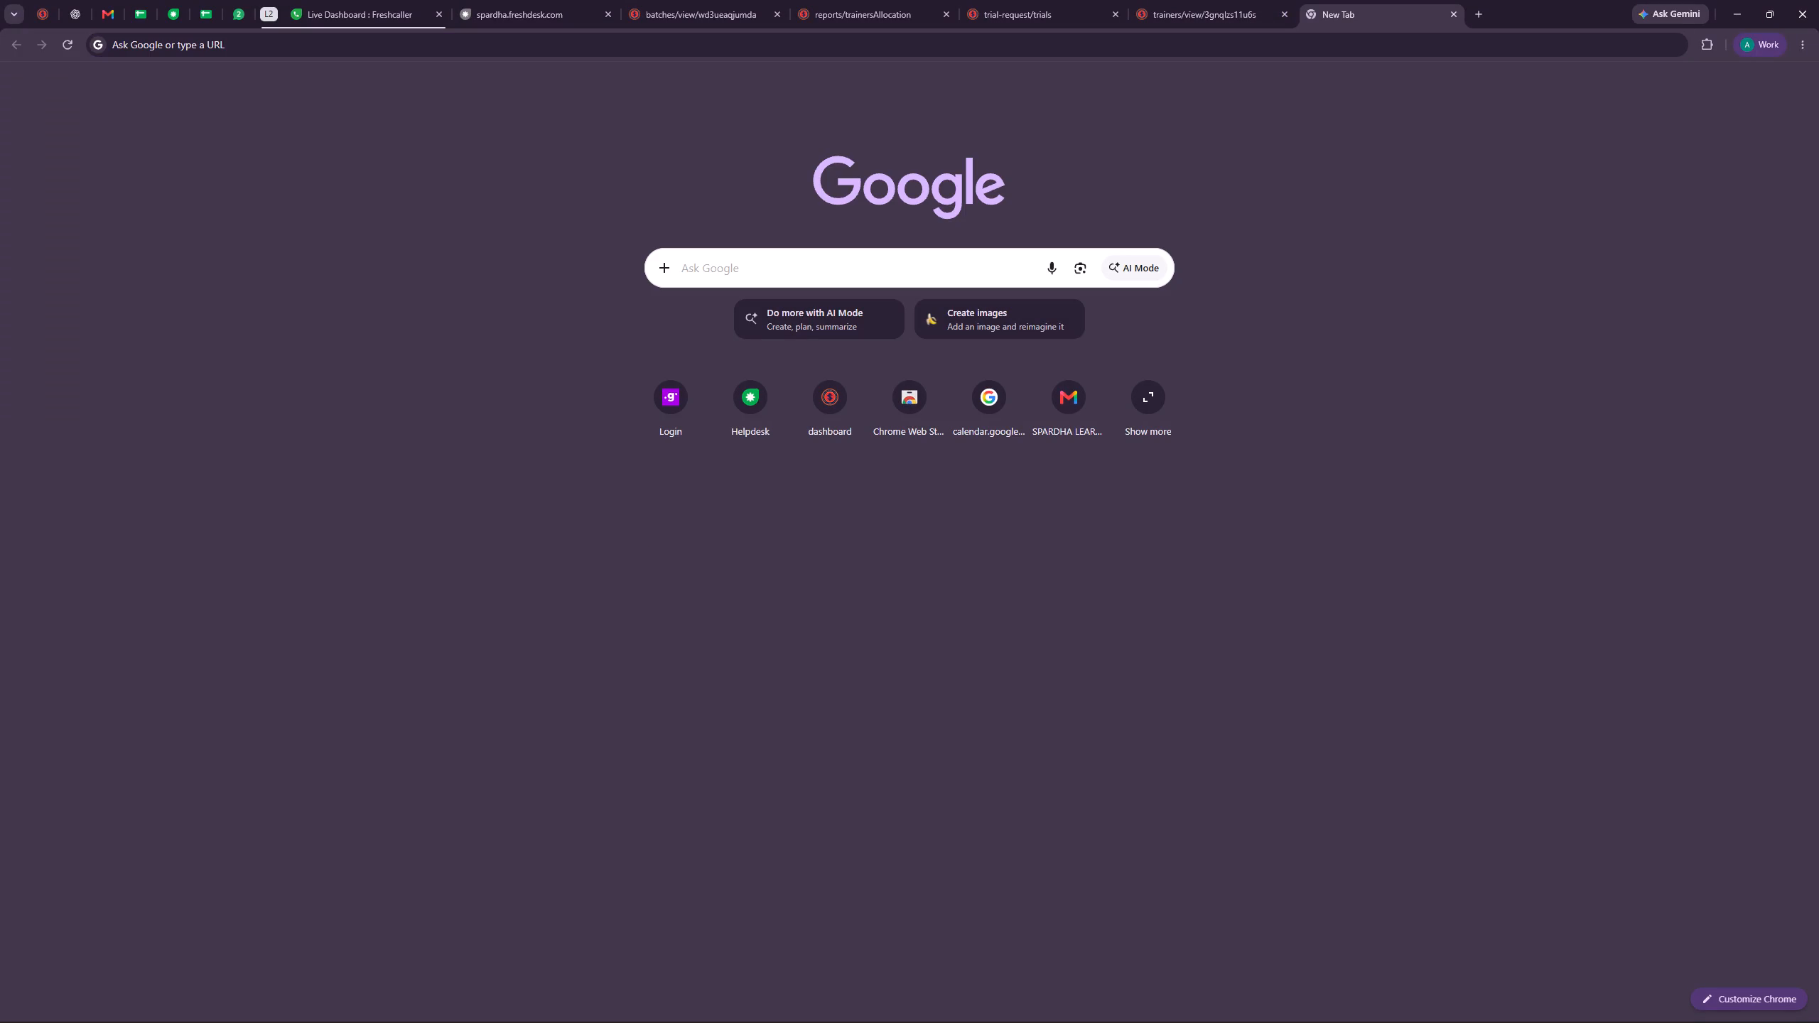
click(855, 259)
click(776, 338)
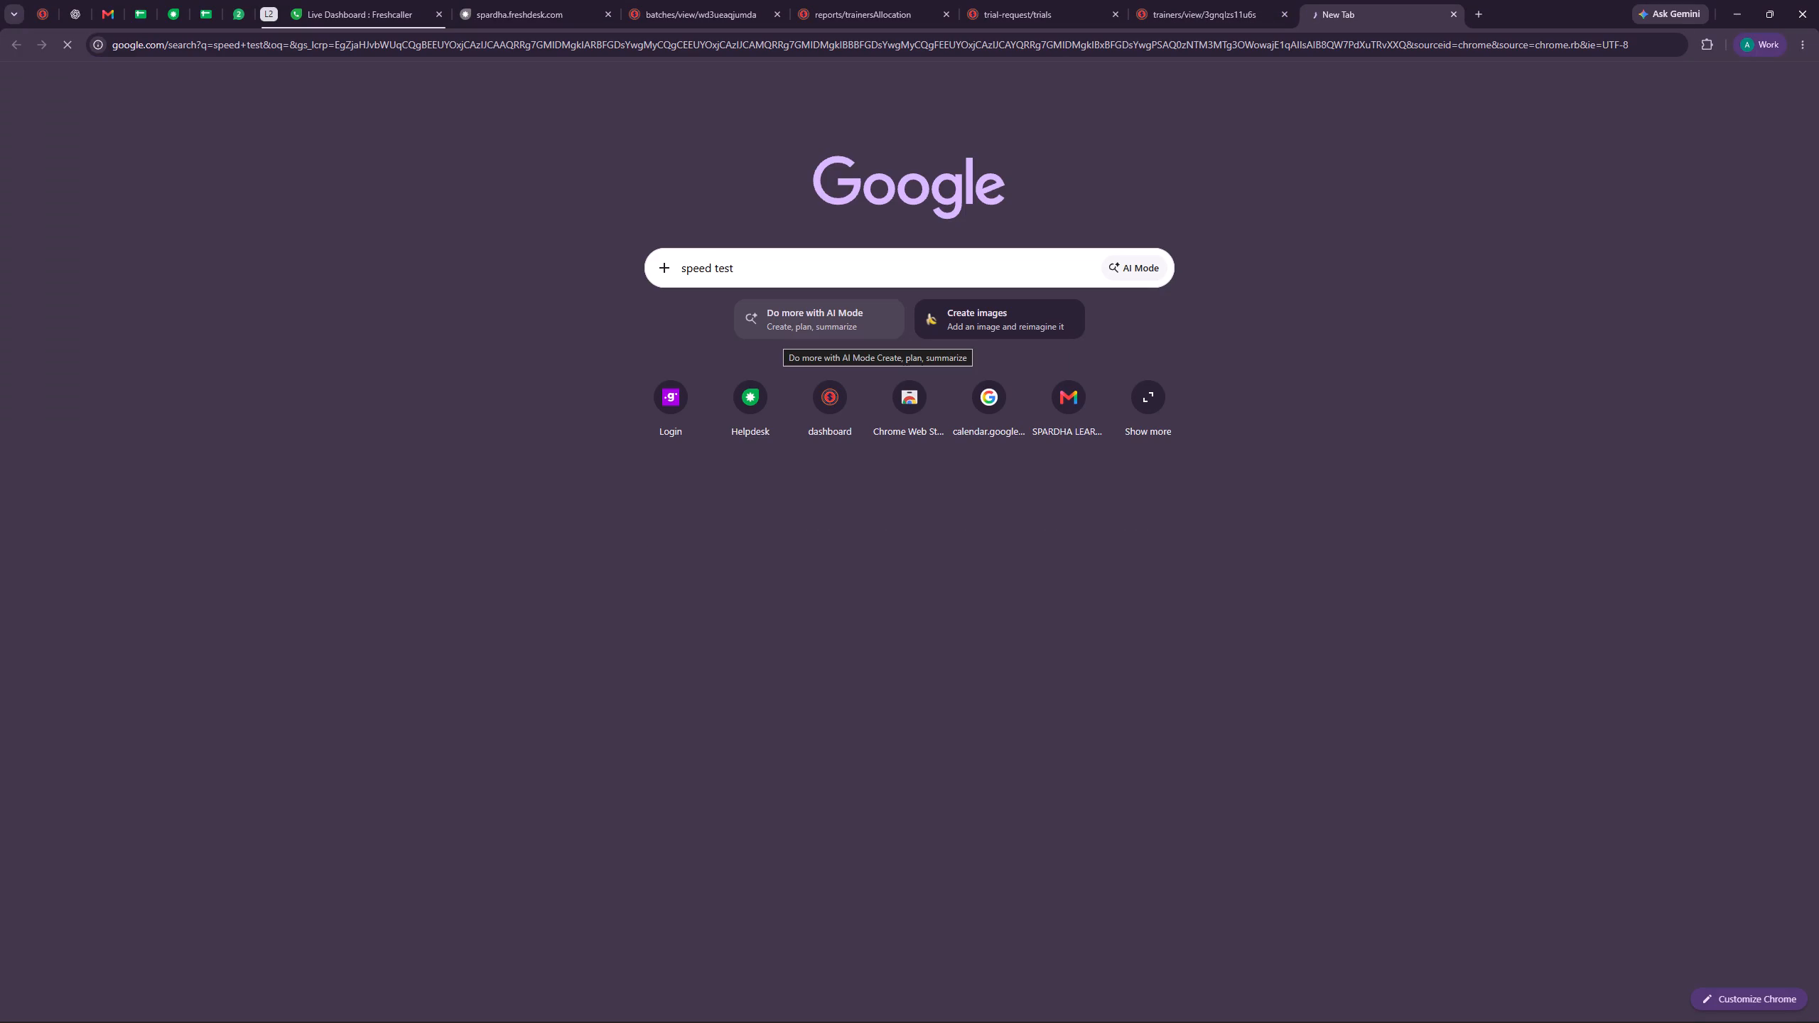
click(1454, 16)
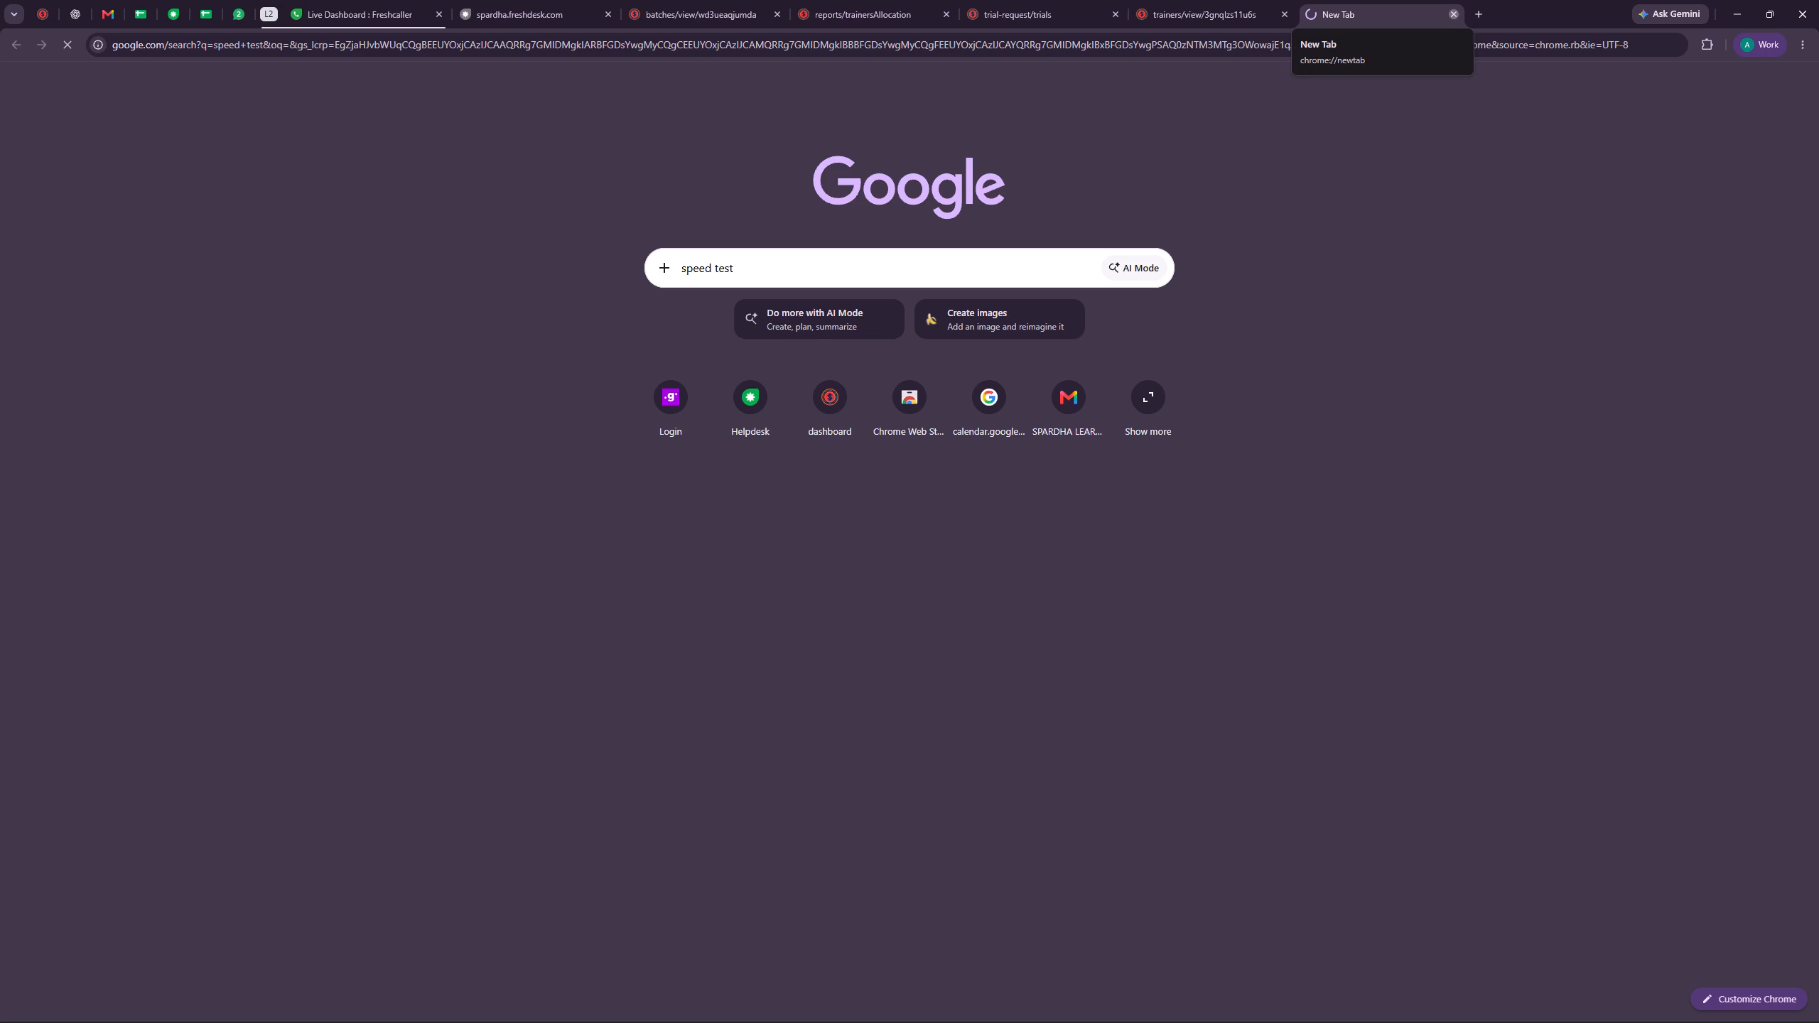
Search Google for "speed test", run an internet speed test on Speedtest by Ookla, and close the test page.
drag(1314, 1, 1310, 8)
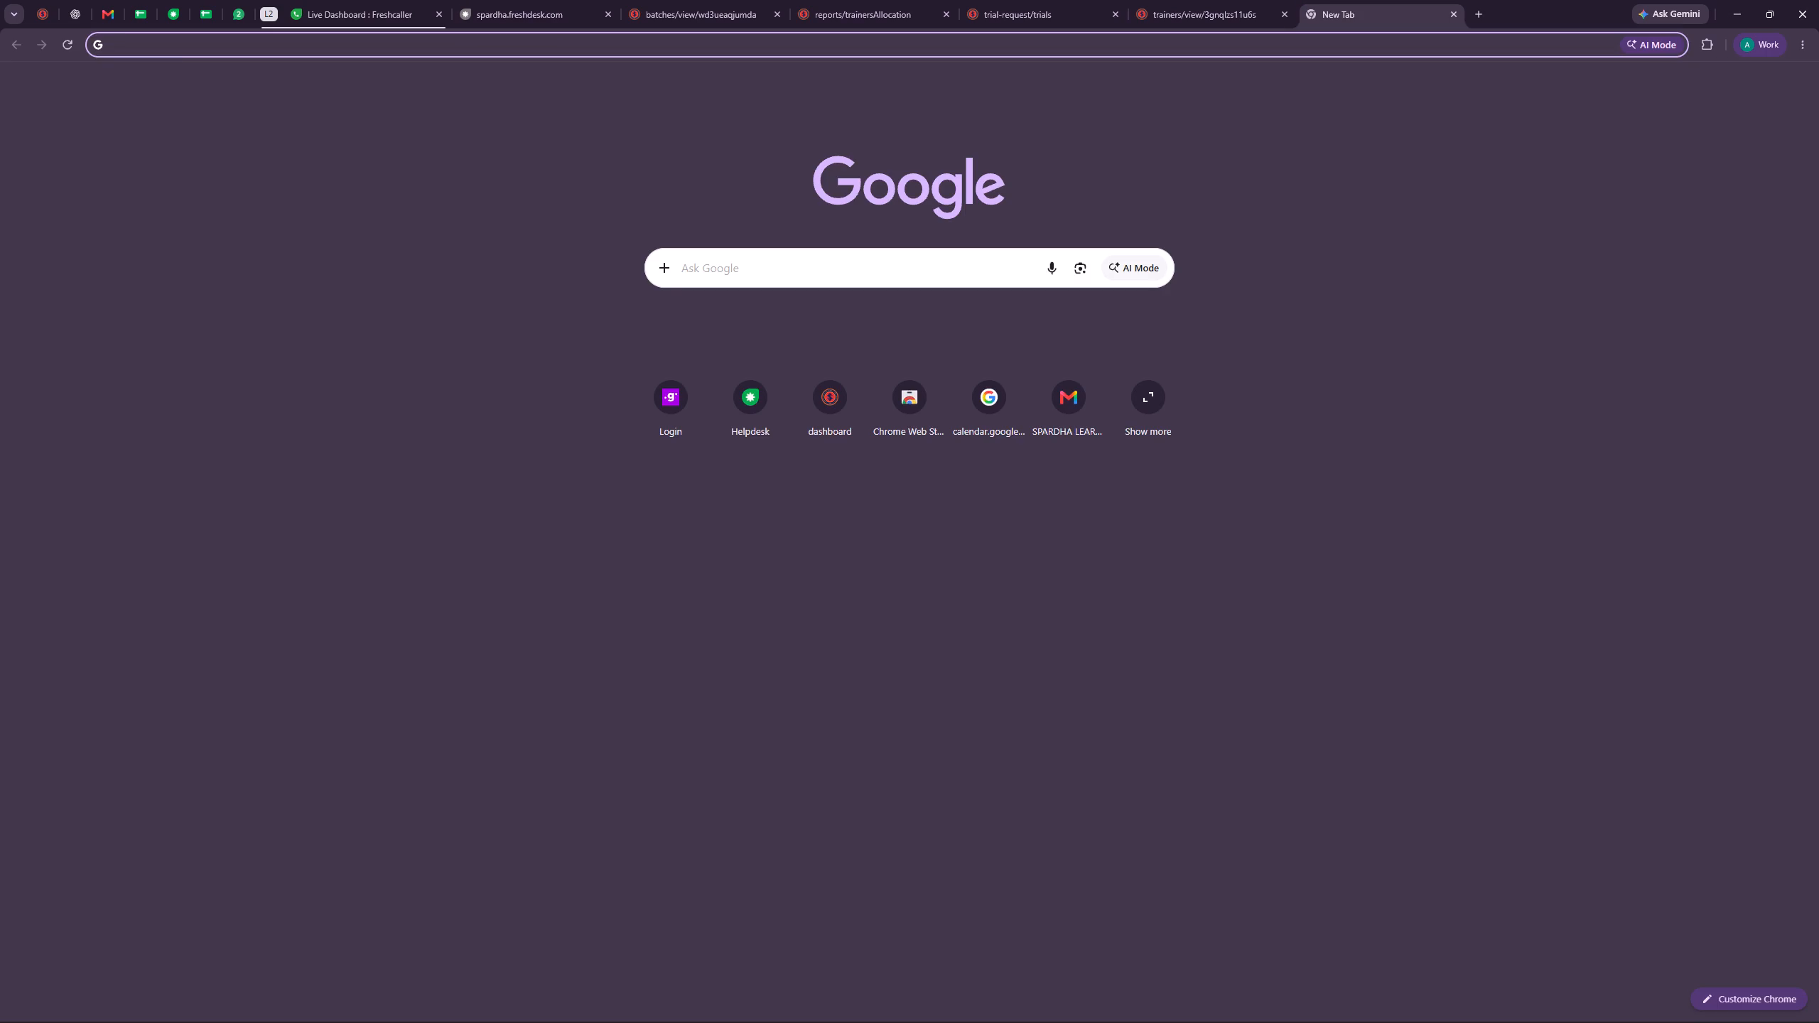
click(833, 256)
click(740, 324)
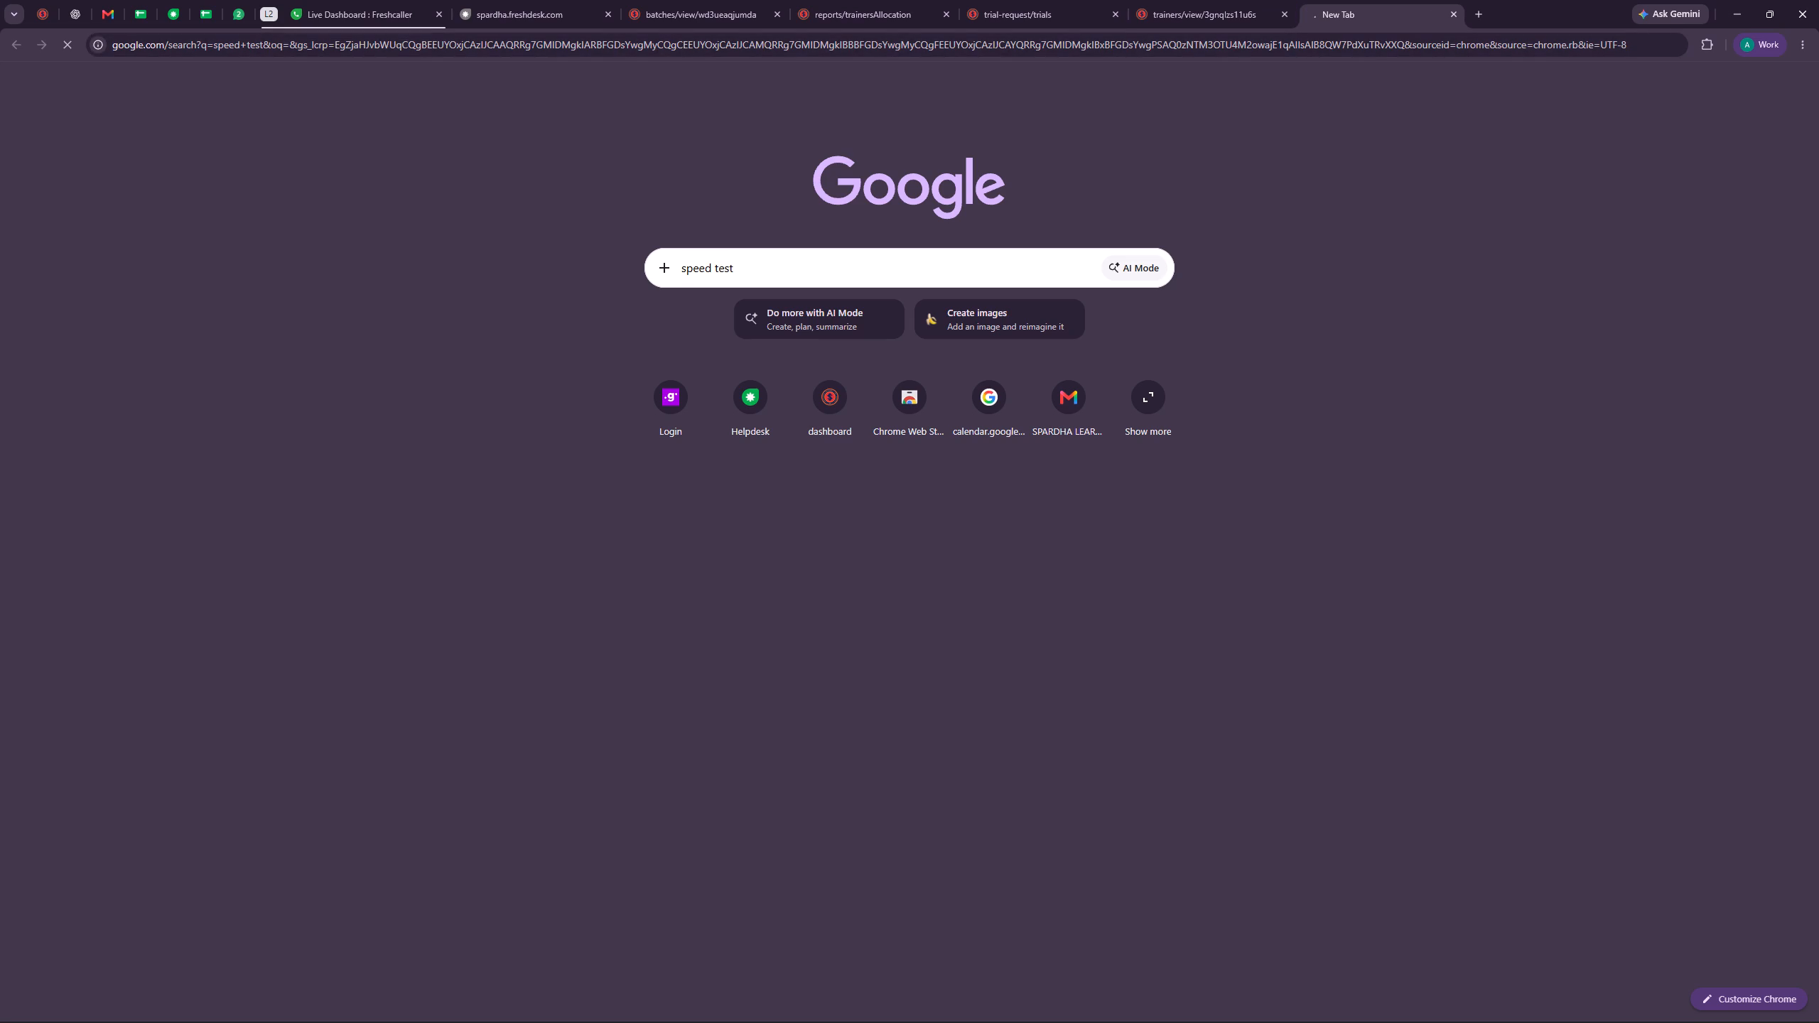
click(797, 276)
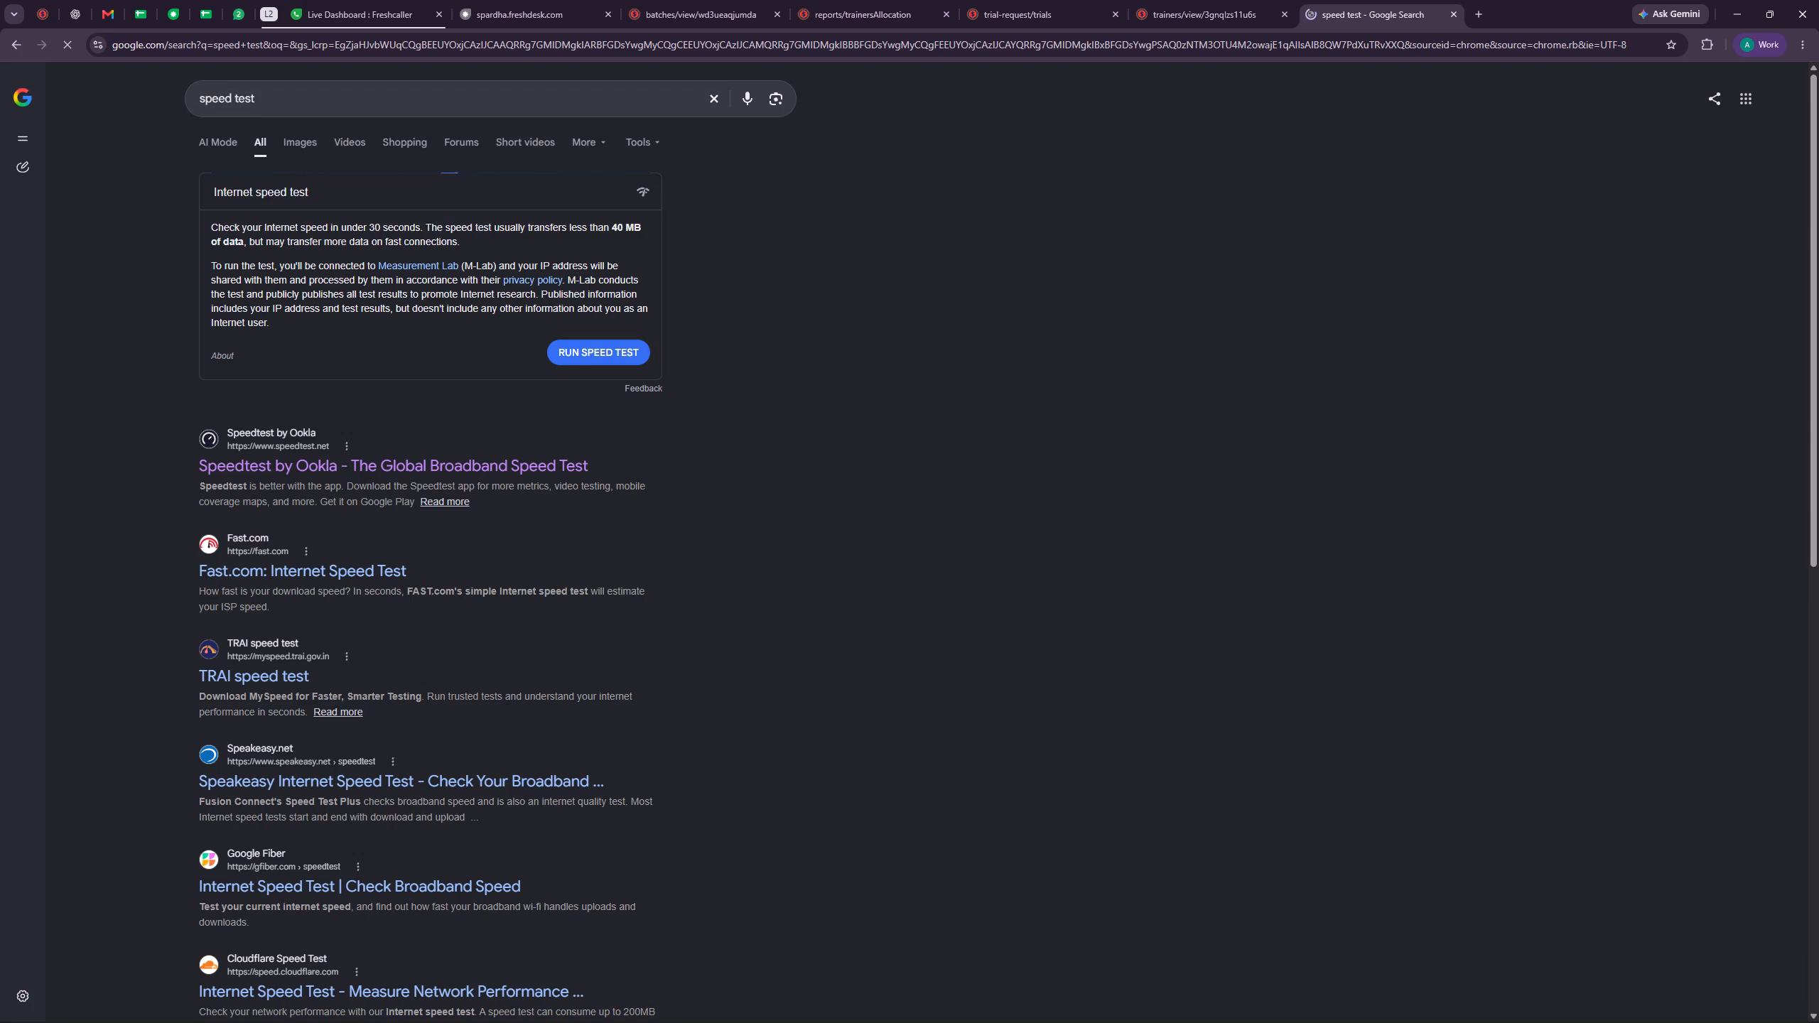
click(589, 355)
click(1022, 342)
click(311, 470)
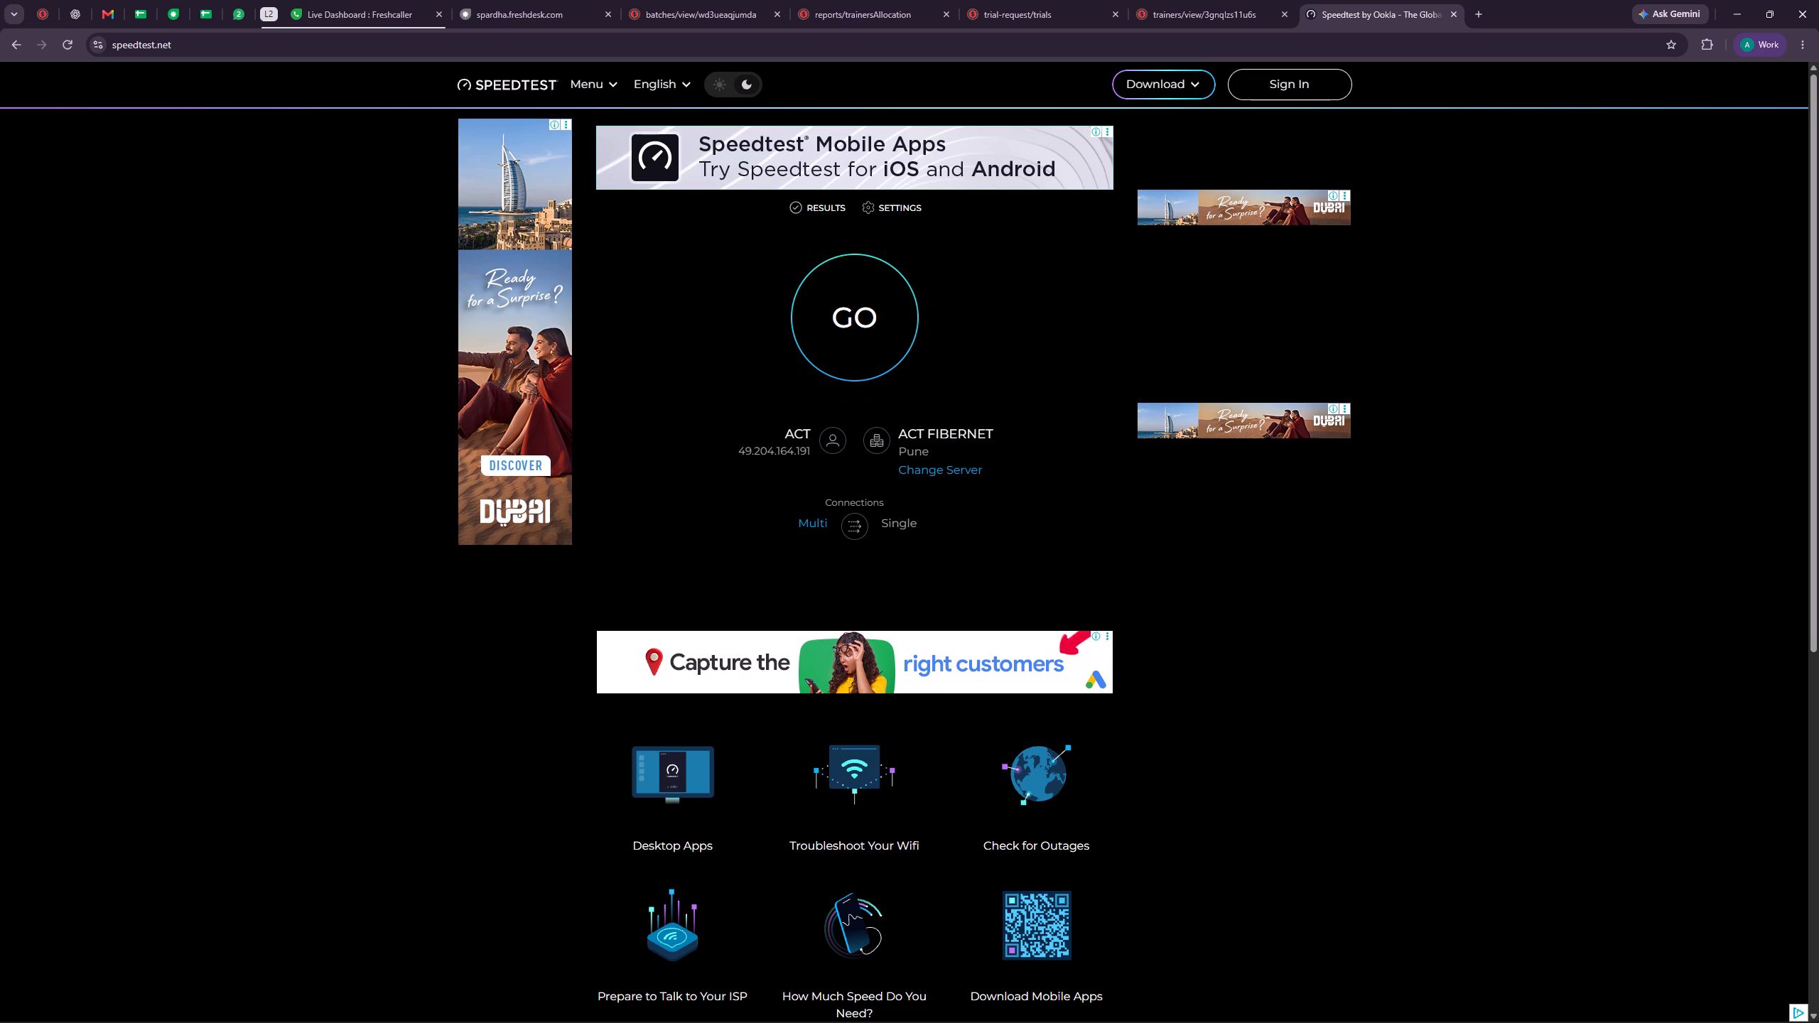
click(907, 357)
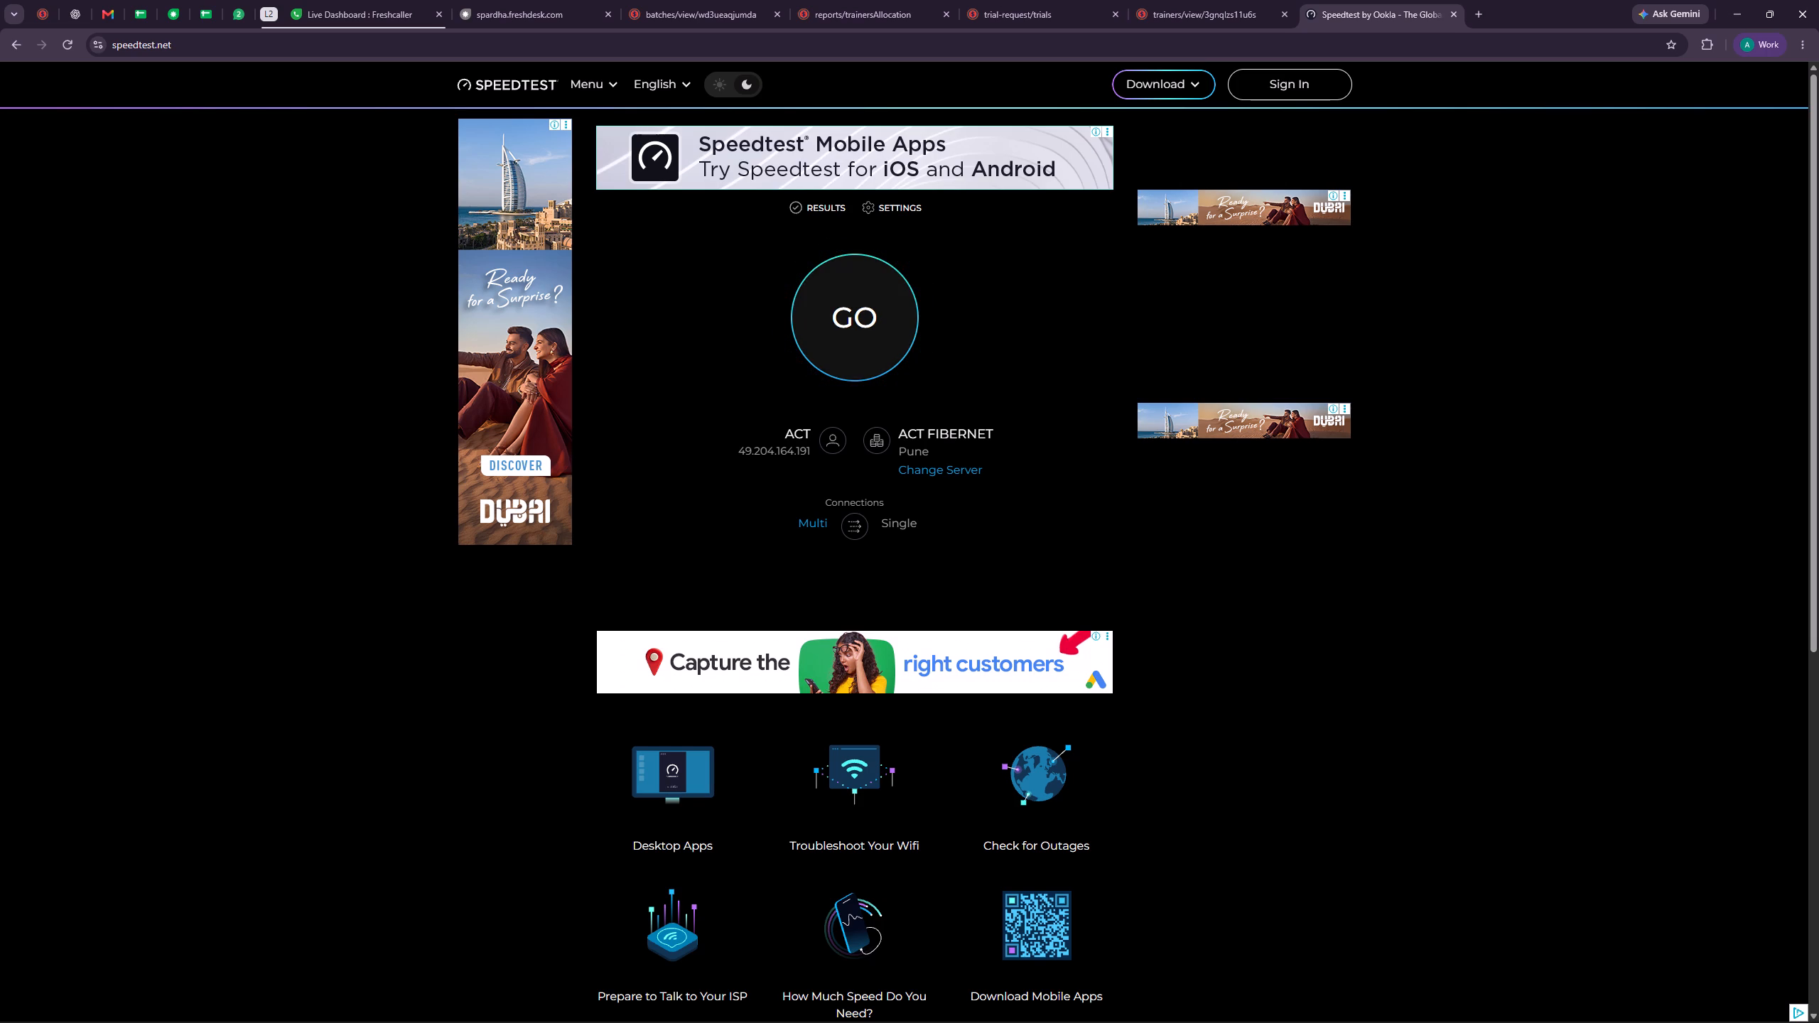
click(863, 324)
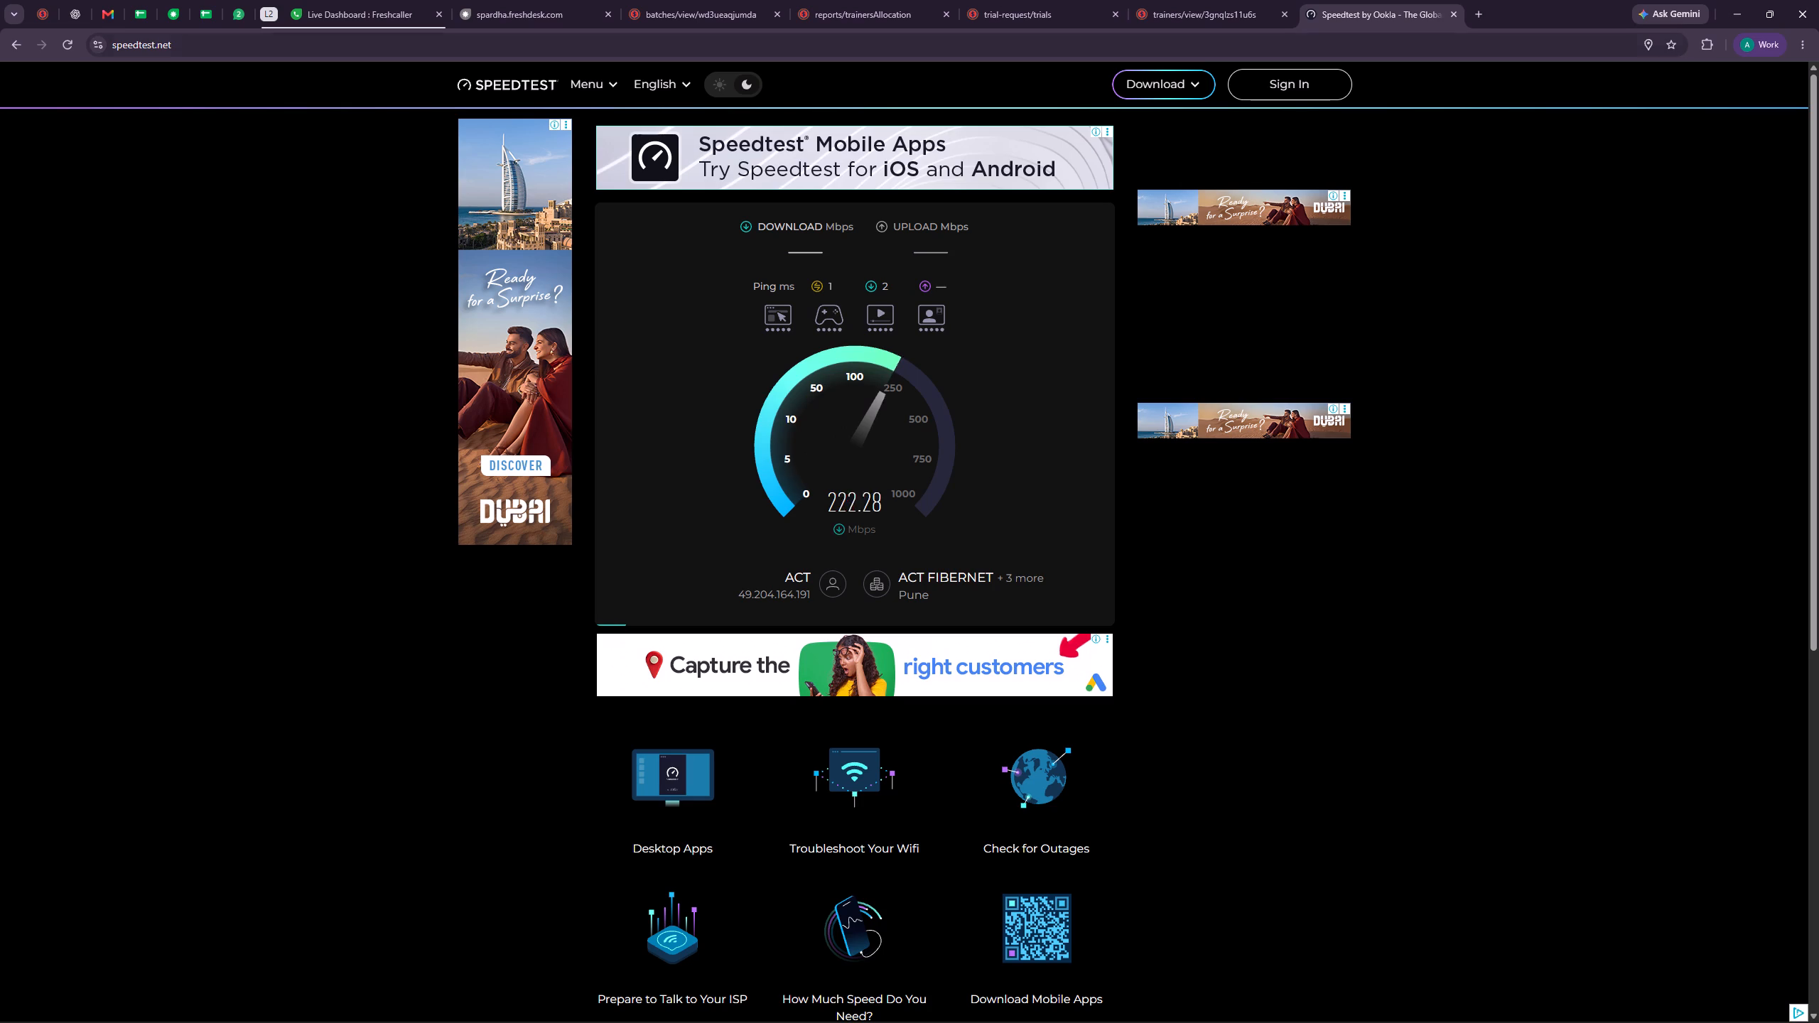
click(1456, 10)
Reload ticket #716953 and open its child ticket #716954 from the Parent Child section.
click(558, 6)
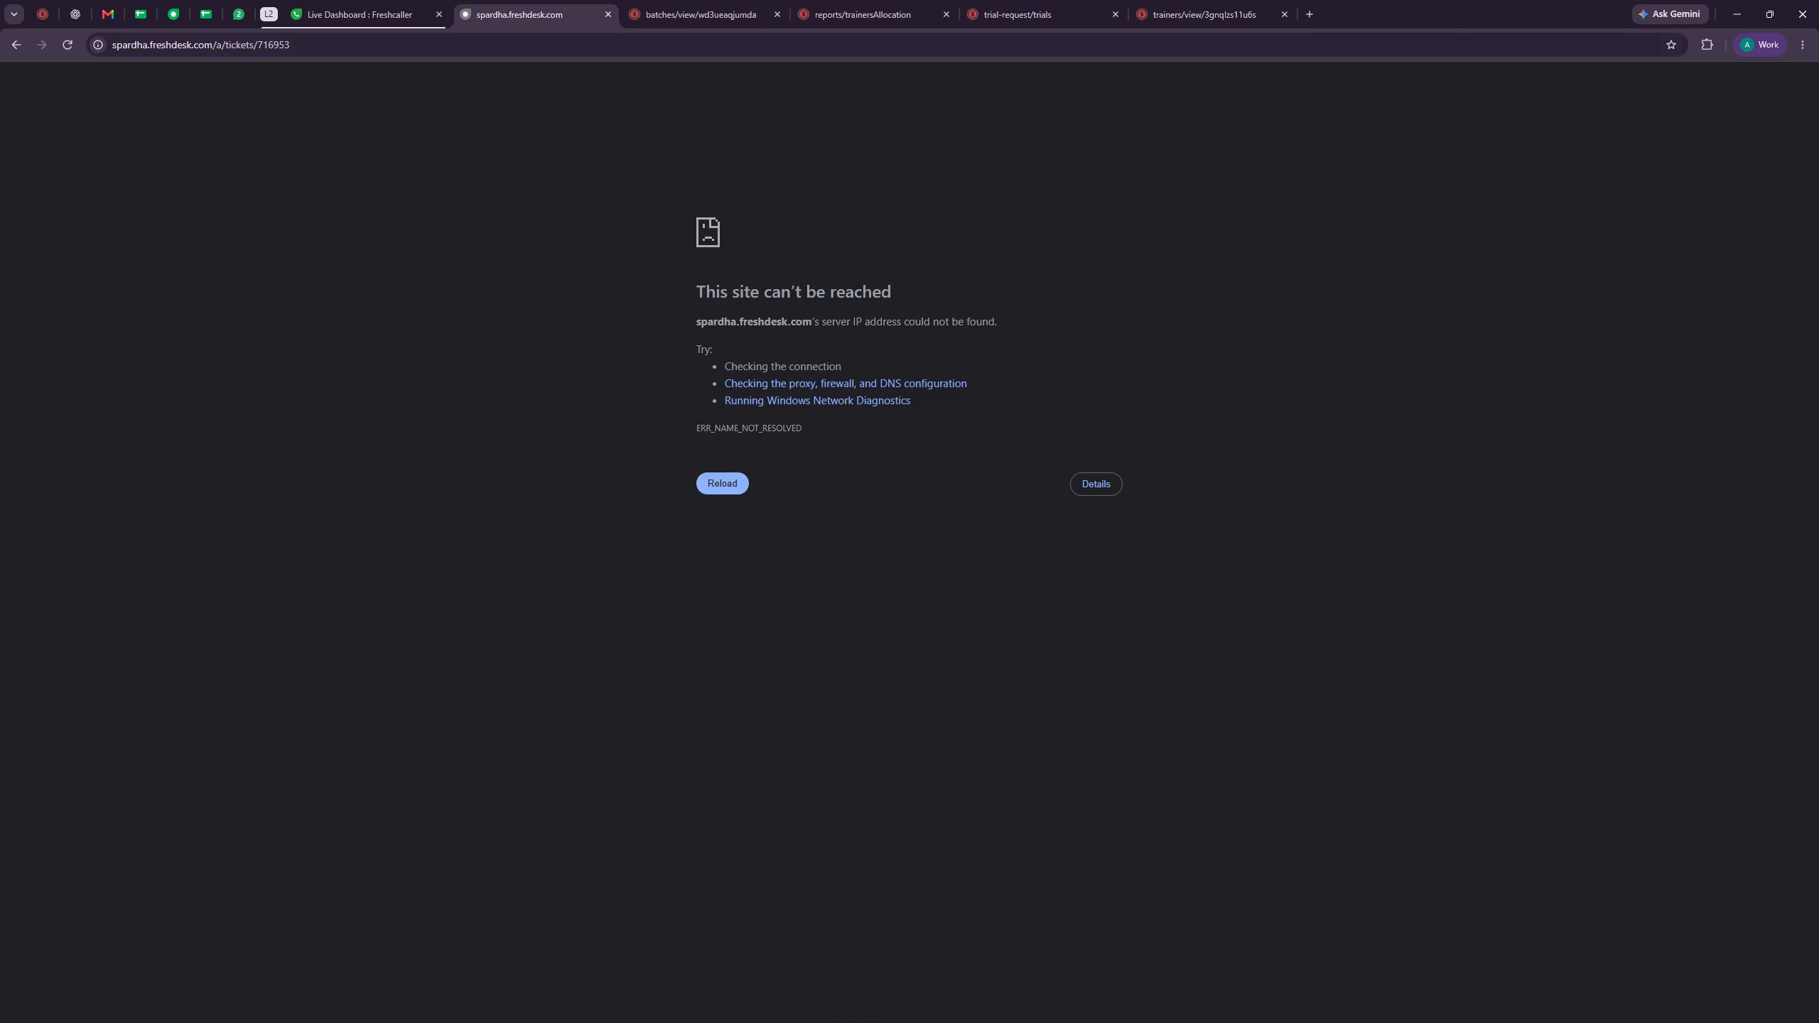
click(739, 487)
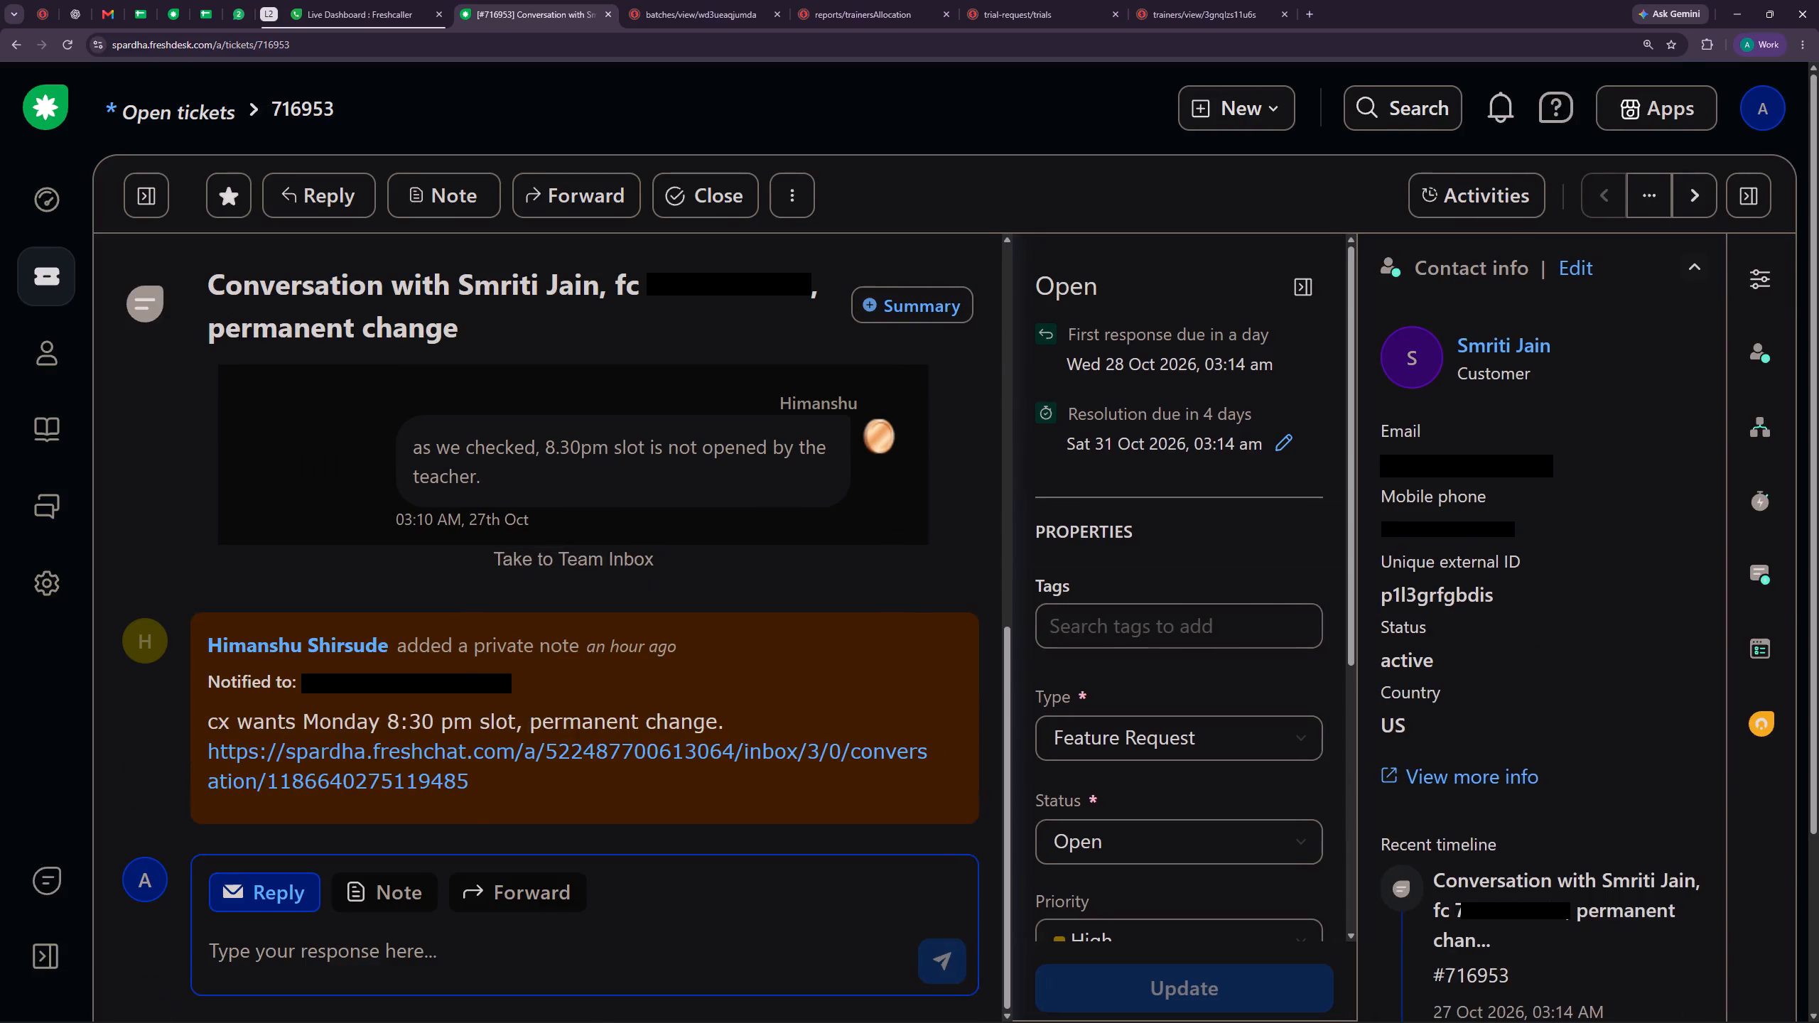
scroll(1501, 774, down, 6)
scroll(1512, 848, down, 4)
click(1516, 686)
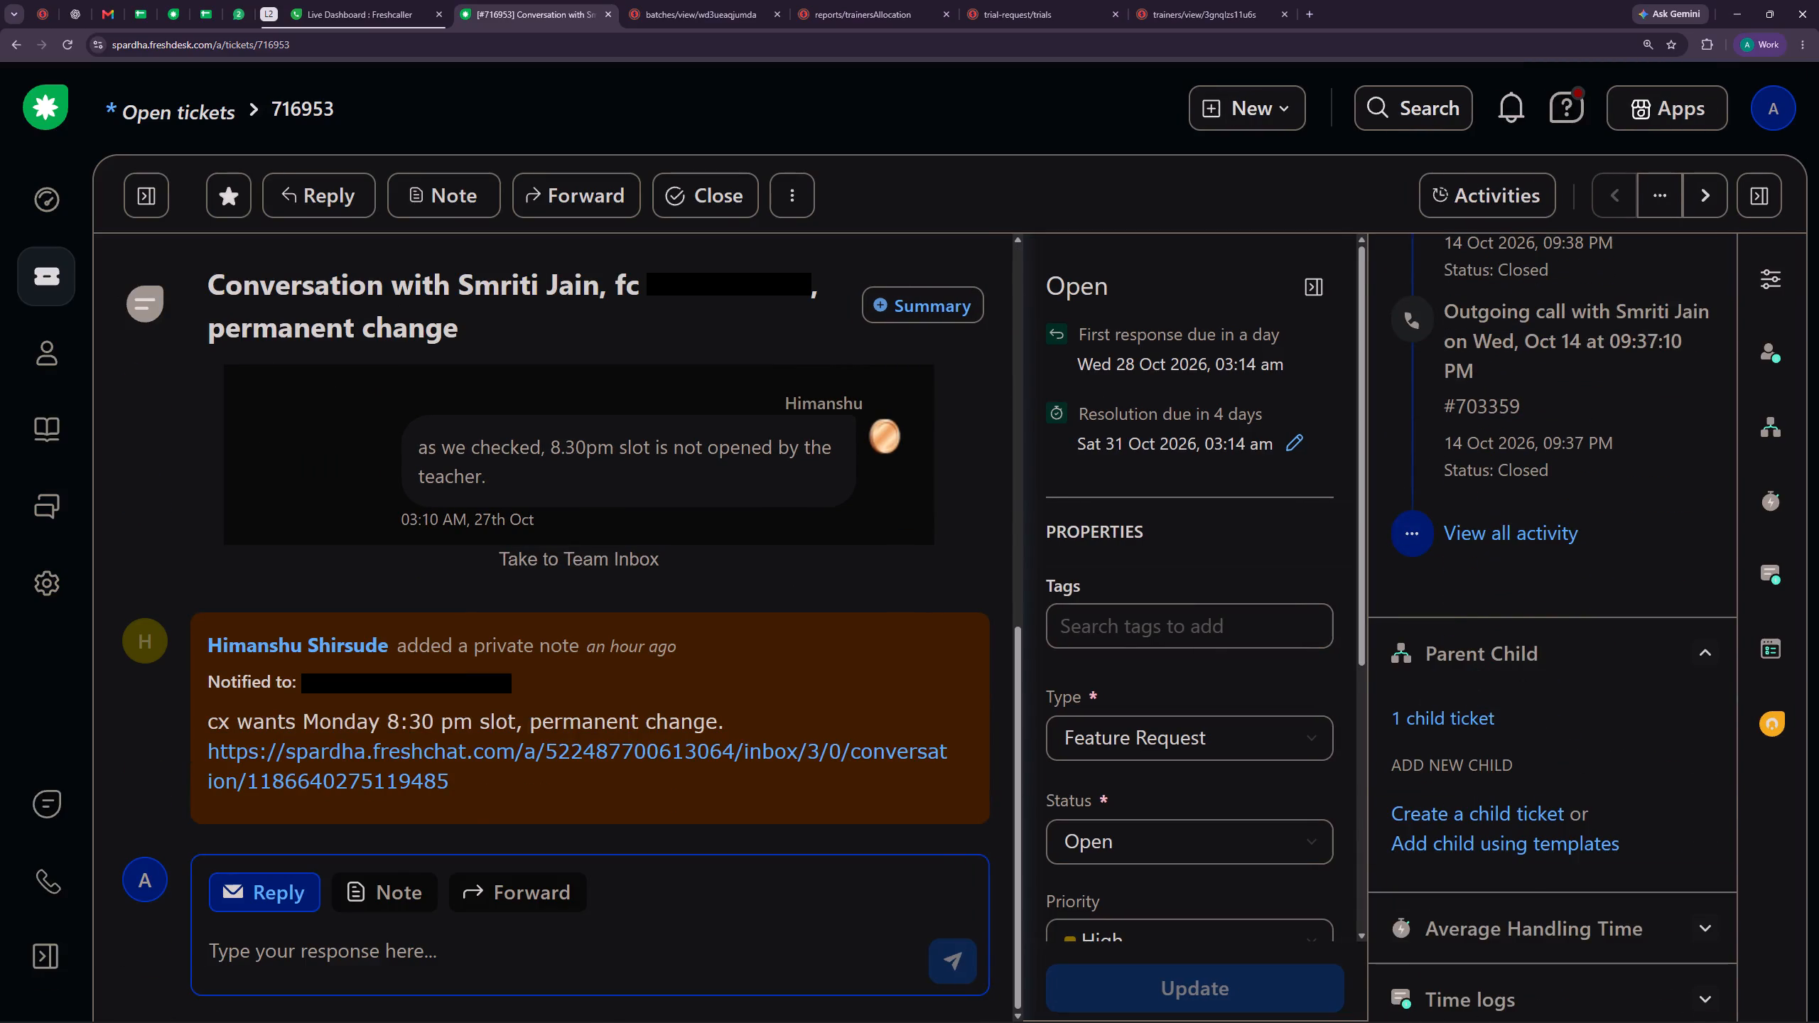
click(1455, 715)
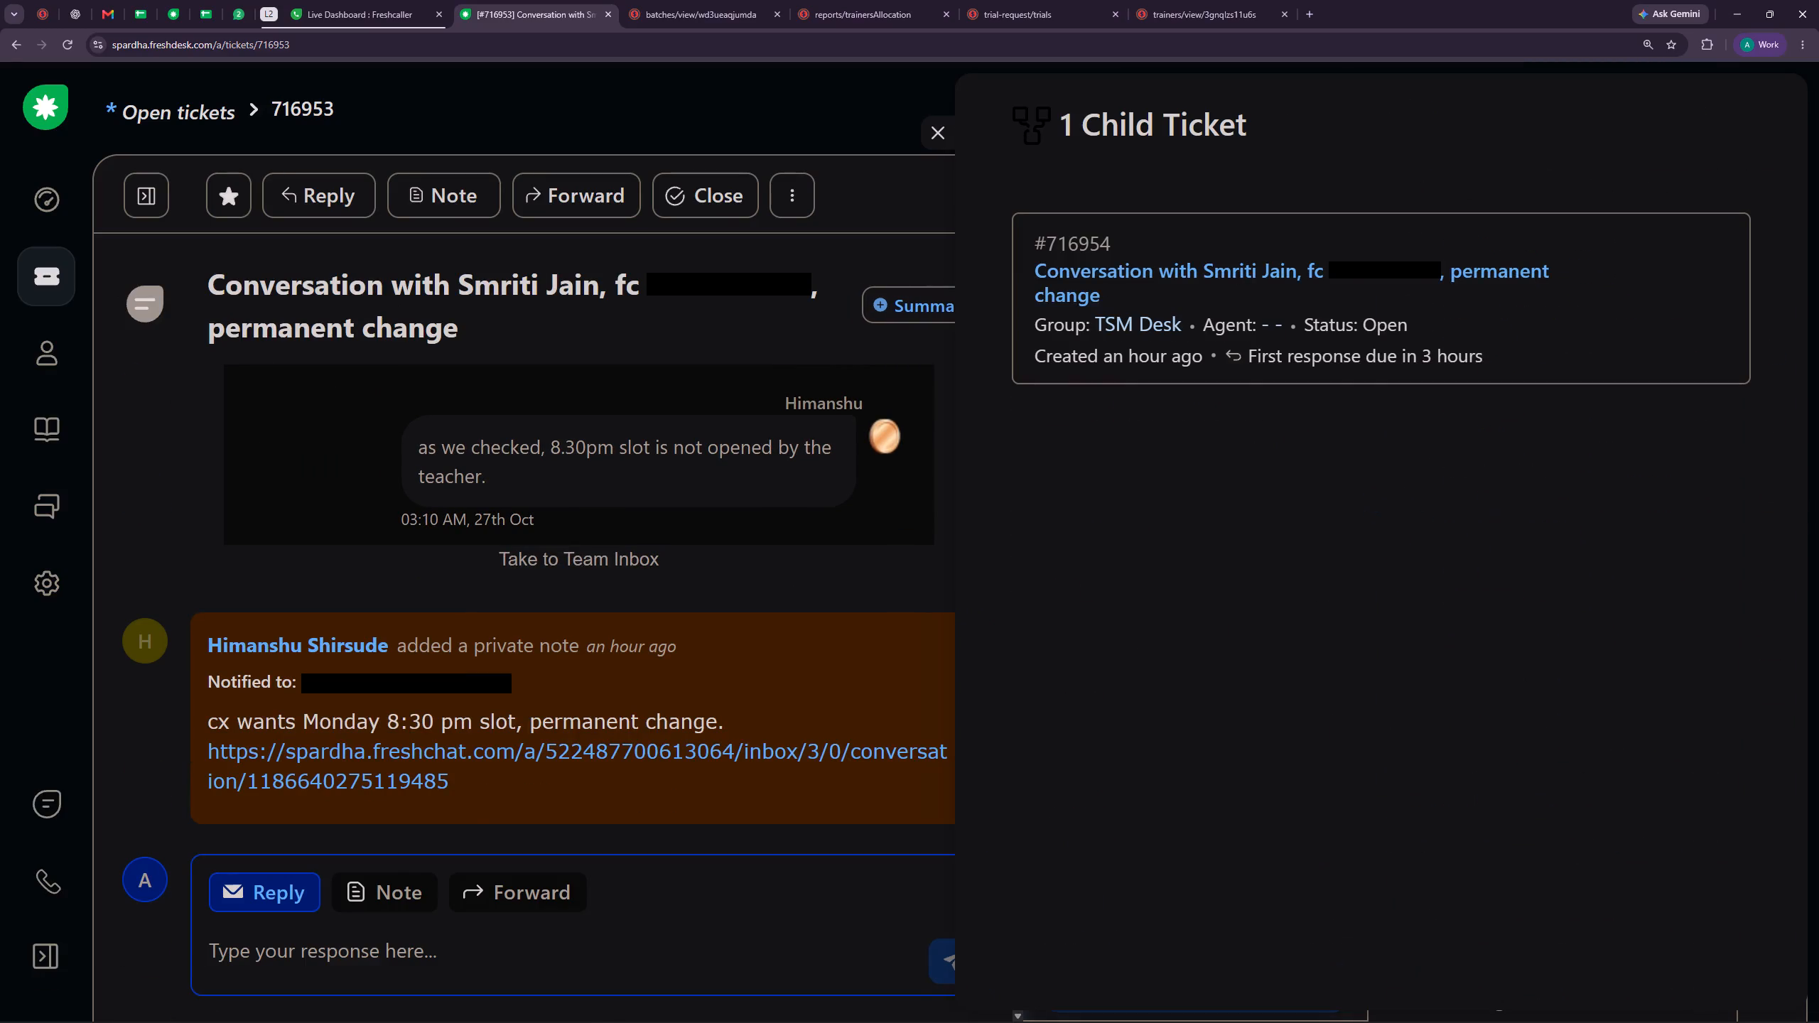
click(1211, 263)
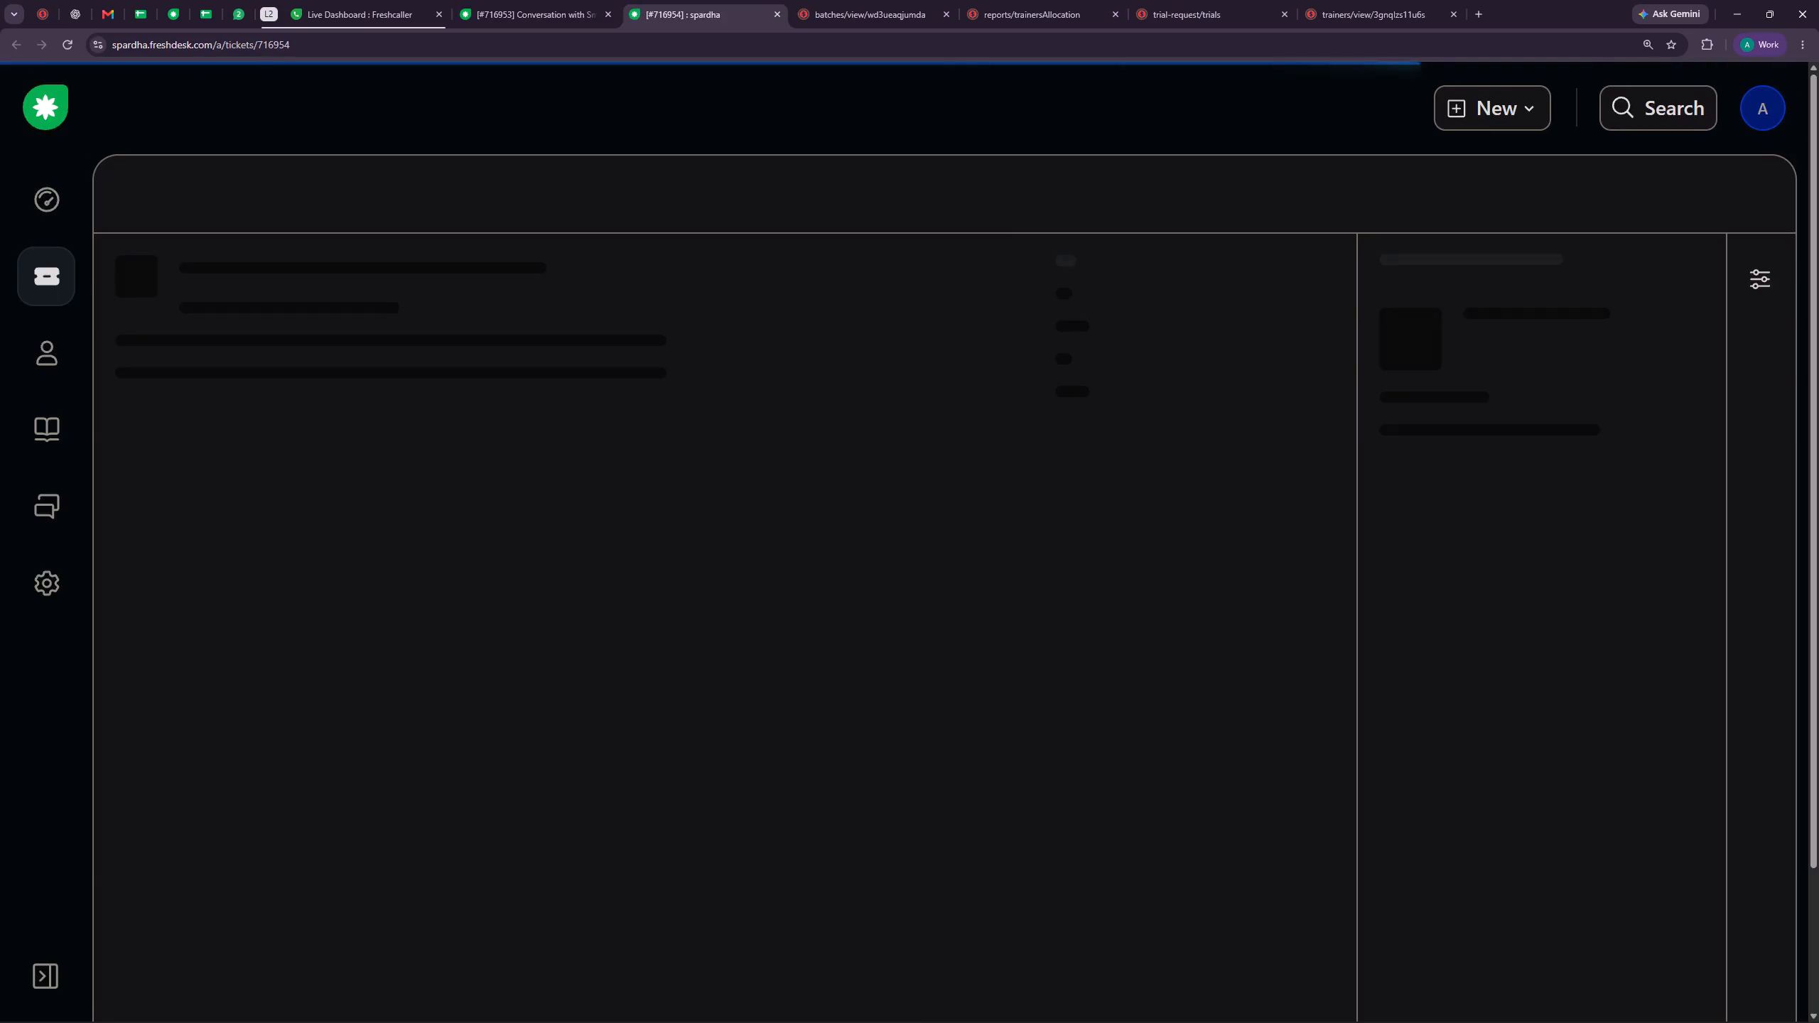
scroll(749, 646, down, 7)
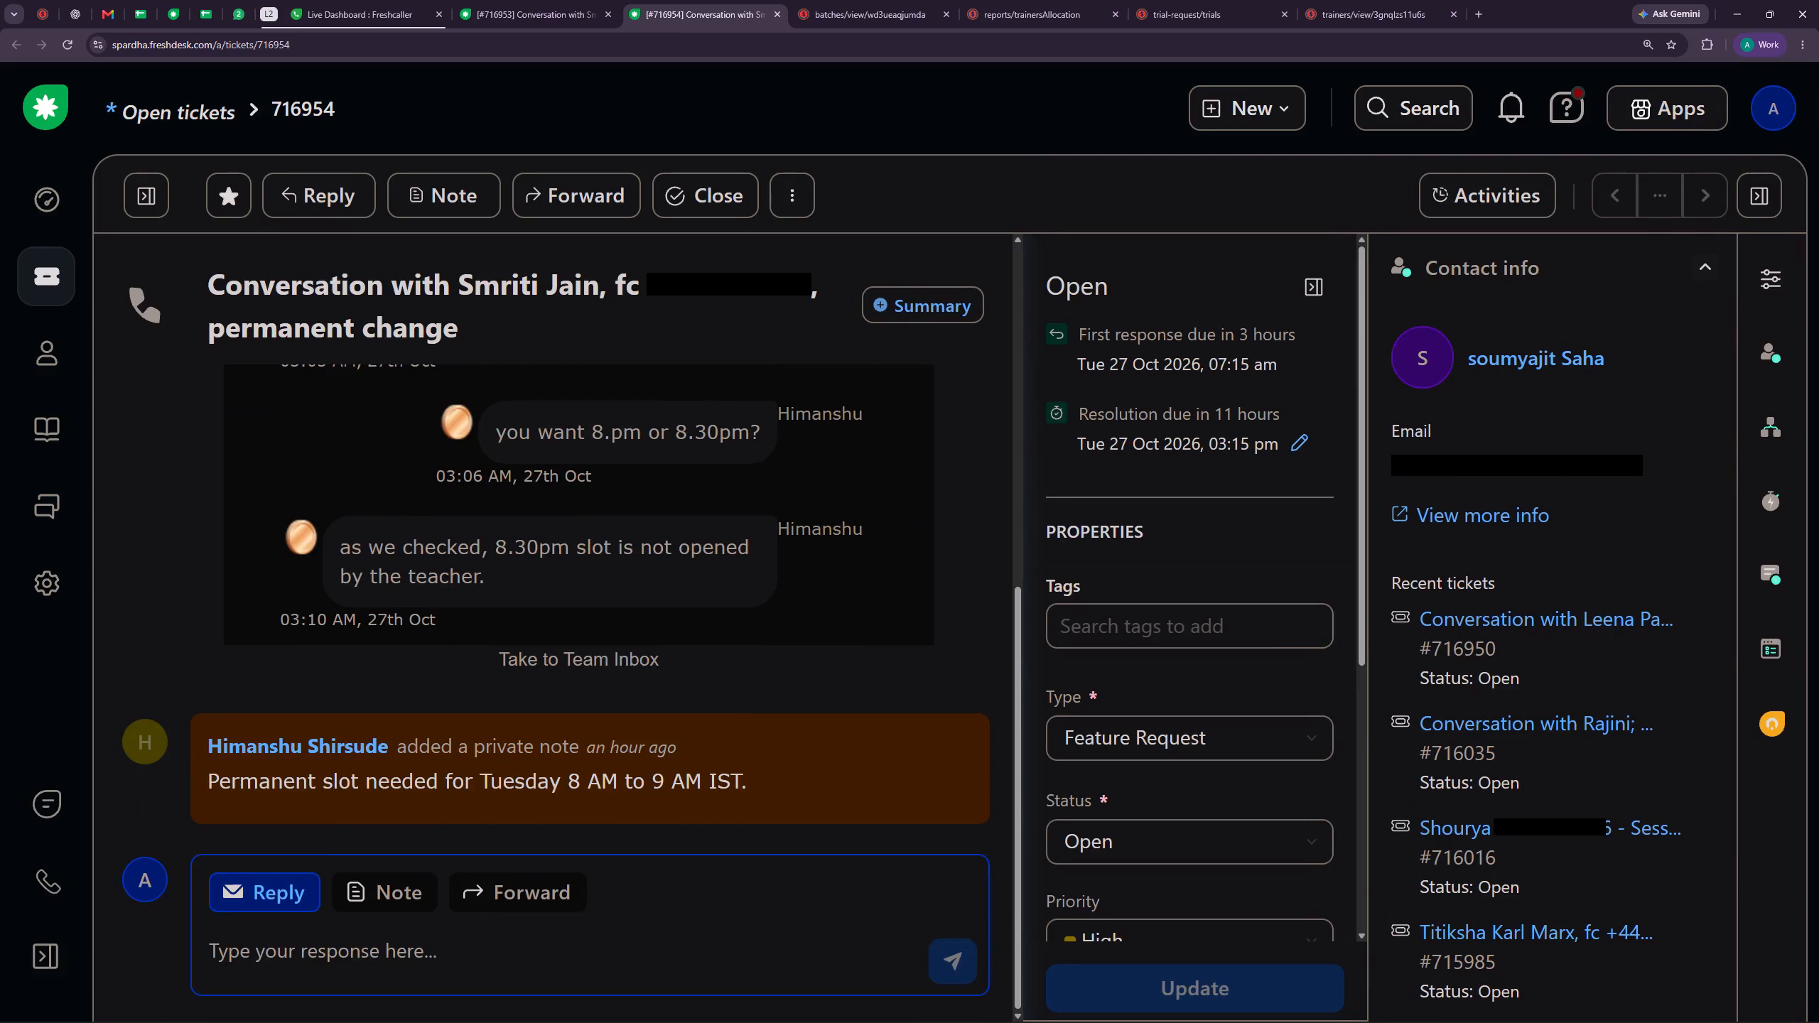
scroll(1198, 637, down, 4)
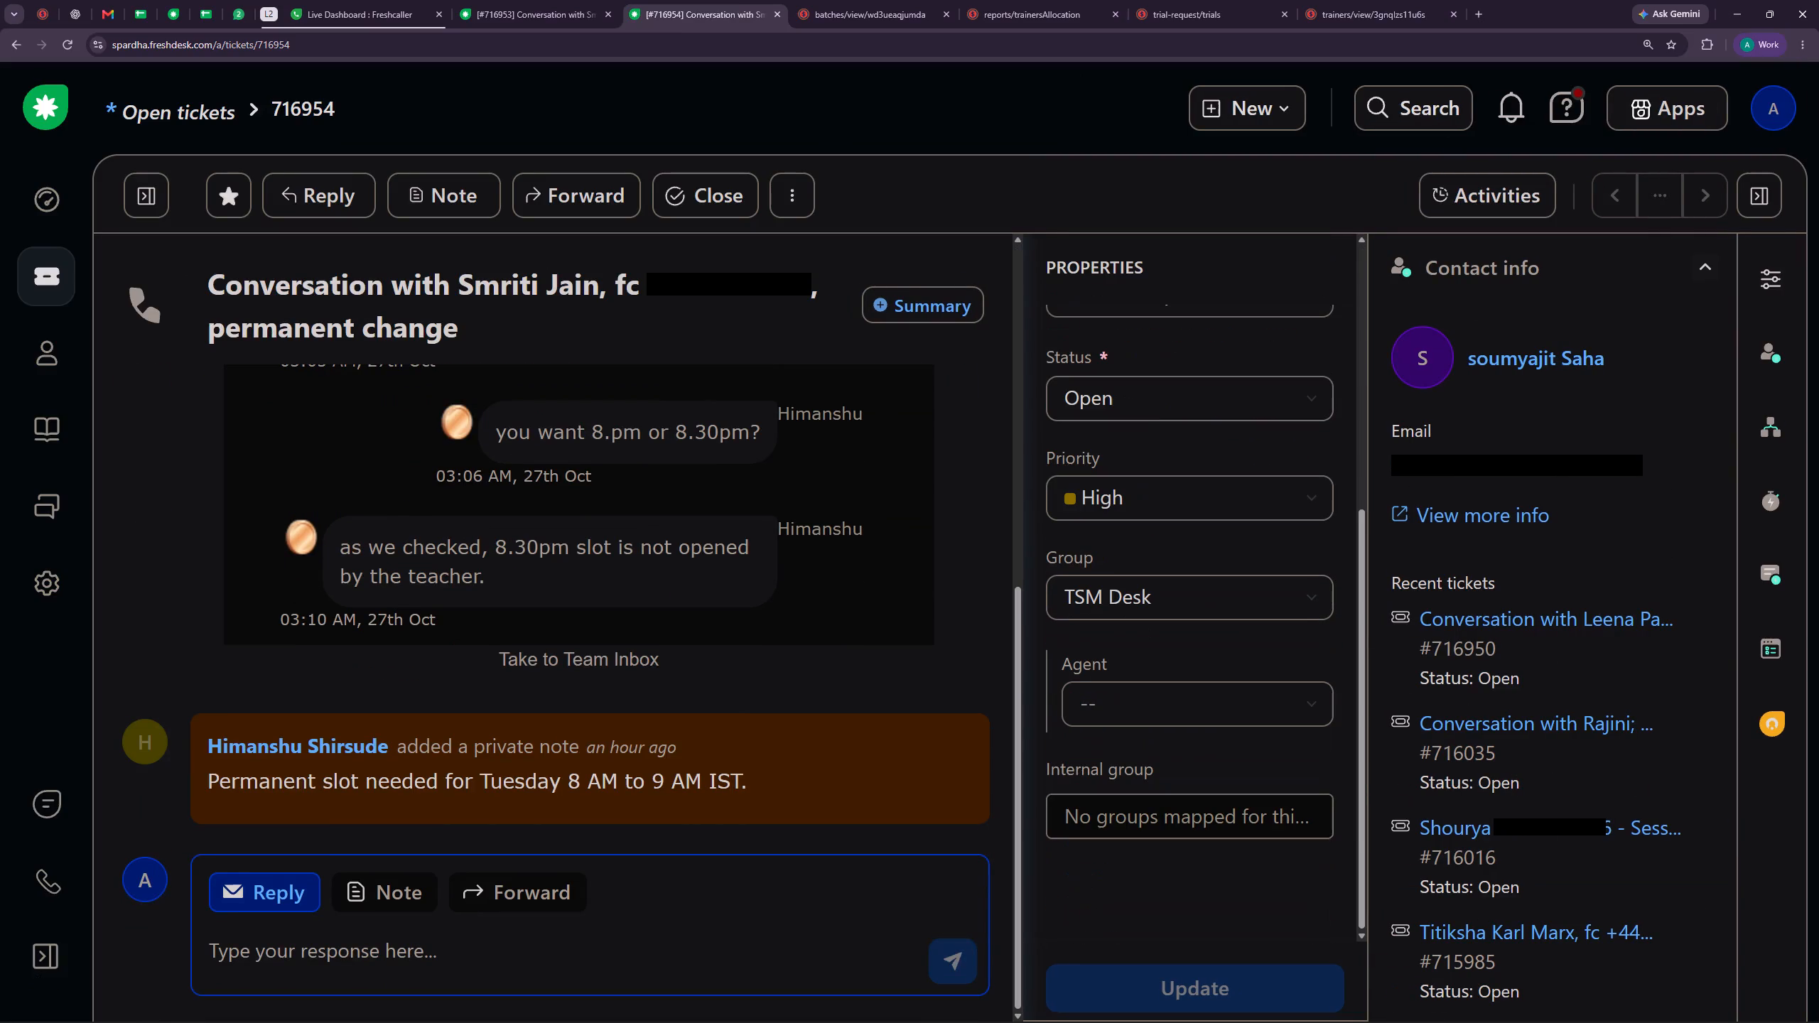
scroll(491, 629, up, 6)
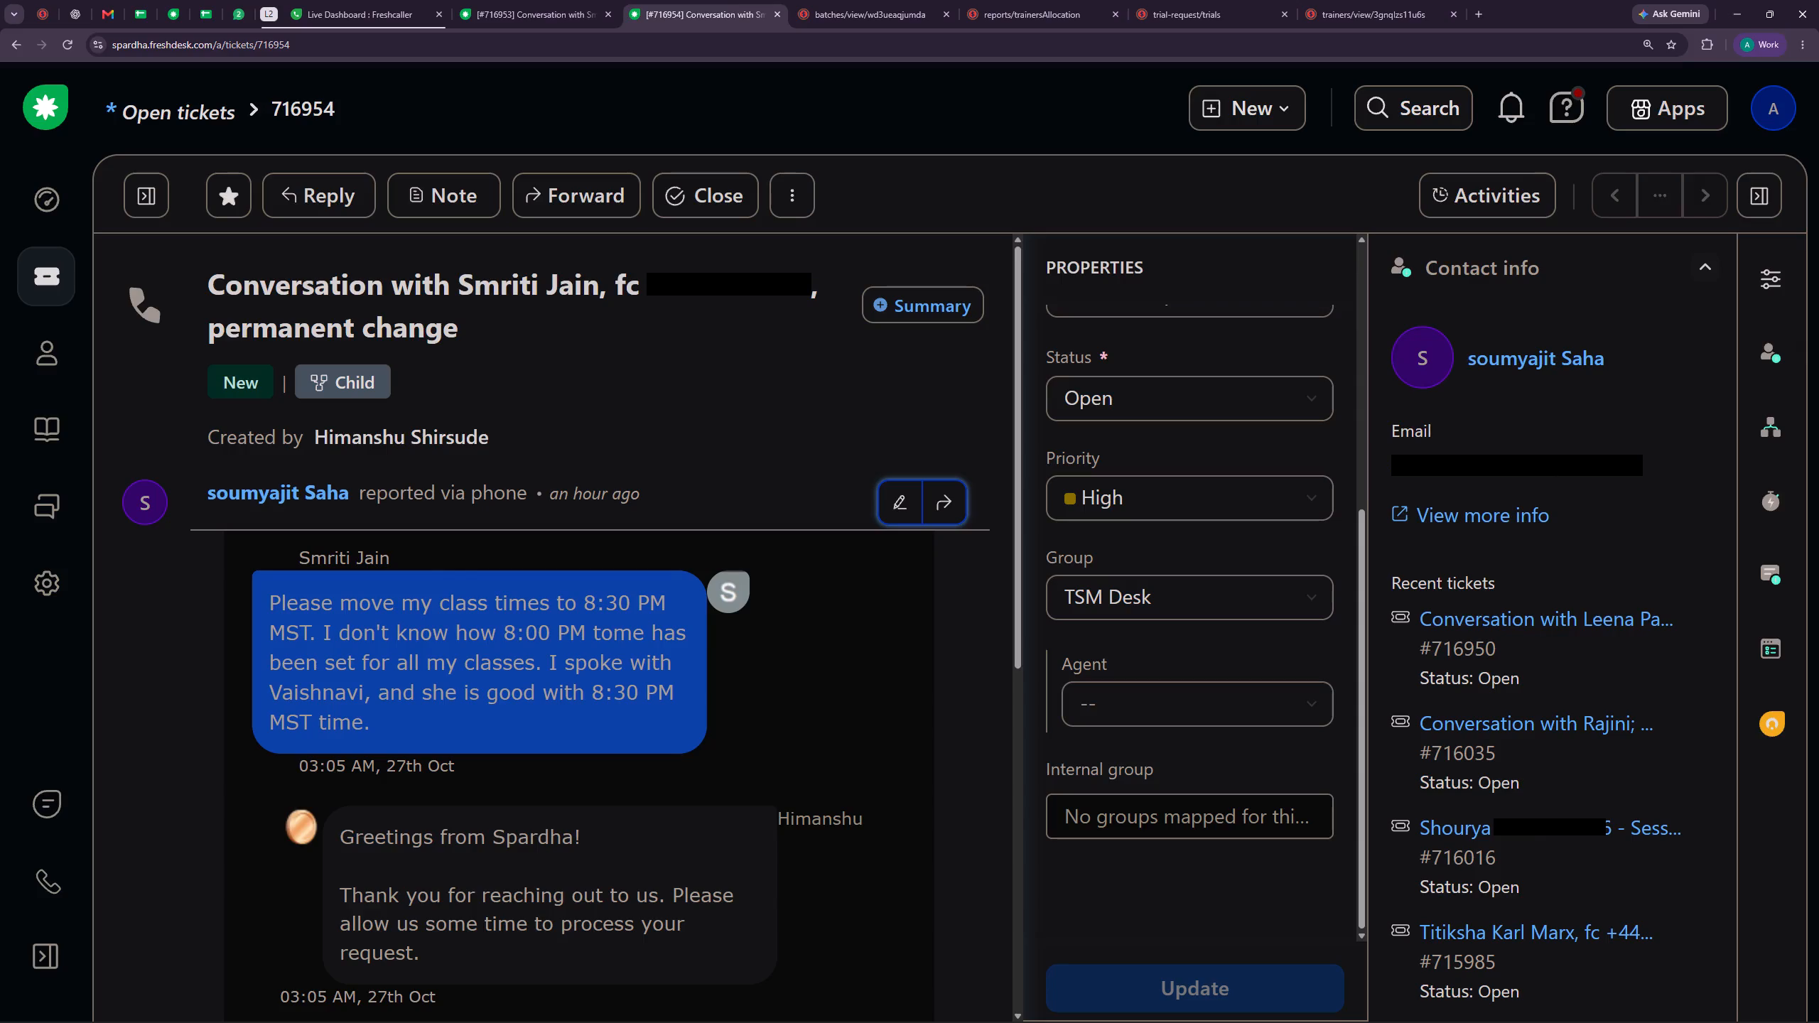
scroll(762, 647, down, 2)
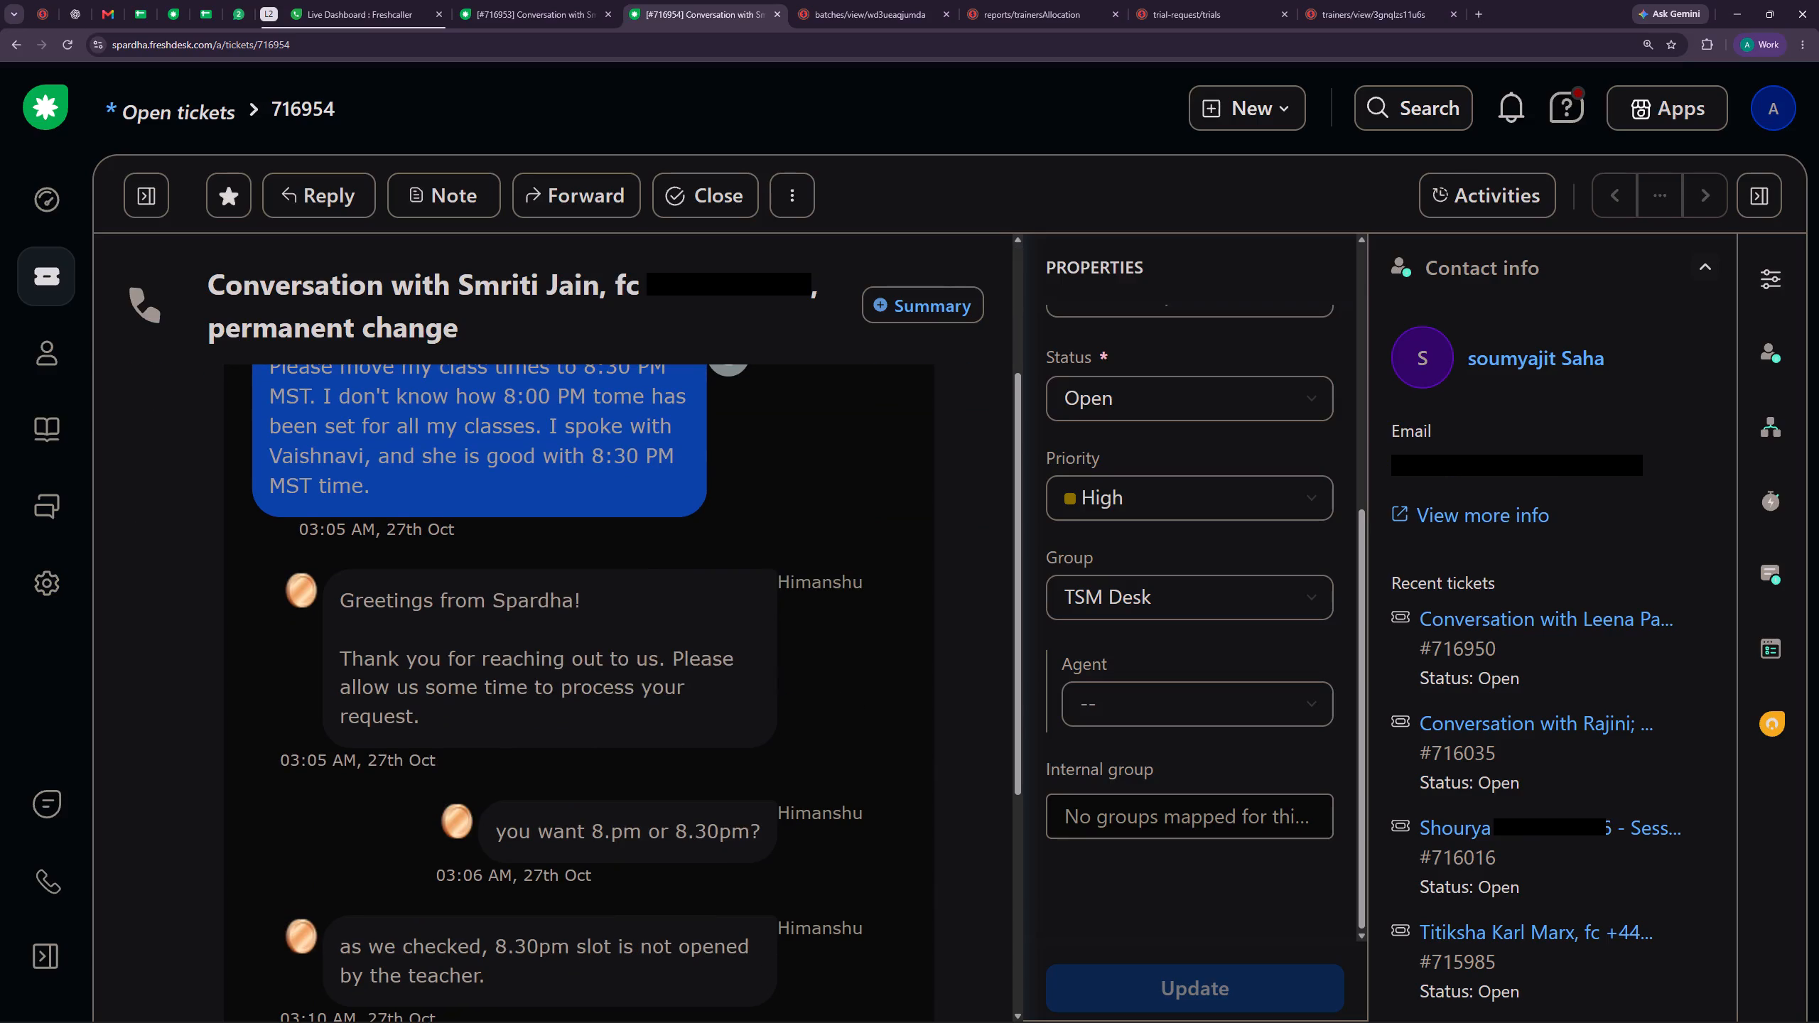
scroll(681, 649, down, 5)
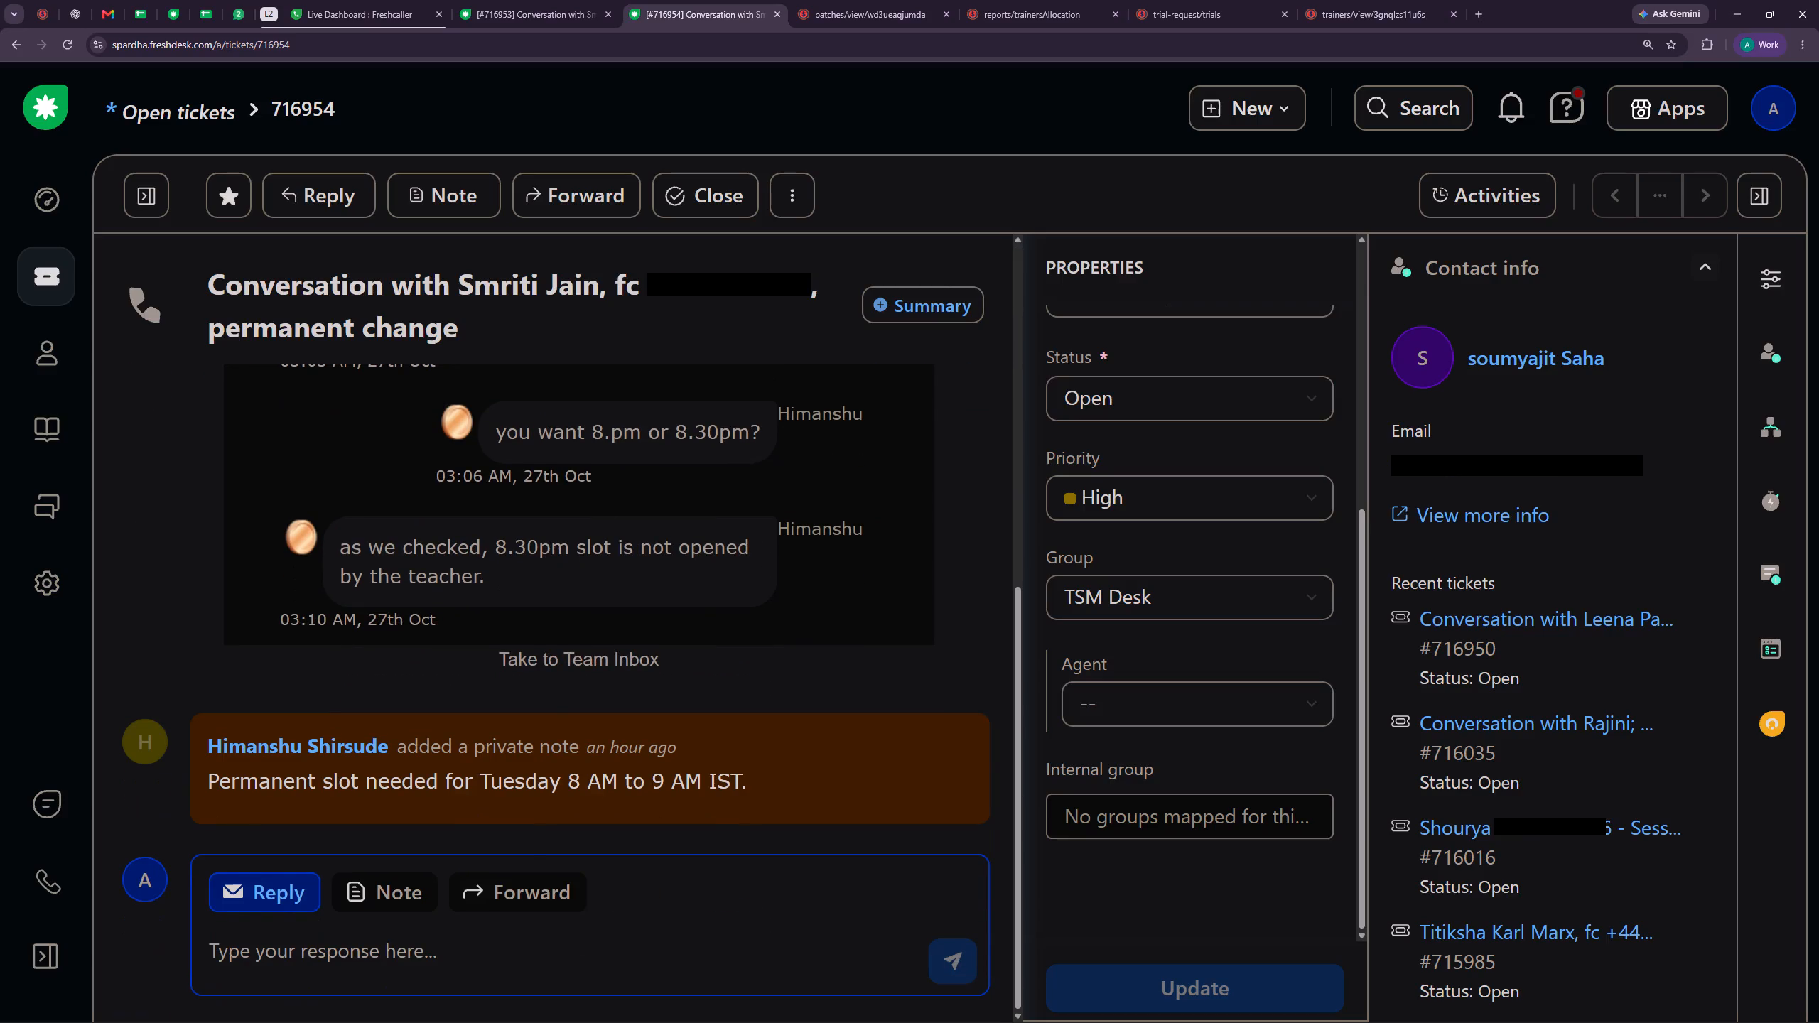
scroll(740, 643, up, 5)
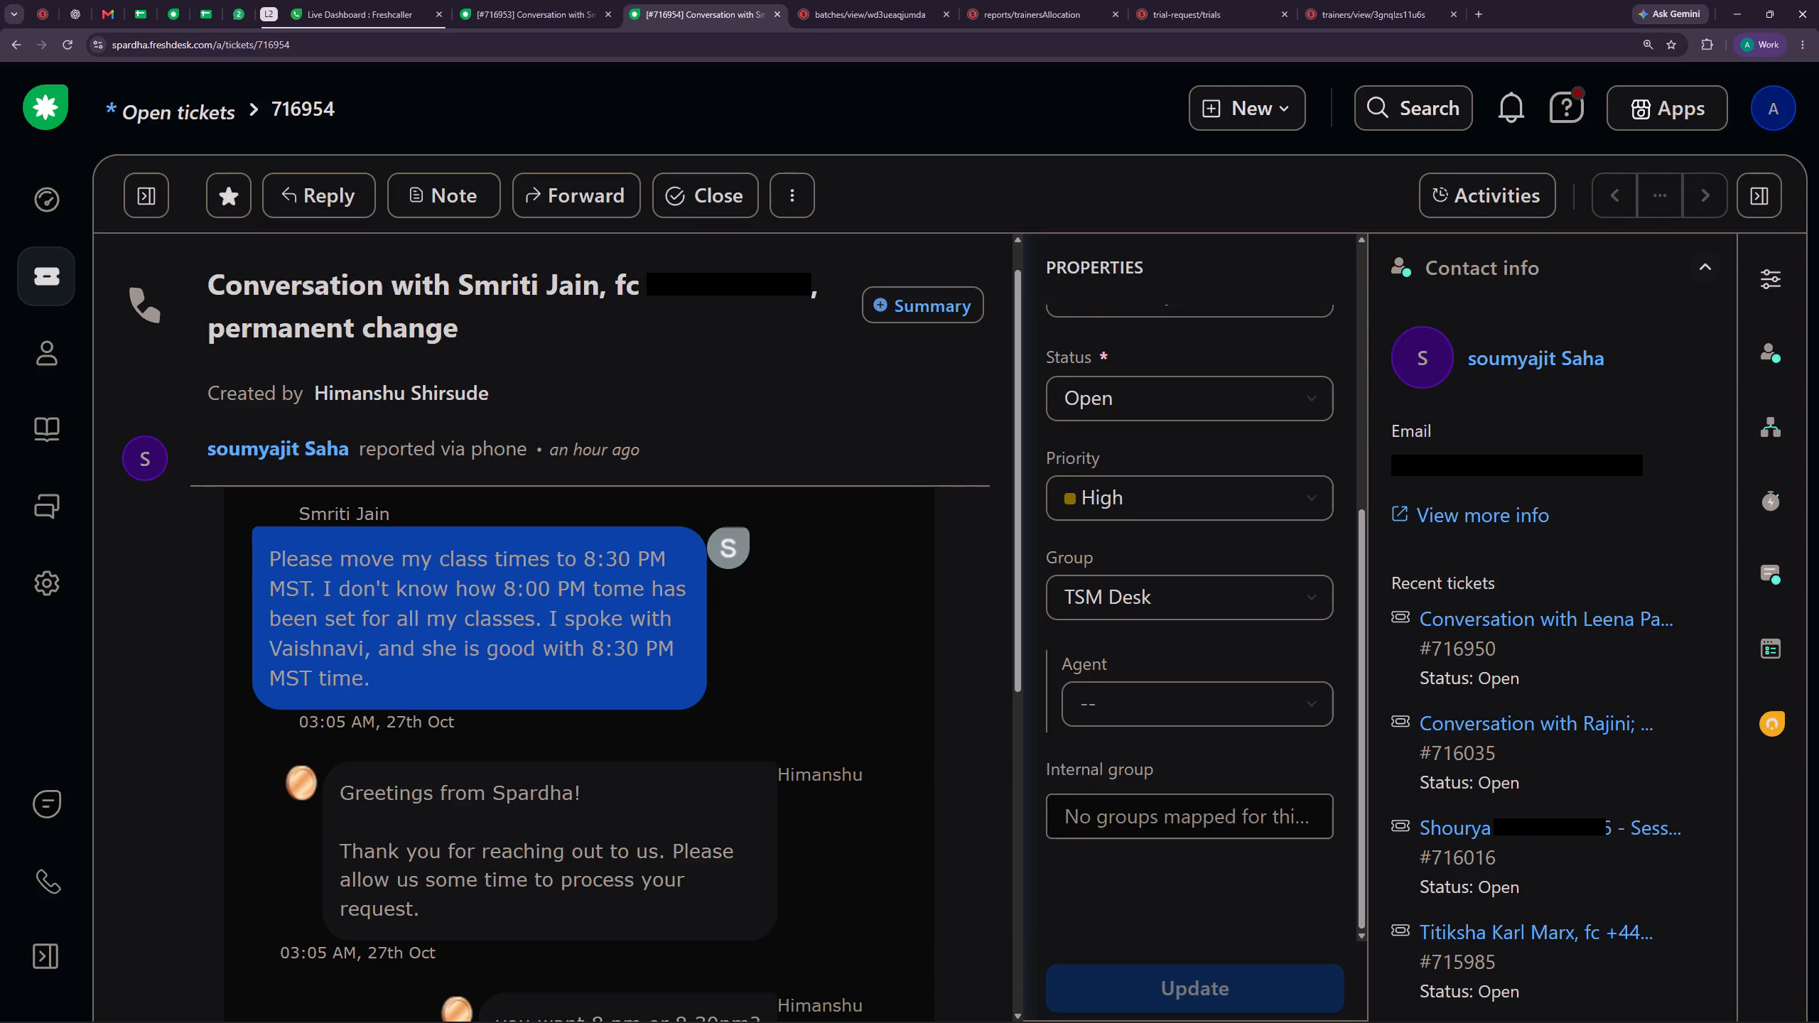
Compare the conversations and private notes of tickets #716953 and #716954, and recheck the teacher's availability report.
click(530, 0)
click(935, 126)
scroll(653, 602, up, 6)
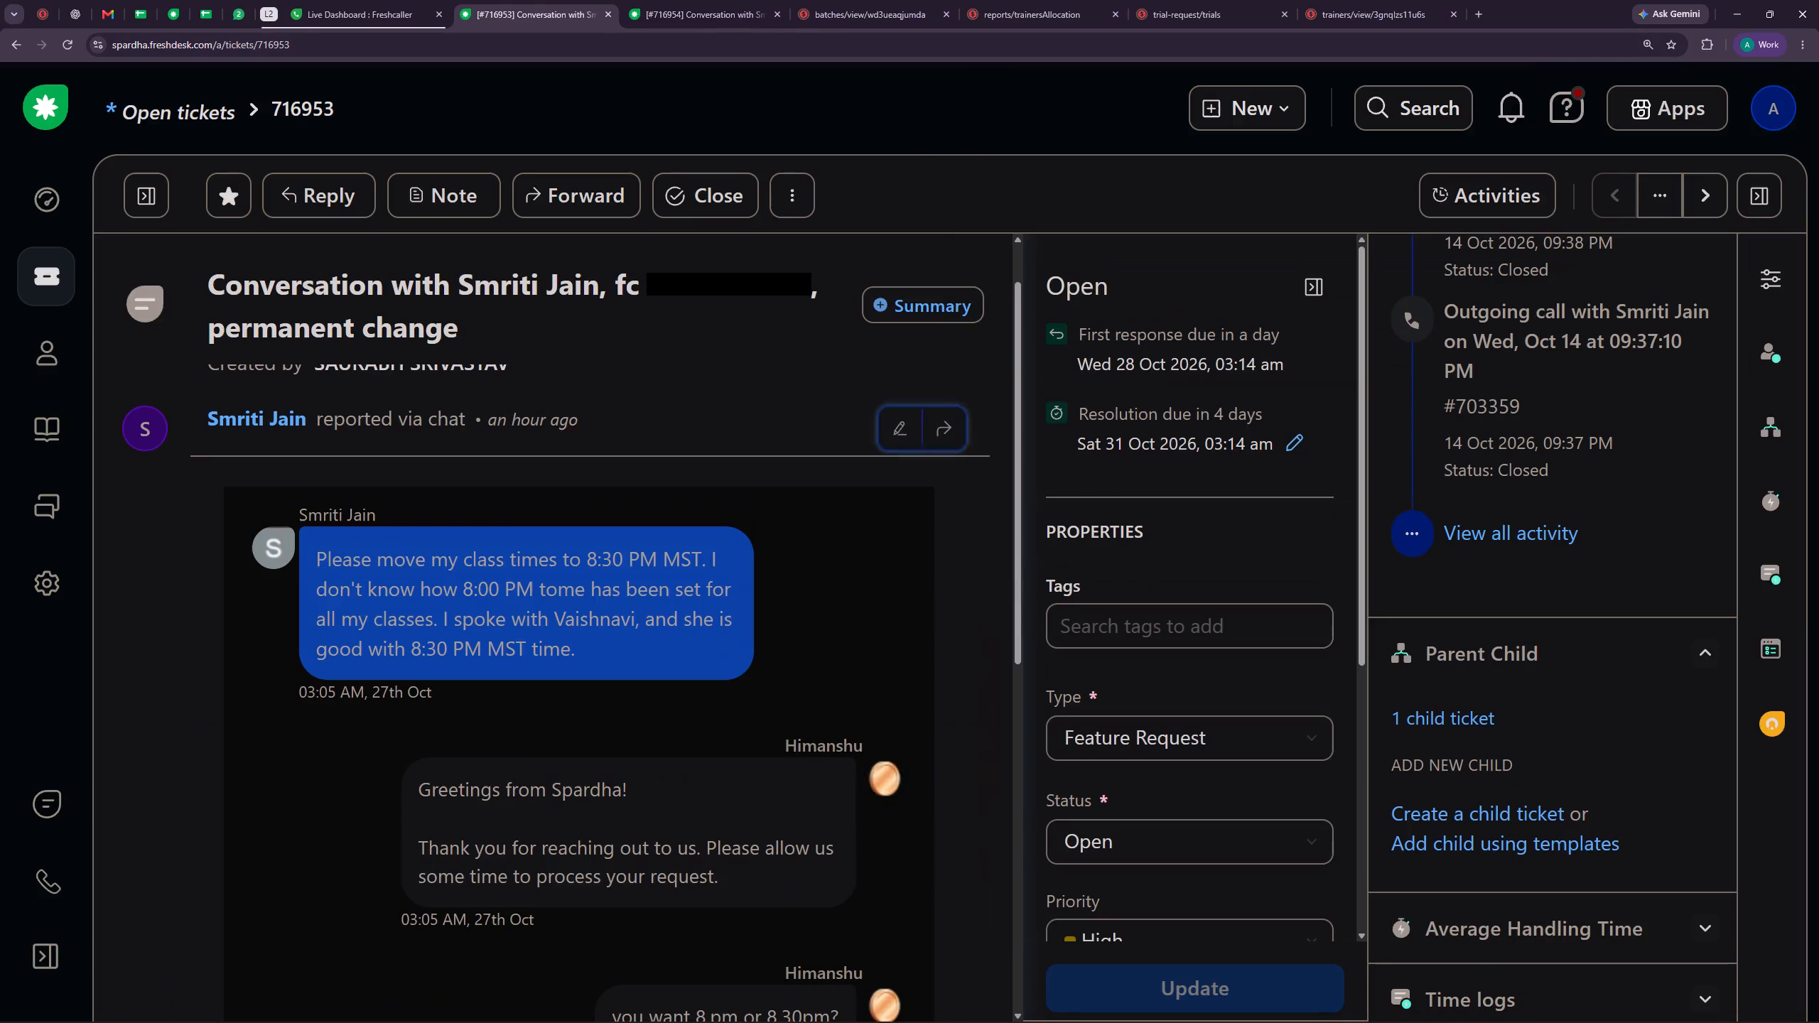
scroll(576, 659, down, 6)
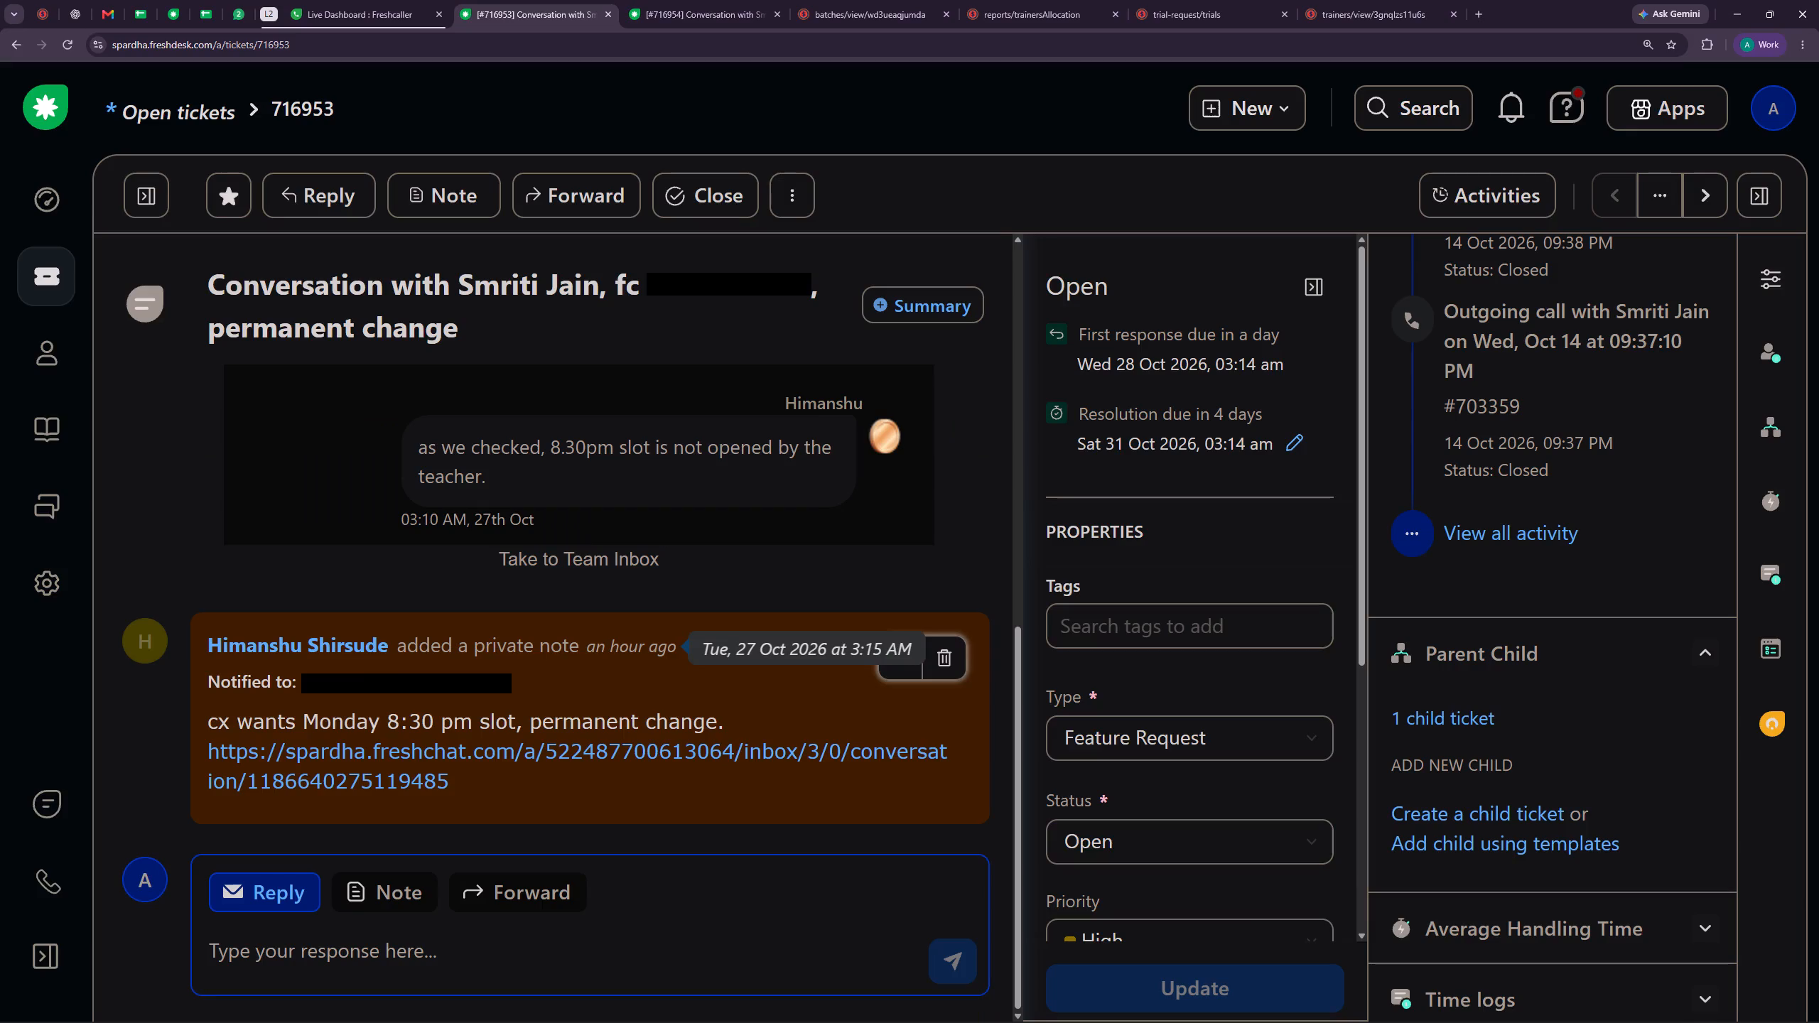
scroll(695, 588, up, 6)
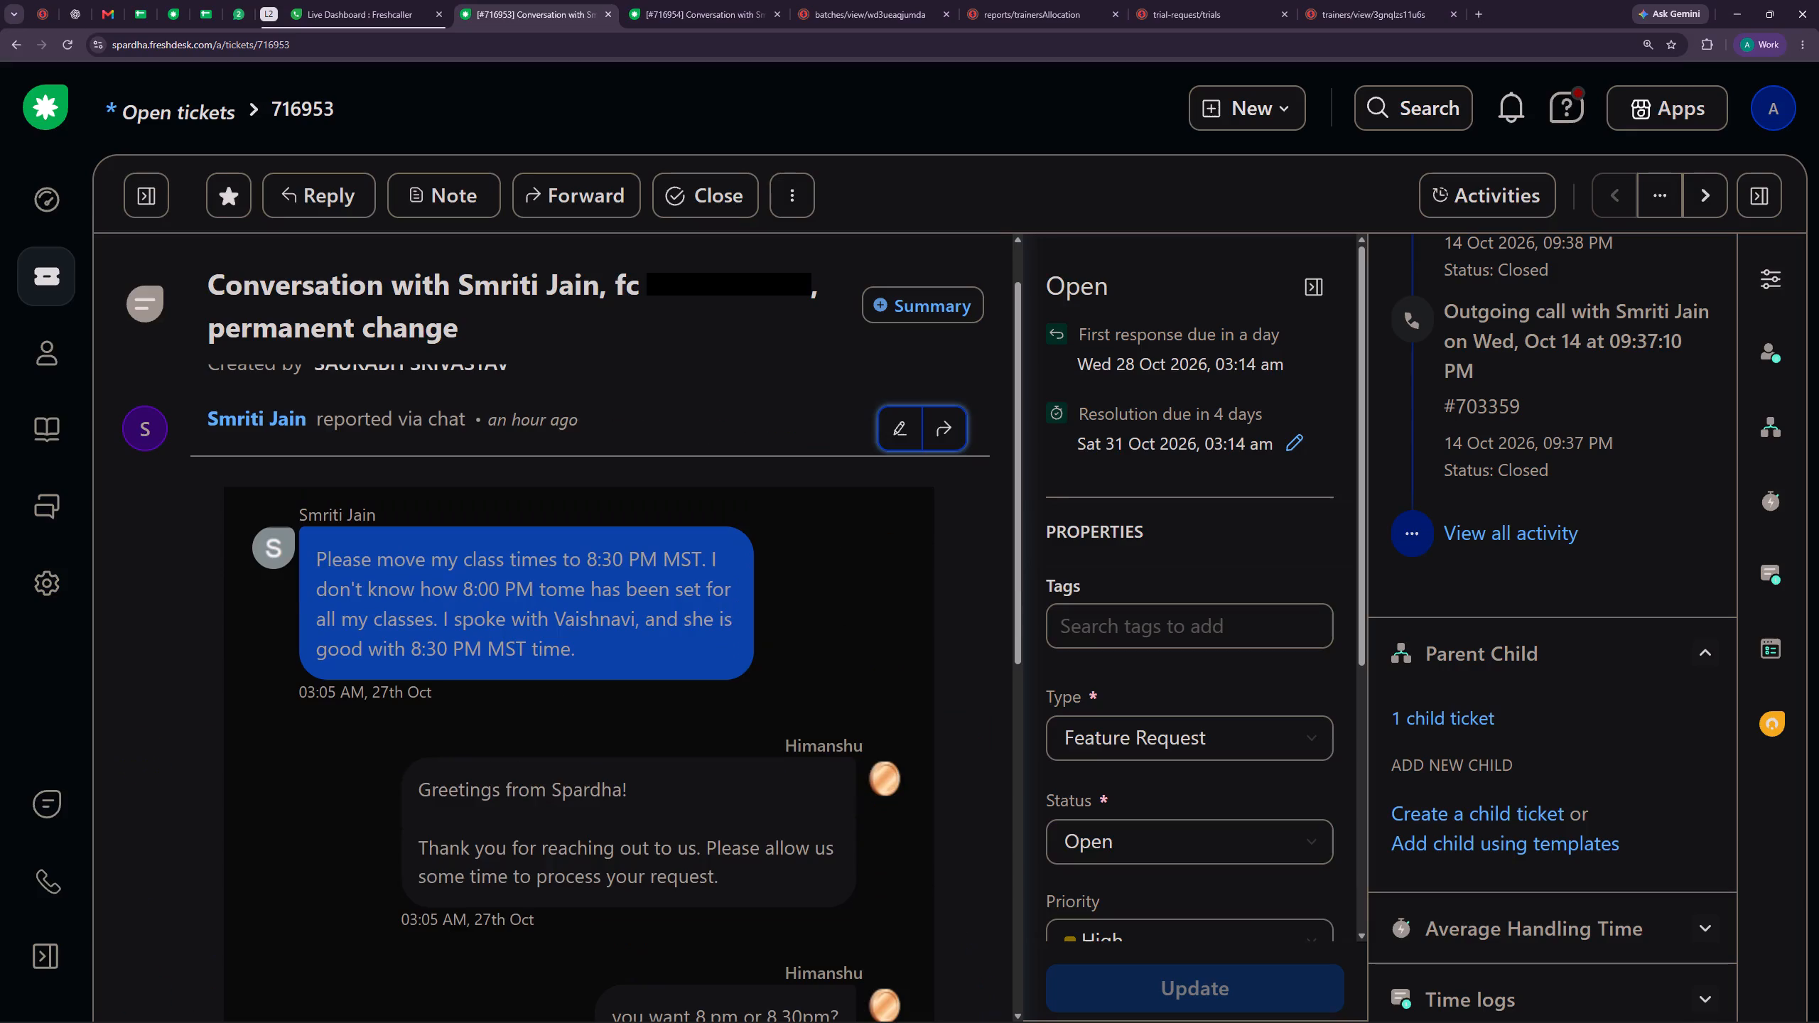
scroll(698, 590, up, 1)
click(730, 0)
scroll(518, 799, down, 6)
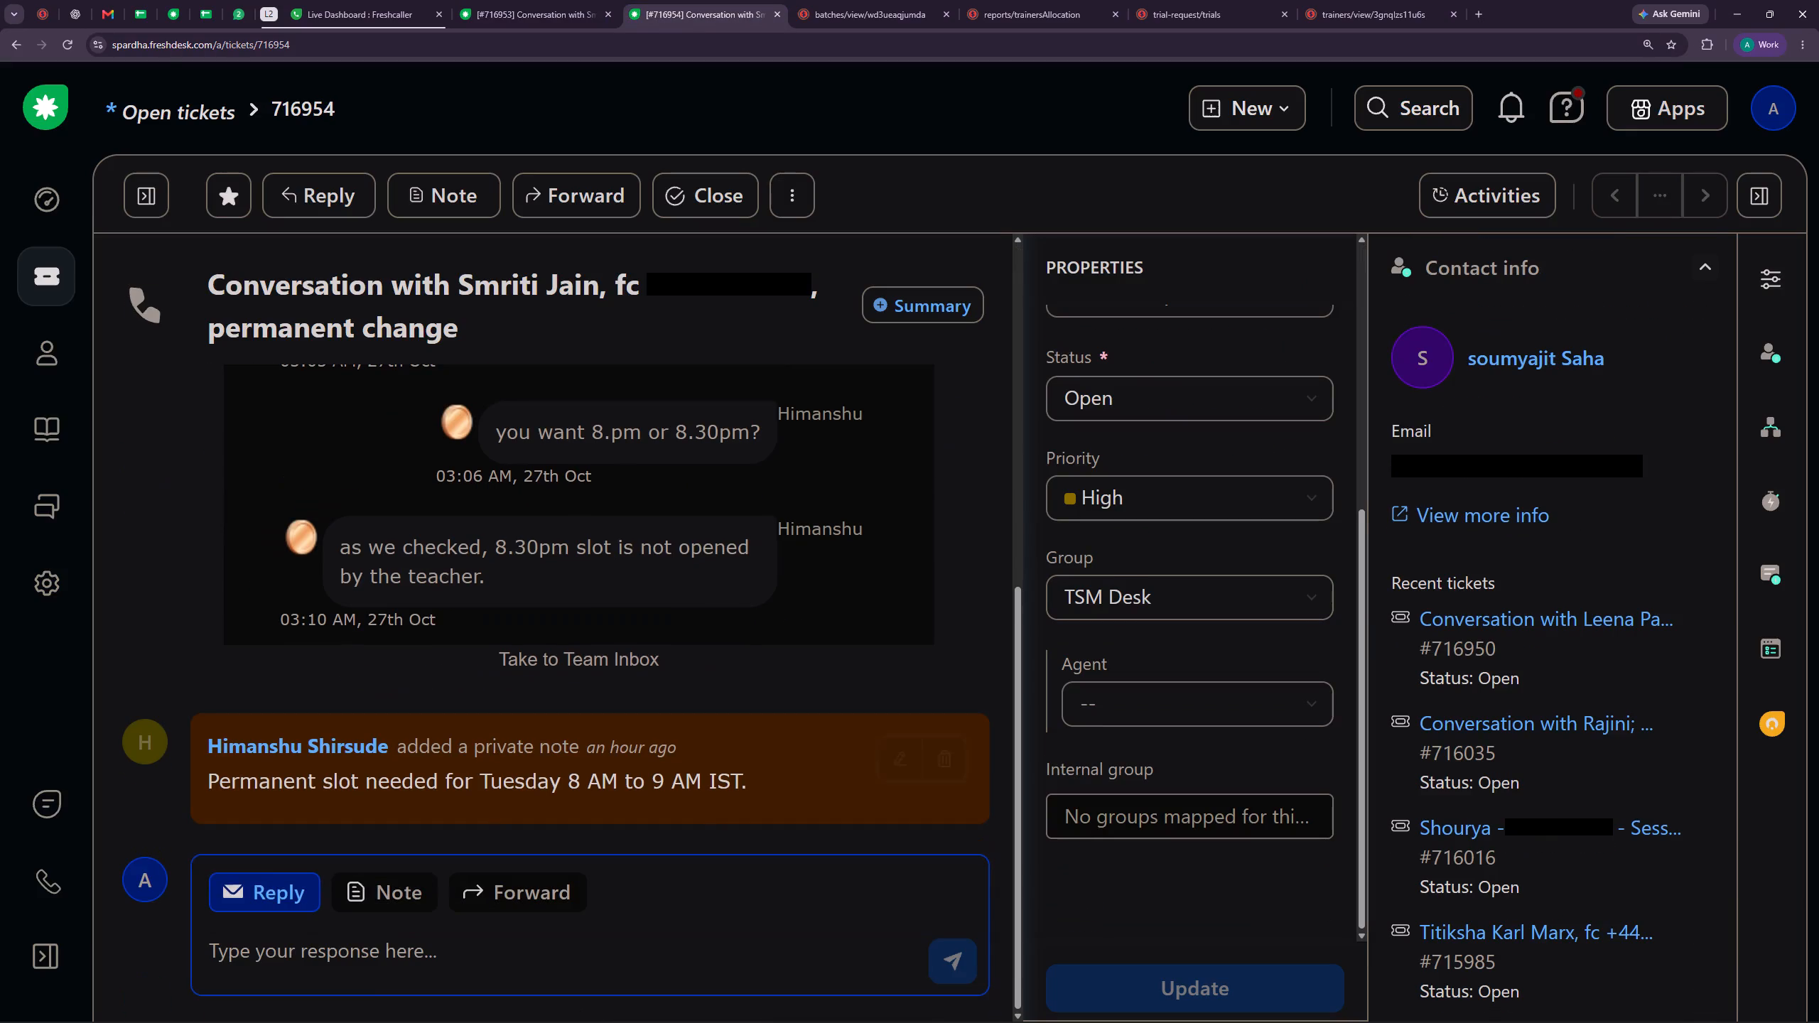
click(858, 9)
click(1000, 0)
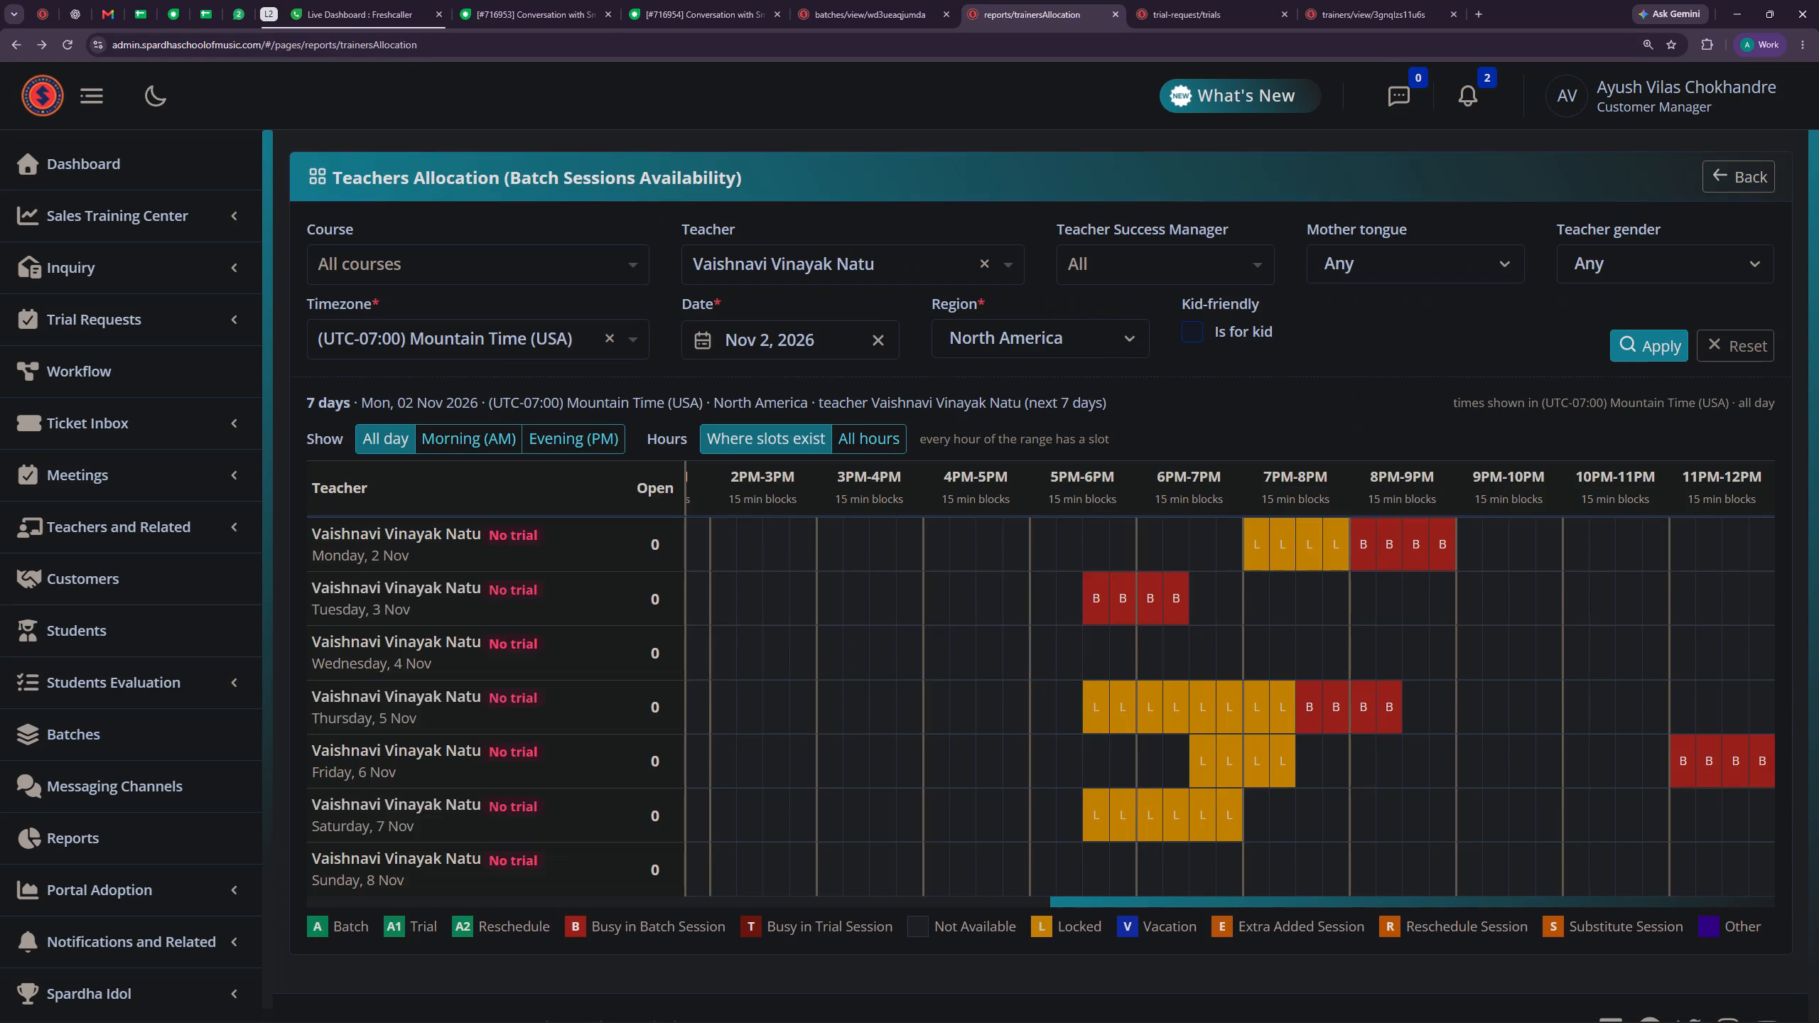
click(538, 0)
click(723, 0)
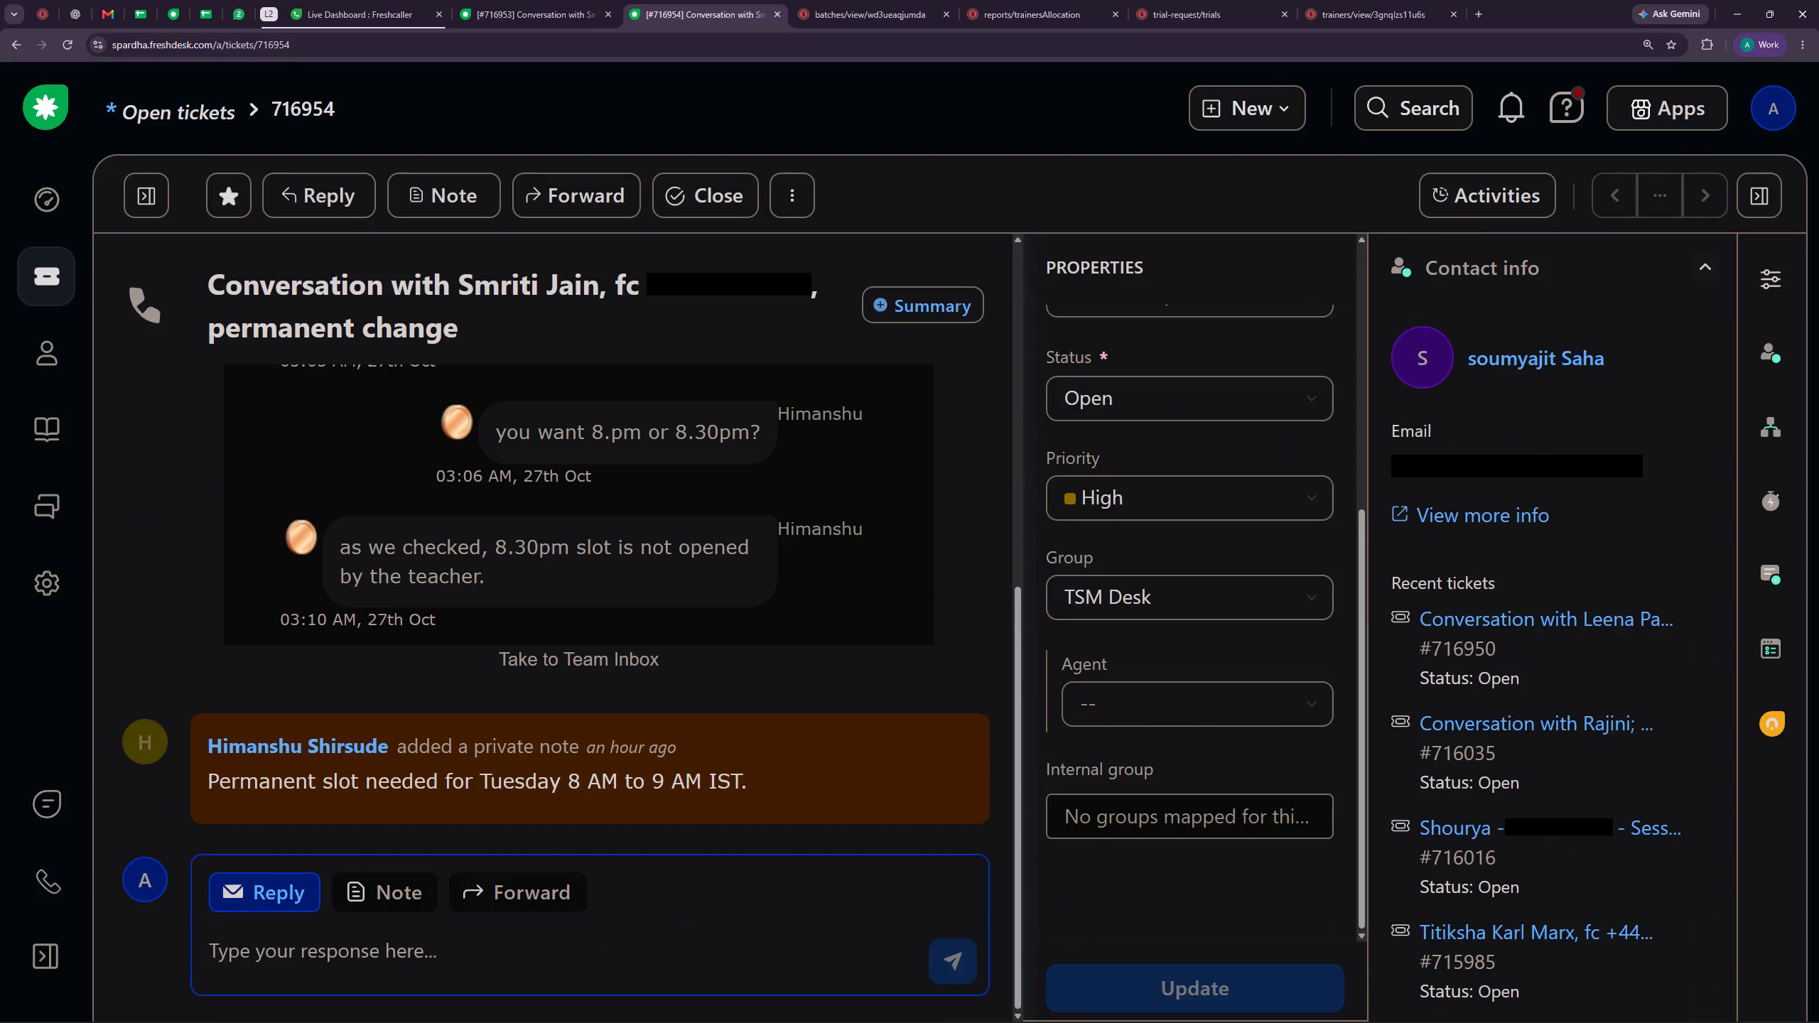
scroll(670, 725, down, 4)
click(384, 903)
key(ctrl+v)
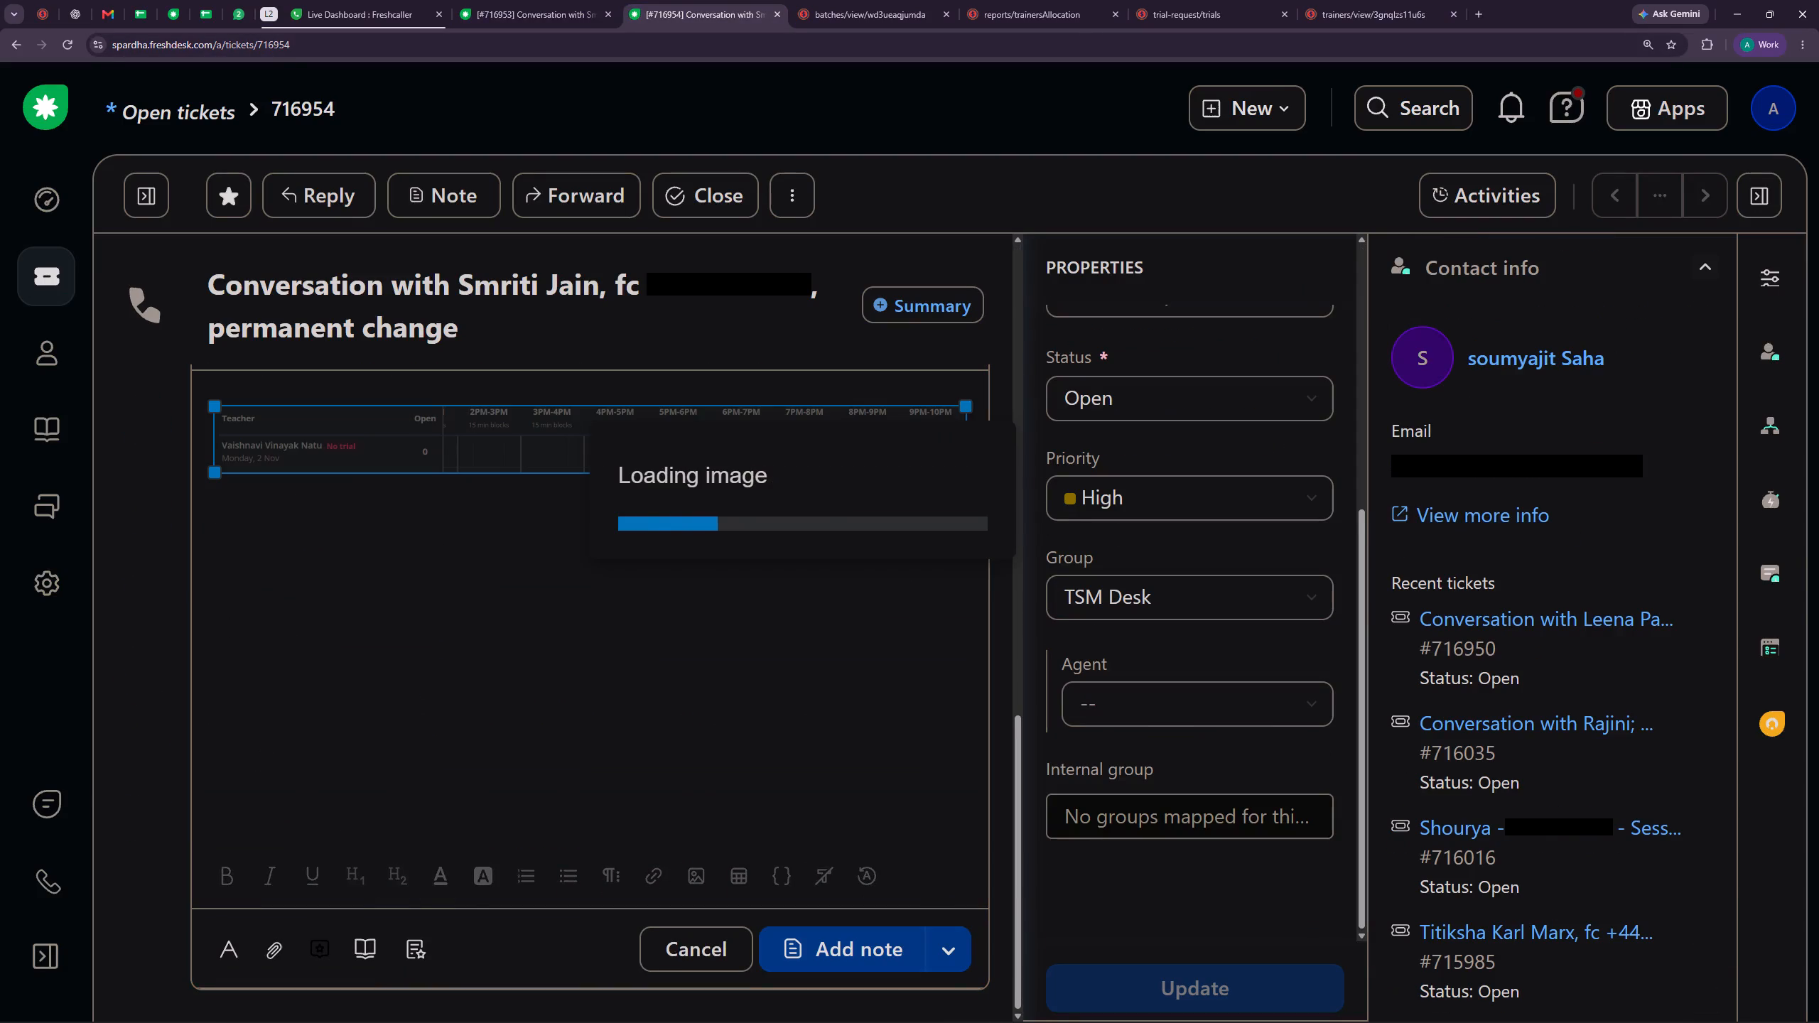
Begin the private note above the pasted availability screenshot with "Please ask the tx to open the slot".
scroll(438, 681, up, 2)
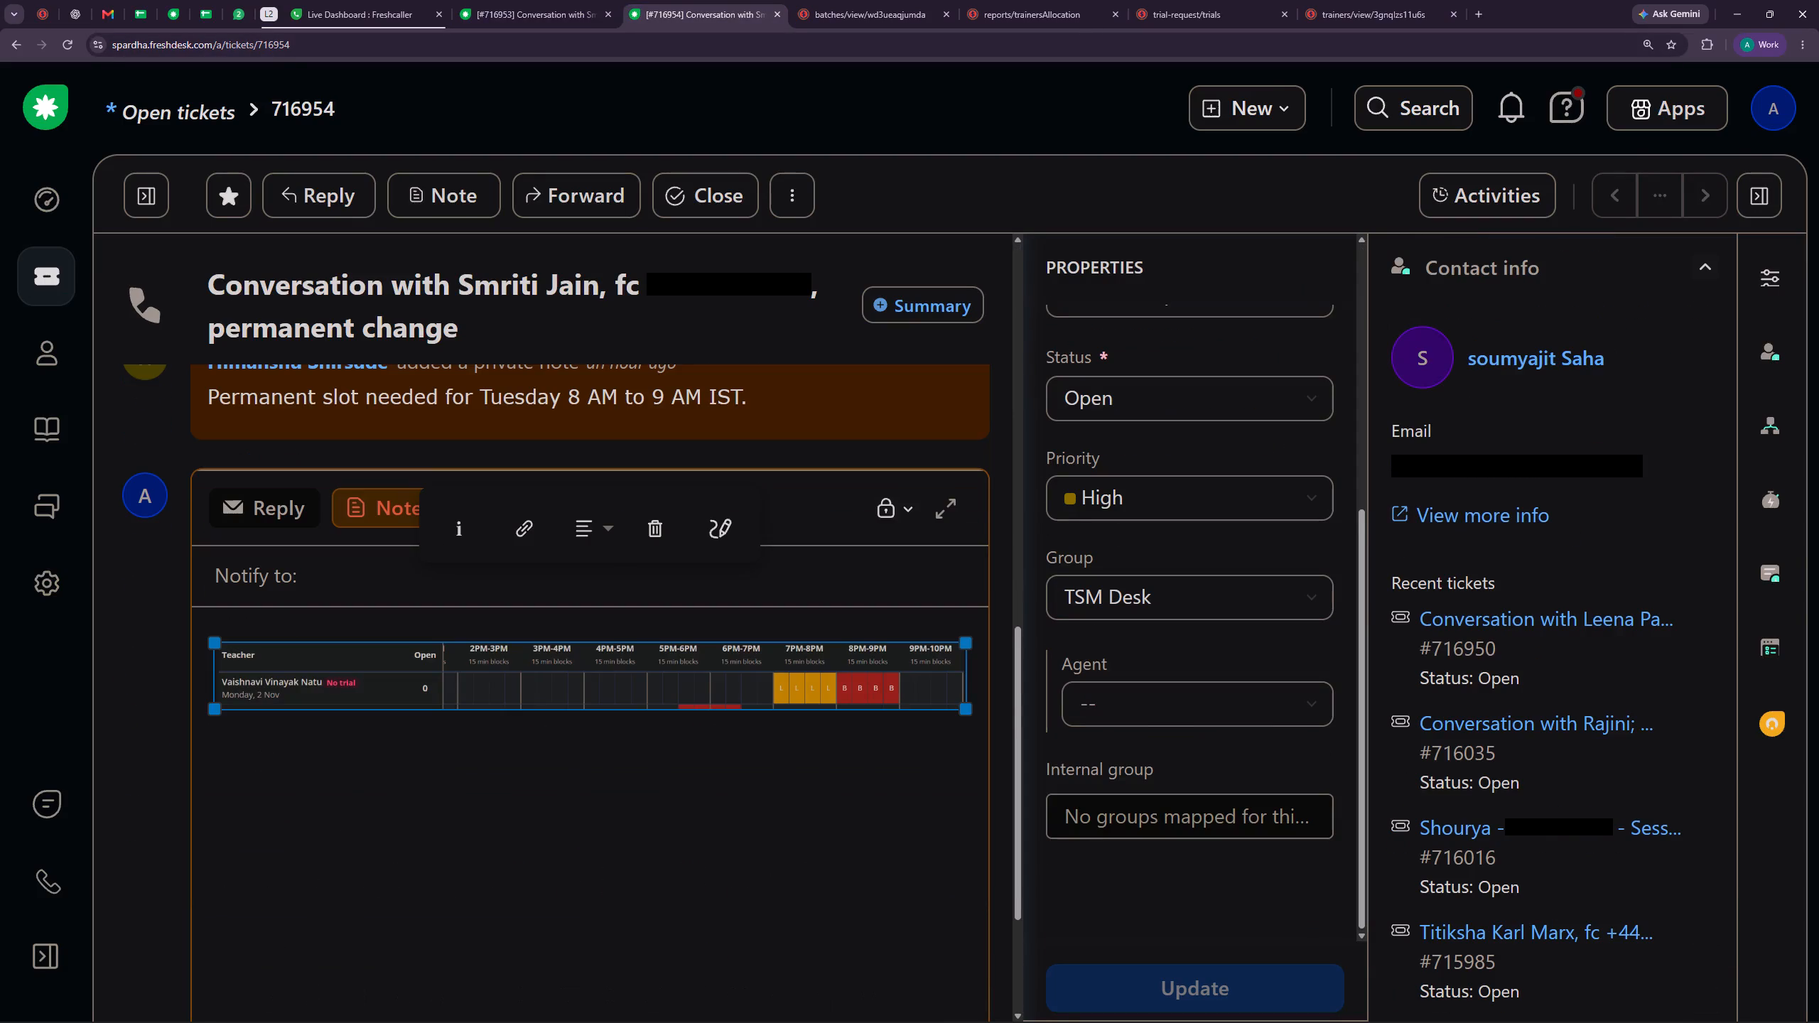
click(239, 623)
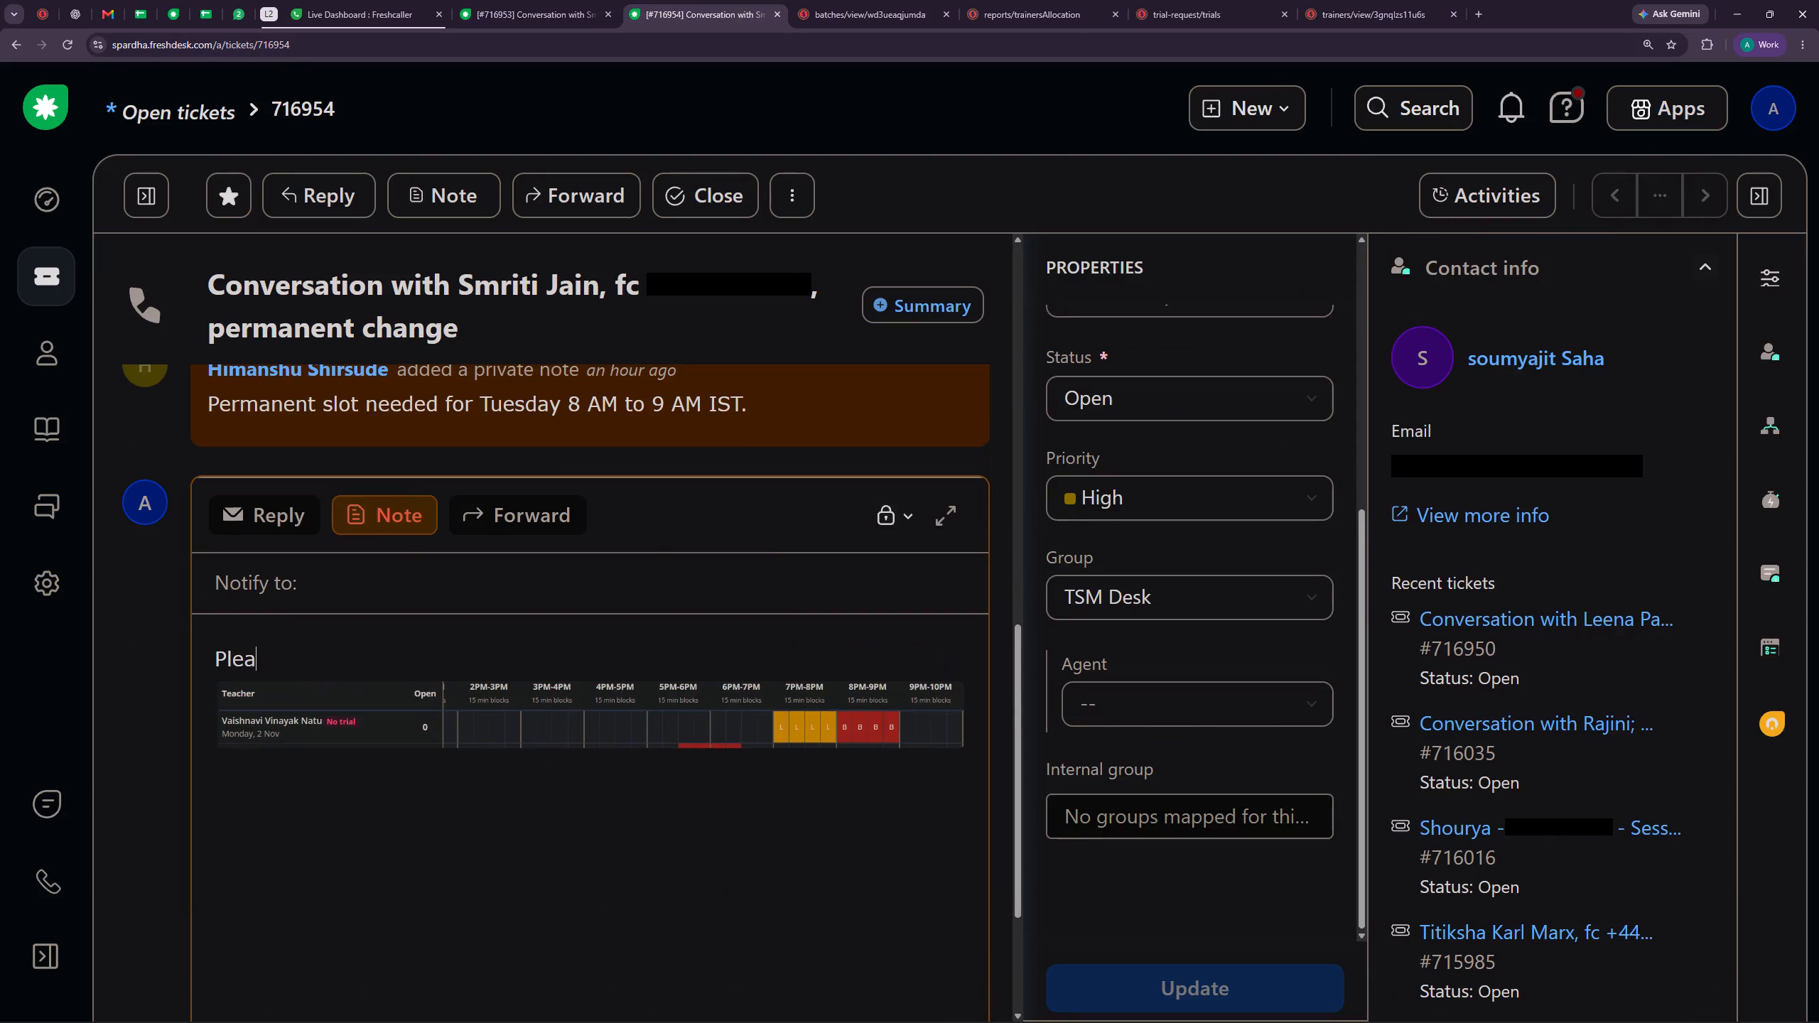
key(BackSpace)
key(BackSpace)
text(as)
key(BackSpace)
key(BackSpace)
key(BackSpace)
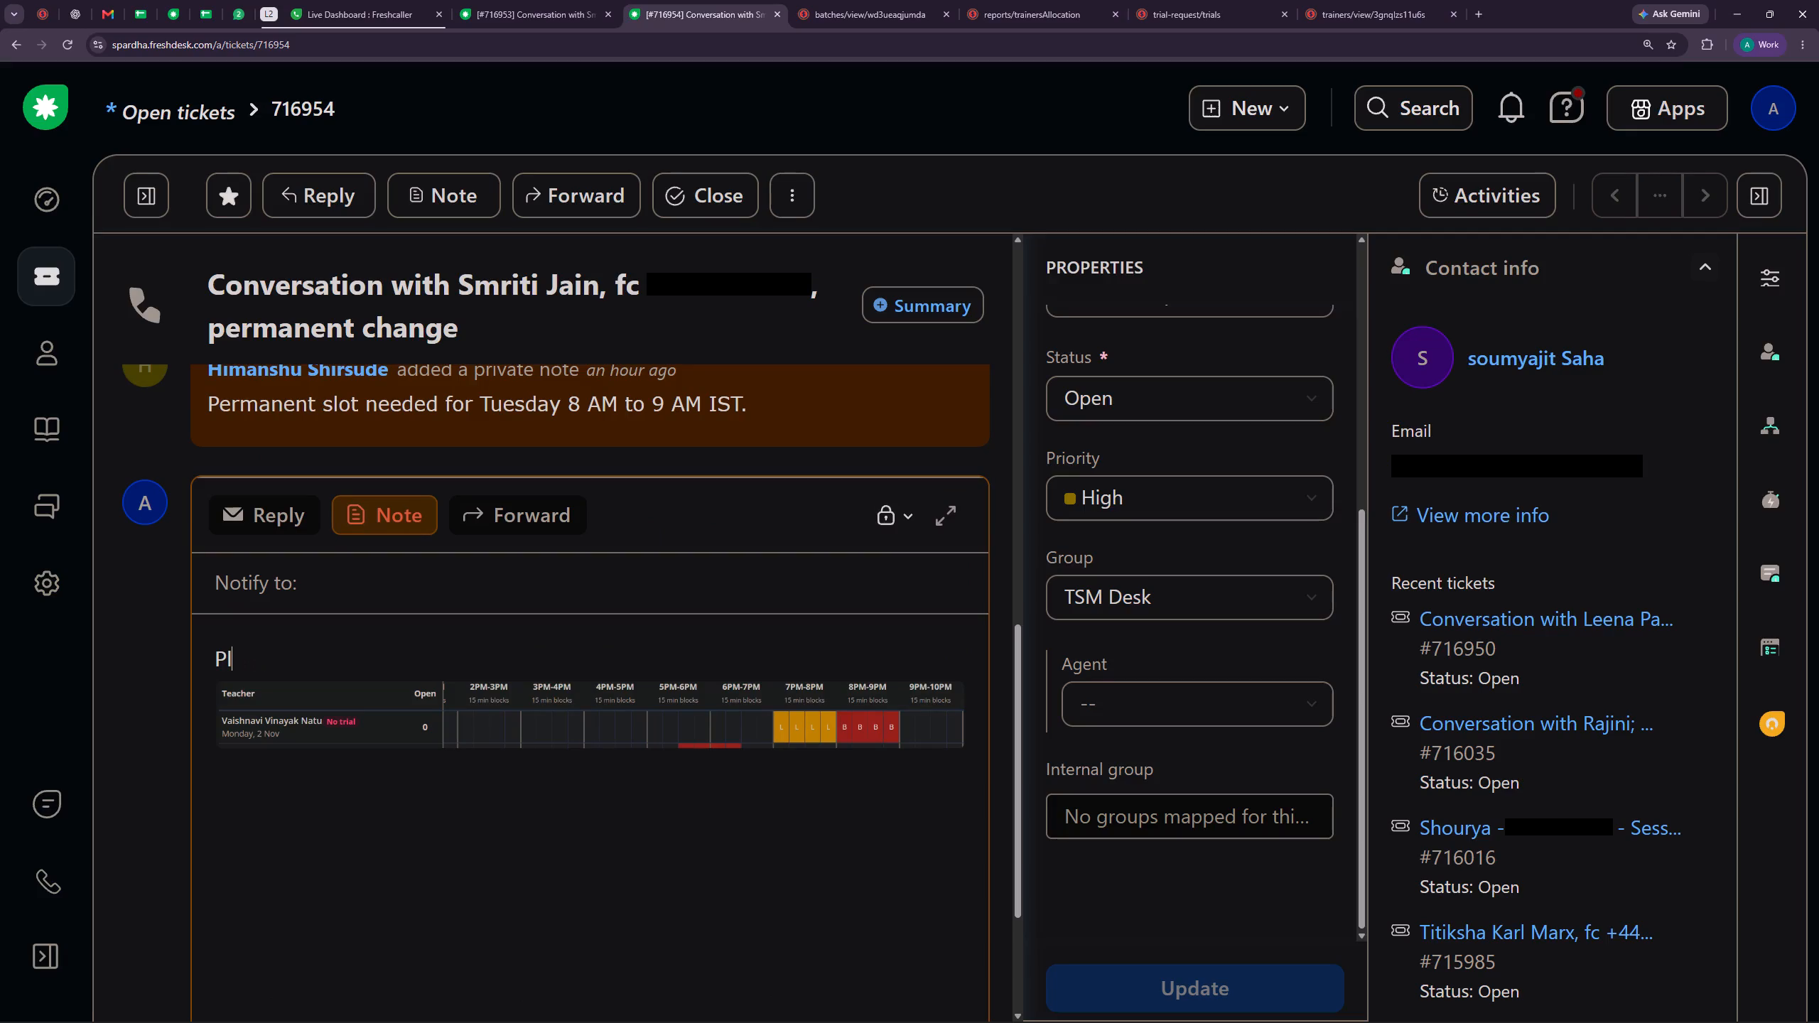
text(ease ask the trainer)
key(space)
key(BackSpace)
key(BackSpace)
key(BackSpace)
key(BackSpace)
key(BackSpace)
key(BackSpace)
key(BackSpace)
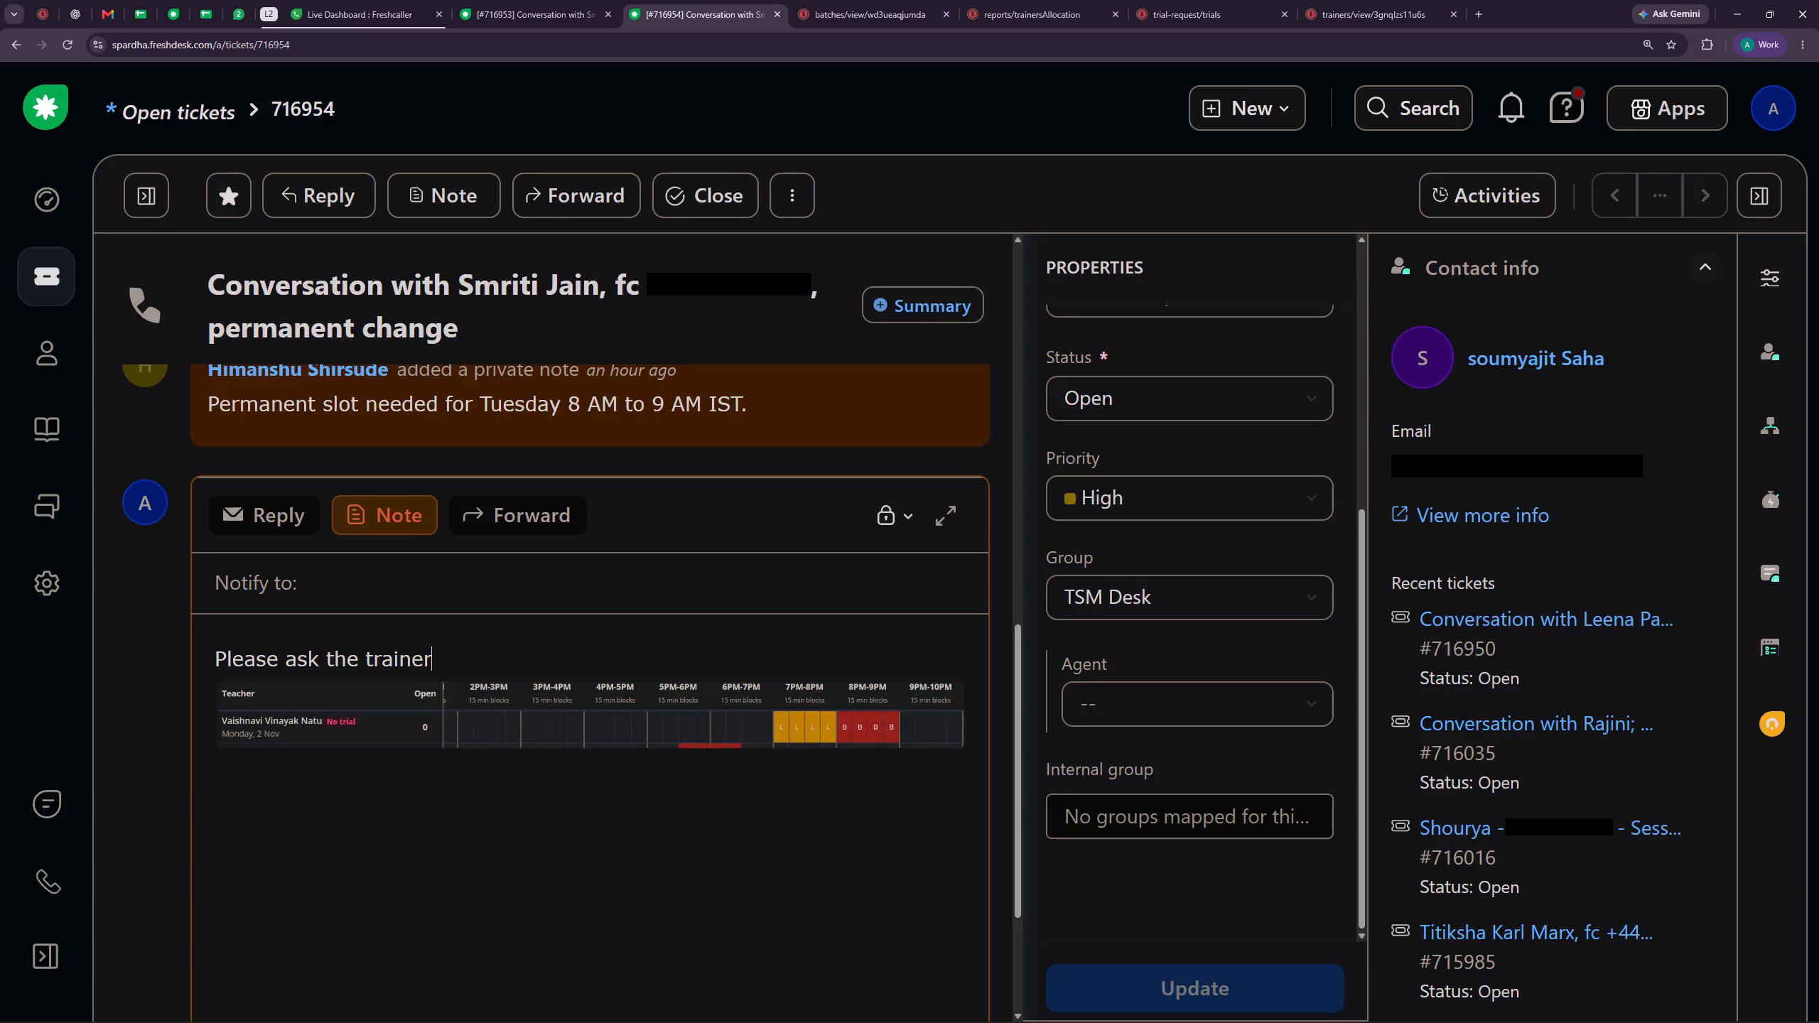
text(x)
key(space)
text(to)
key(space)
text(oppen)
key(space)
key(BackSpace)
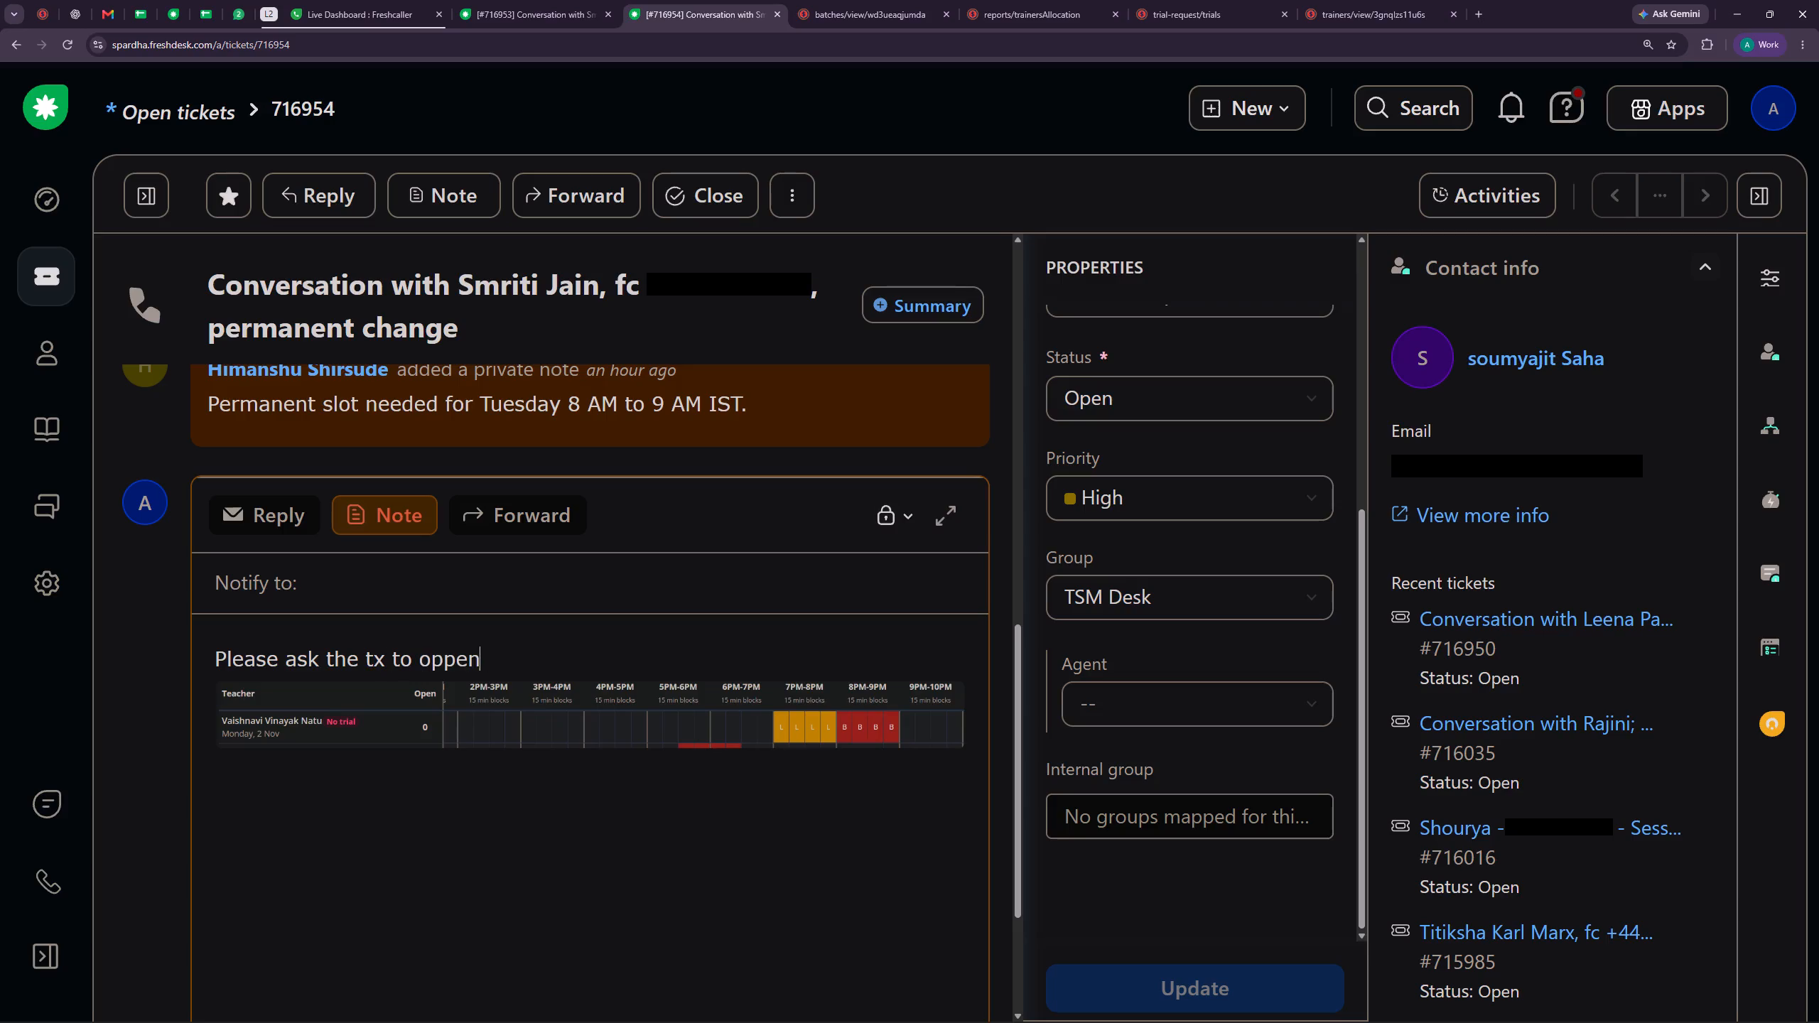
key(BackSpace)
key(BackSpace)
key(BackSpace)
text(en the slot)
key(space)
Continue the note's sentence with the requested time, "for 8:30 TO 9:30PM".
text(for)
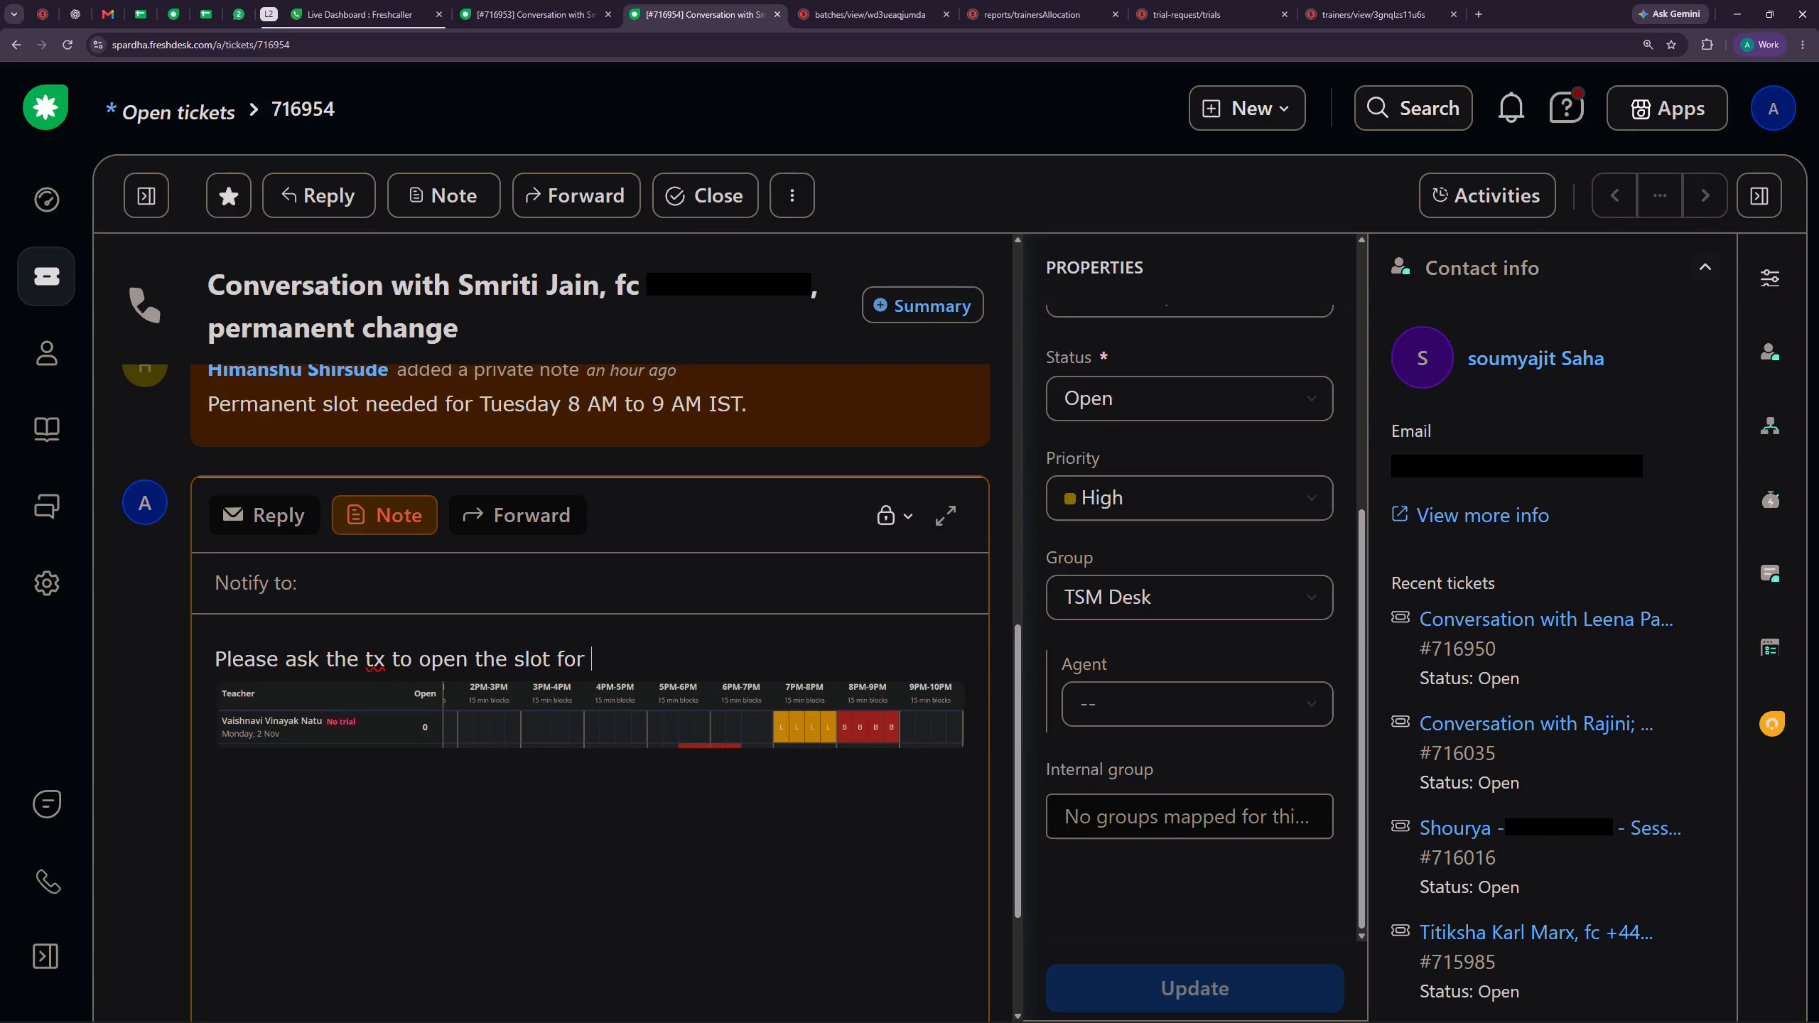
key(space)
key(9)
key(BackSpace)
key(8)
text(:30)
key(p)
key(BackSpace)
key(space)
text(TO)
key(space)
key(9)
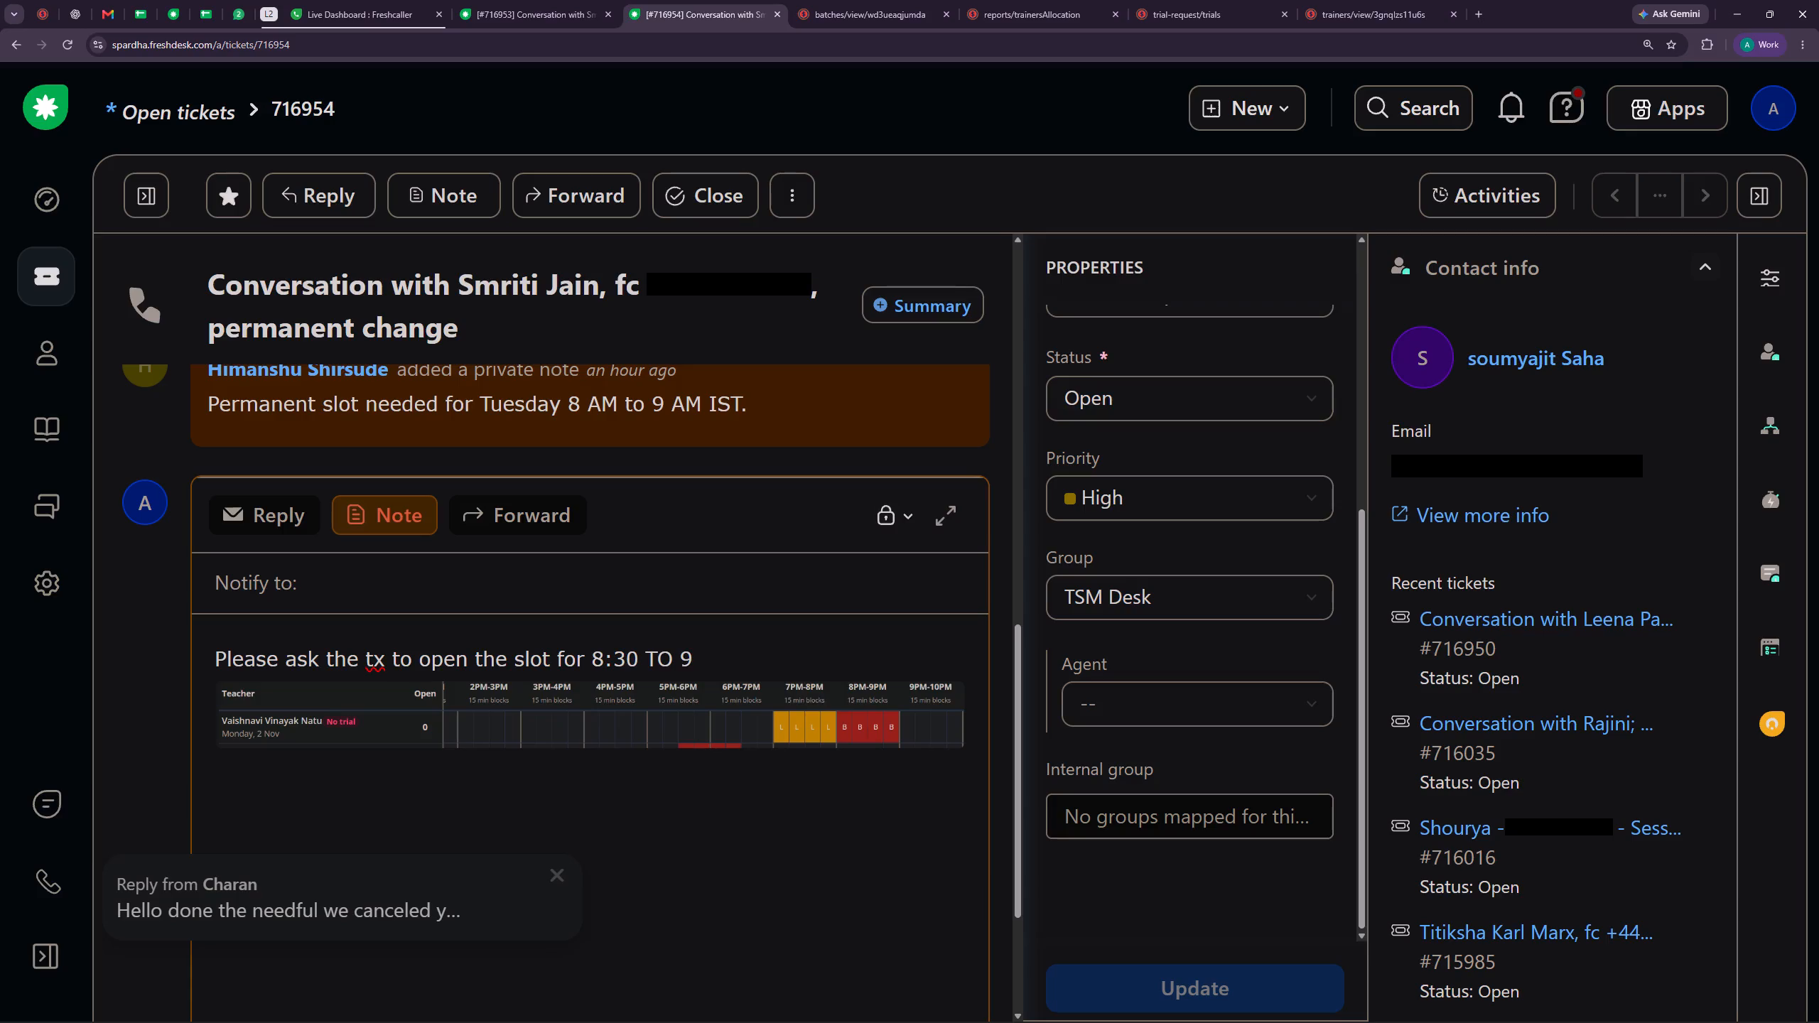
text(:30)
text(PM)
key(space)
Check the time zone on ticket #716953 and the batch page, and finish the note with "MST as they have already confirmed to the cx.".
click(541, 0)
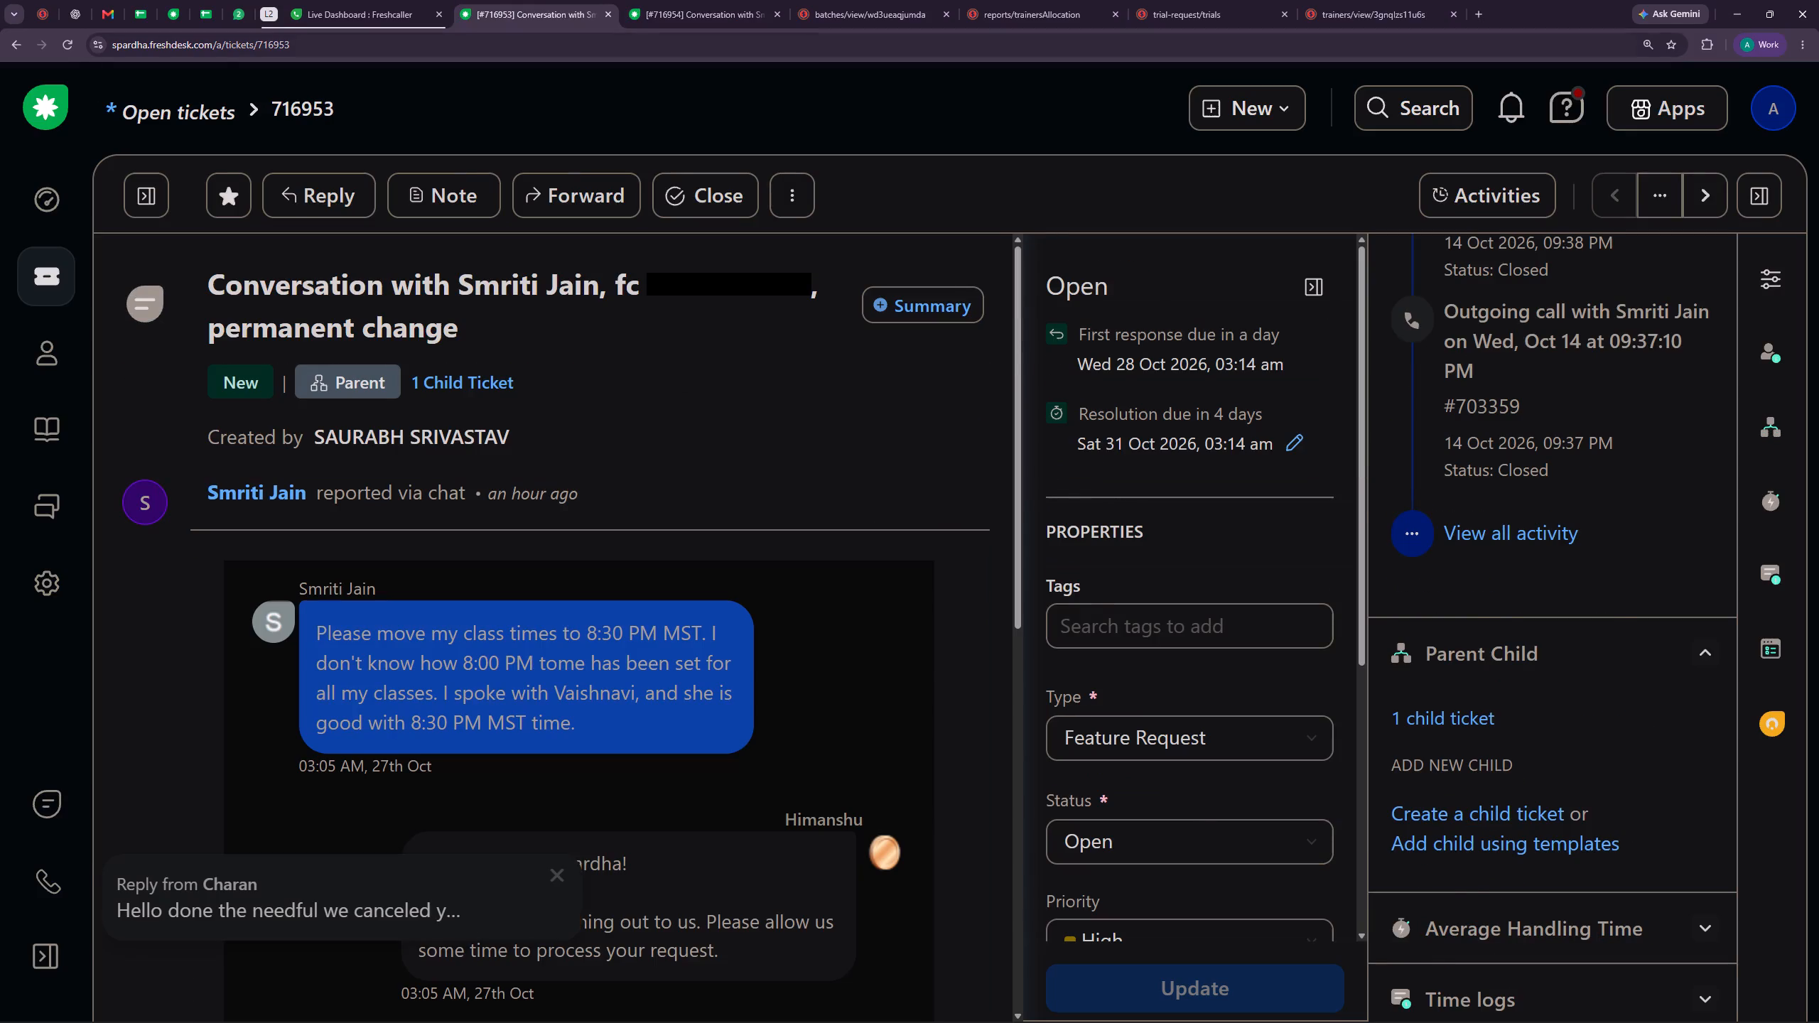
click(675, 0)
click(886, 0)
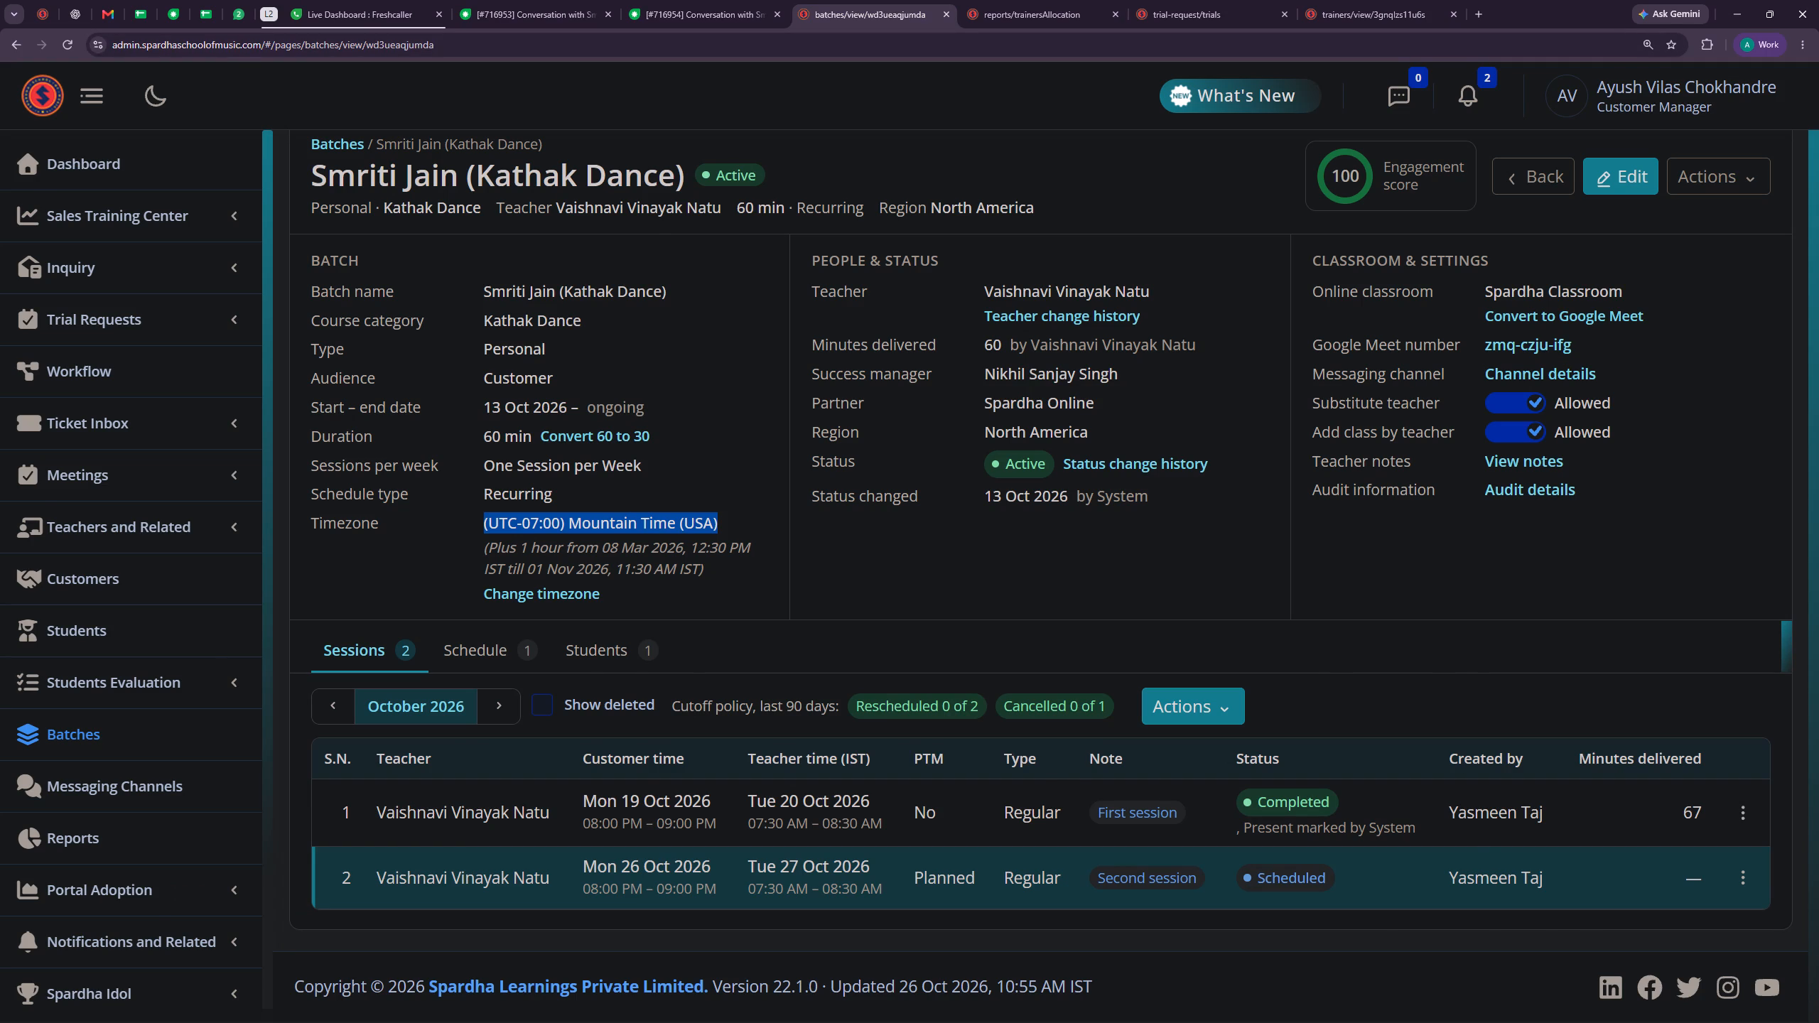
click(693, 0)
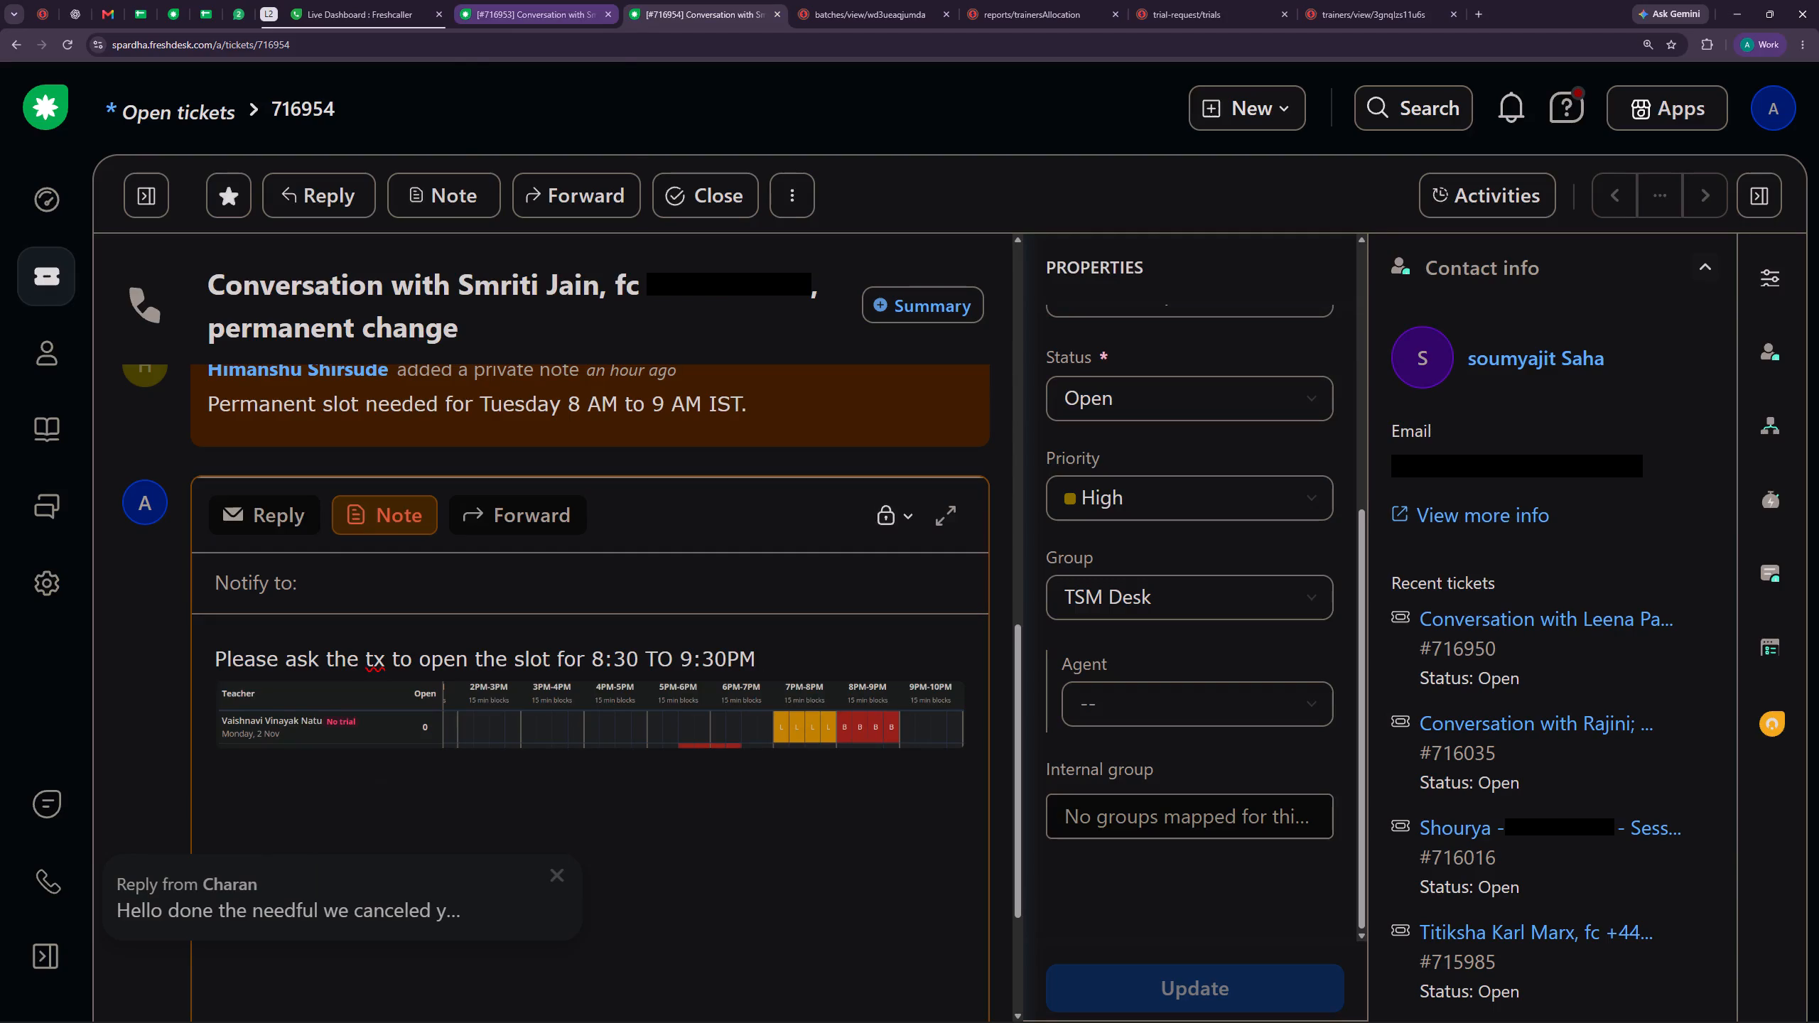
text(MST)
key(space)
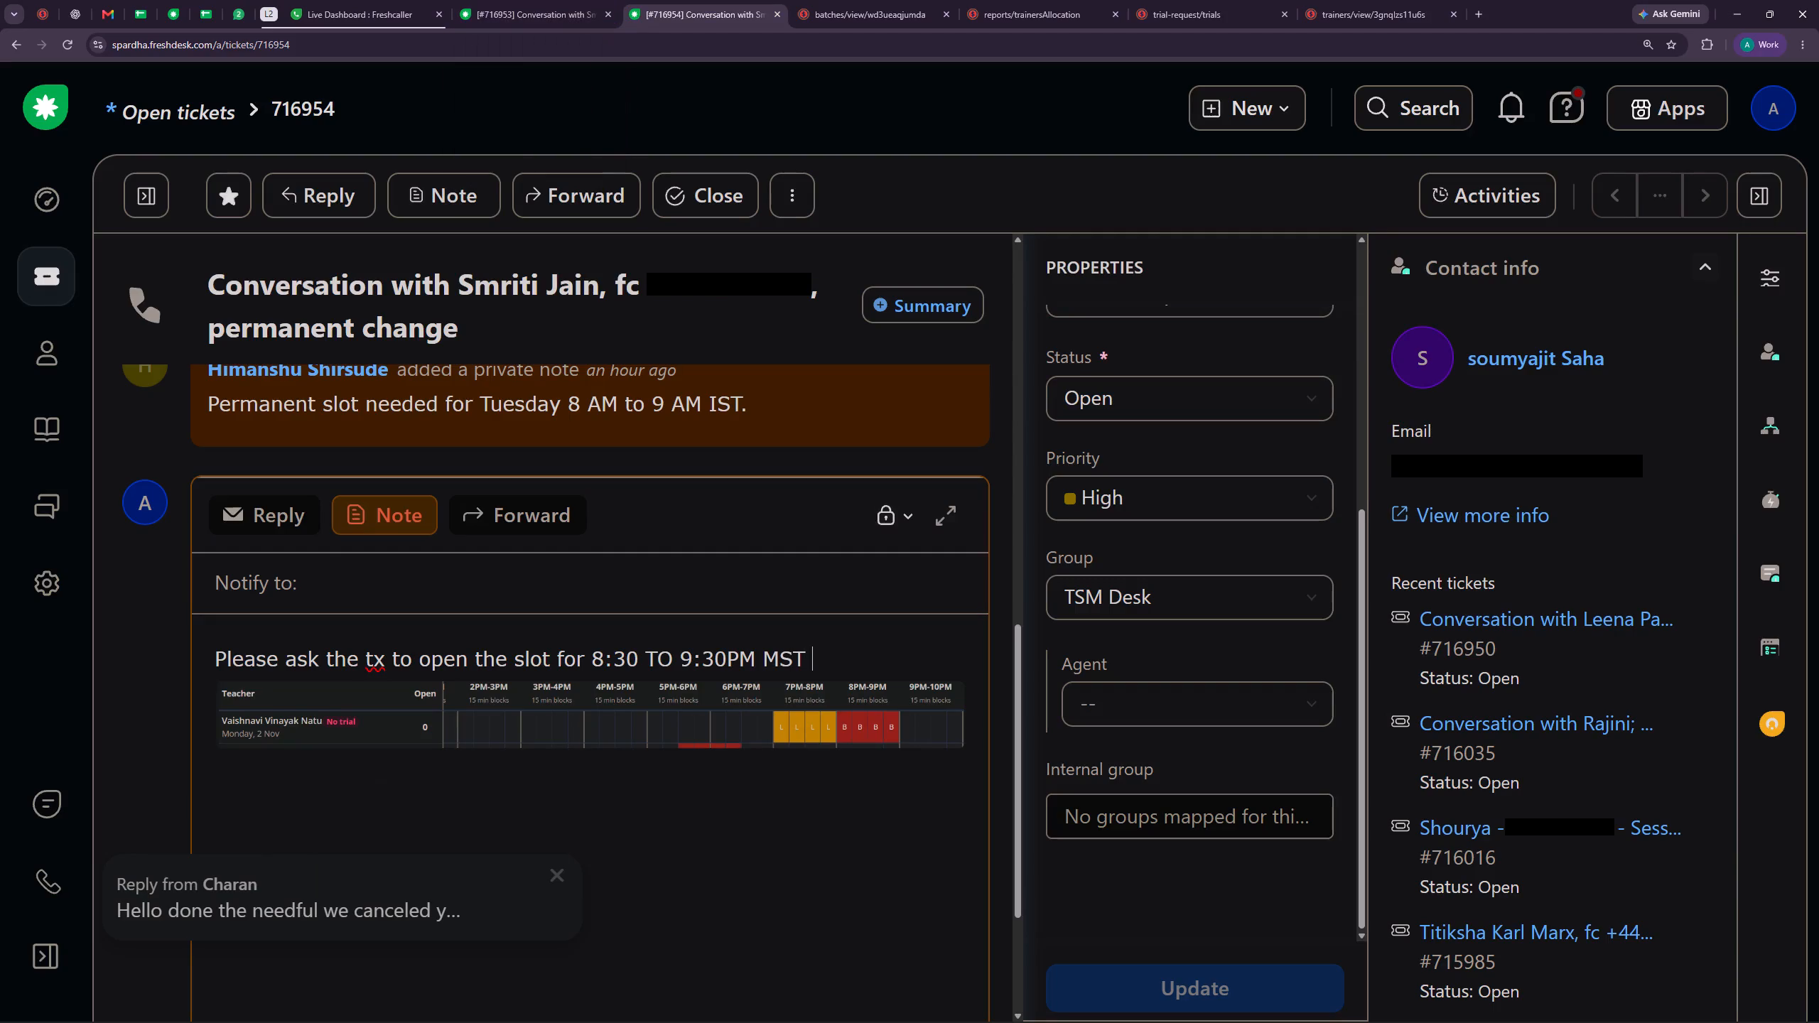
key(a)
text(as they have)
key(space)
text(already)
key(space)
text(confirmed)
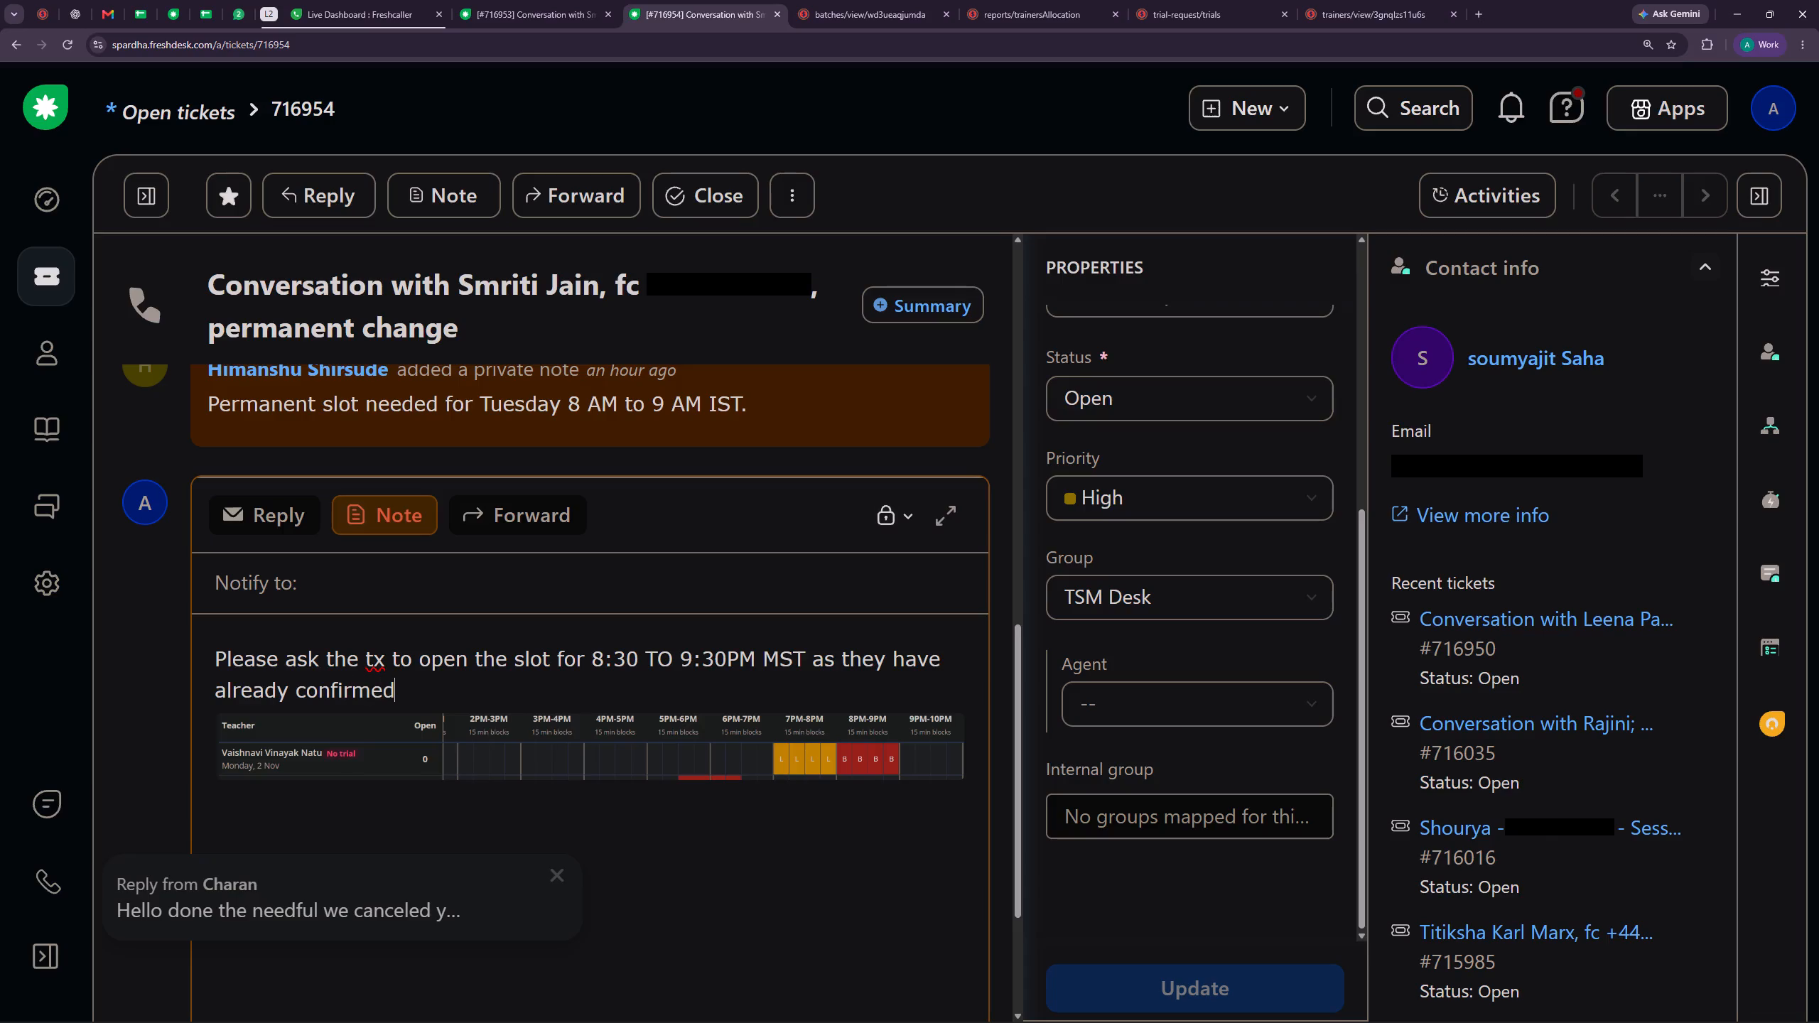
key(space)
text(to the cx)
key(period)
Add the completed private note to child ticket #716954.
scroll(317, 311, down, 6)
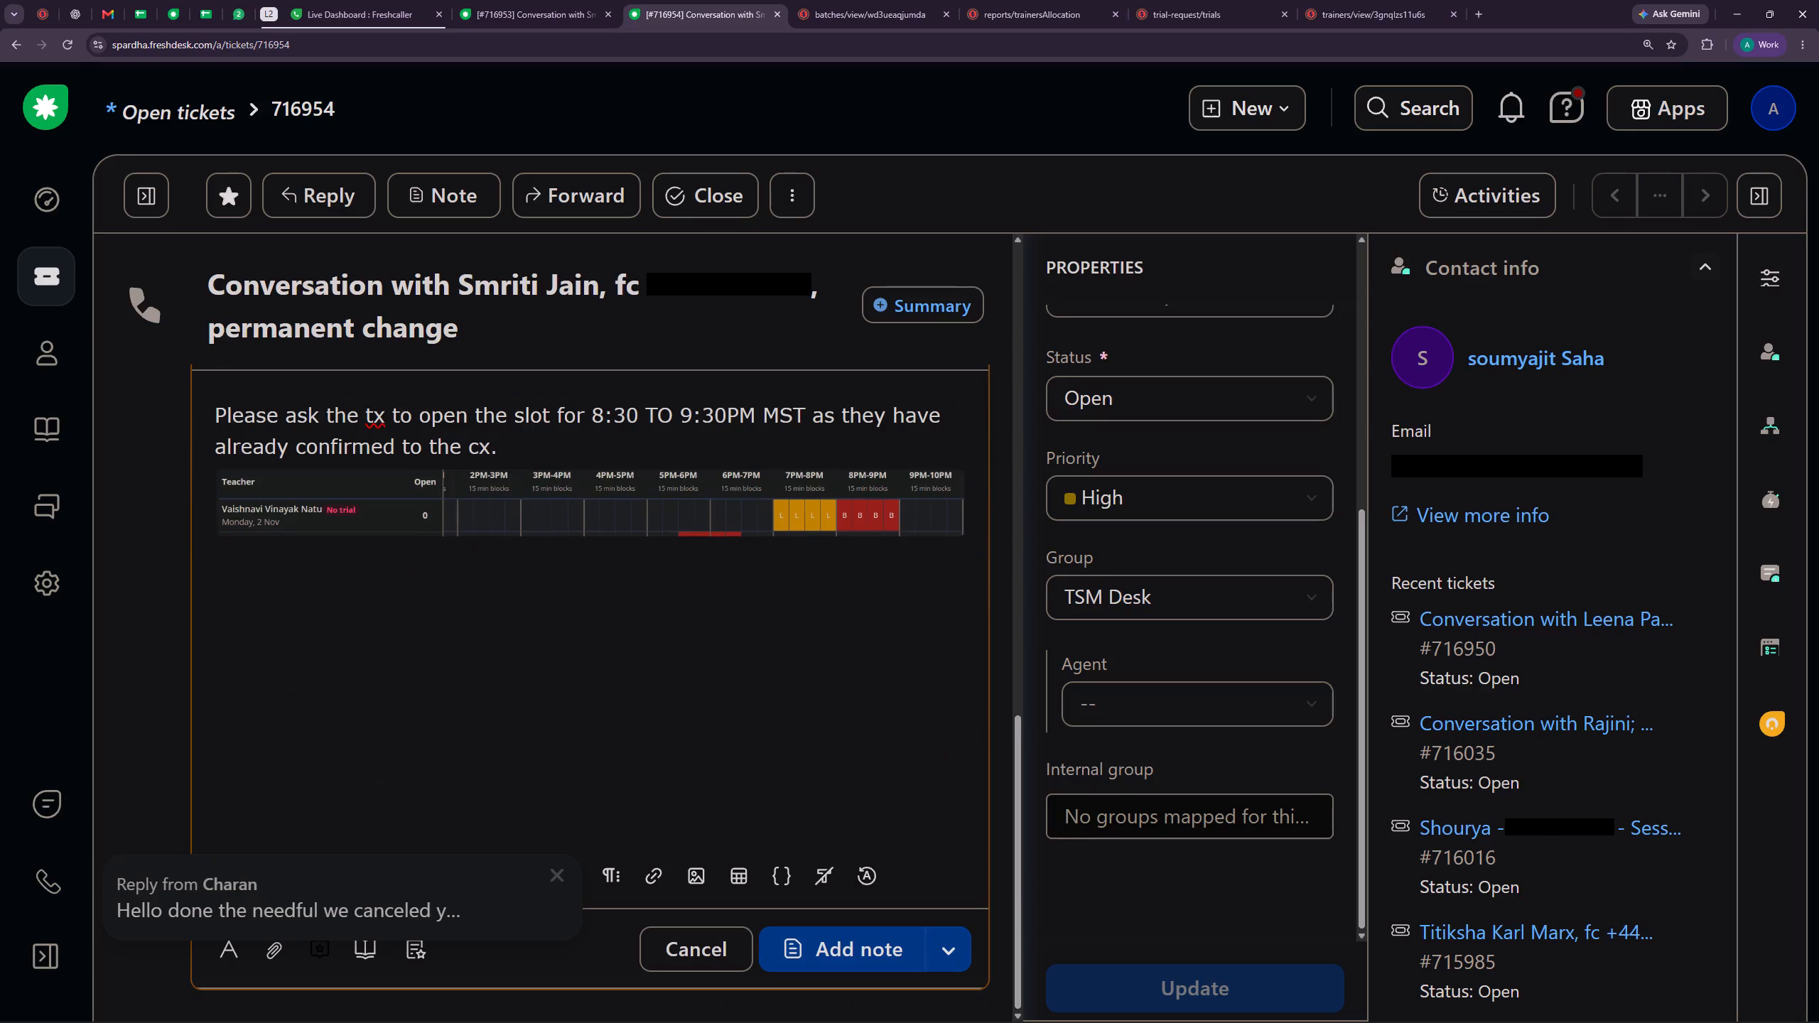
scroll(1277, 642, up, 3)
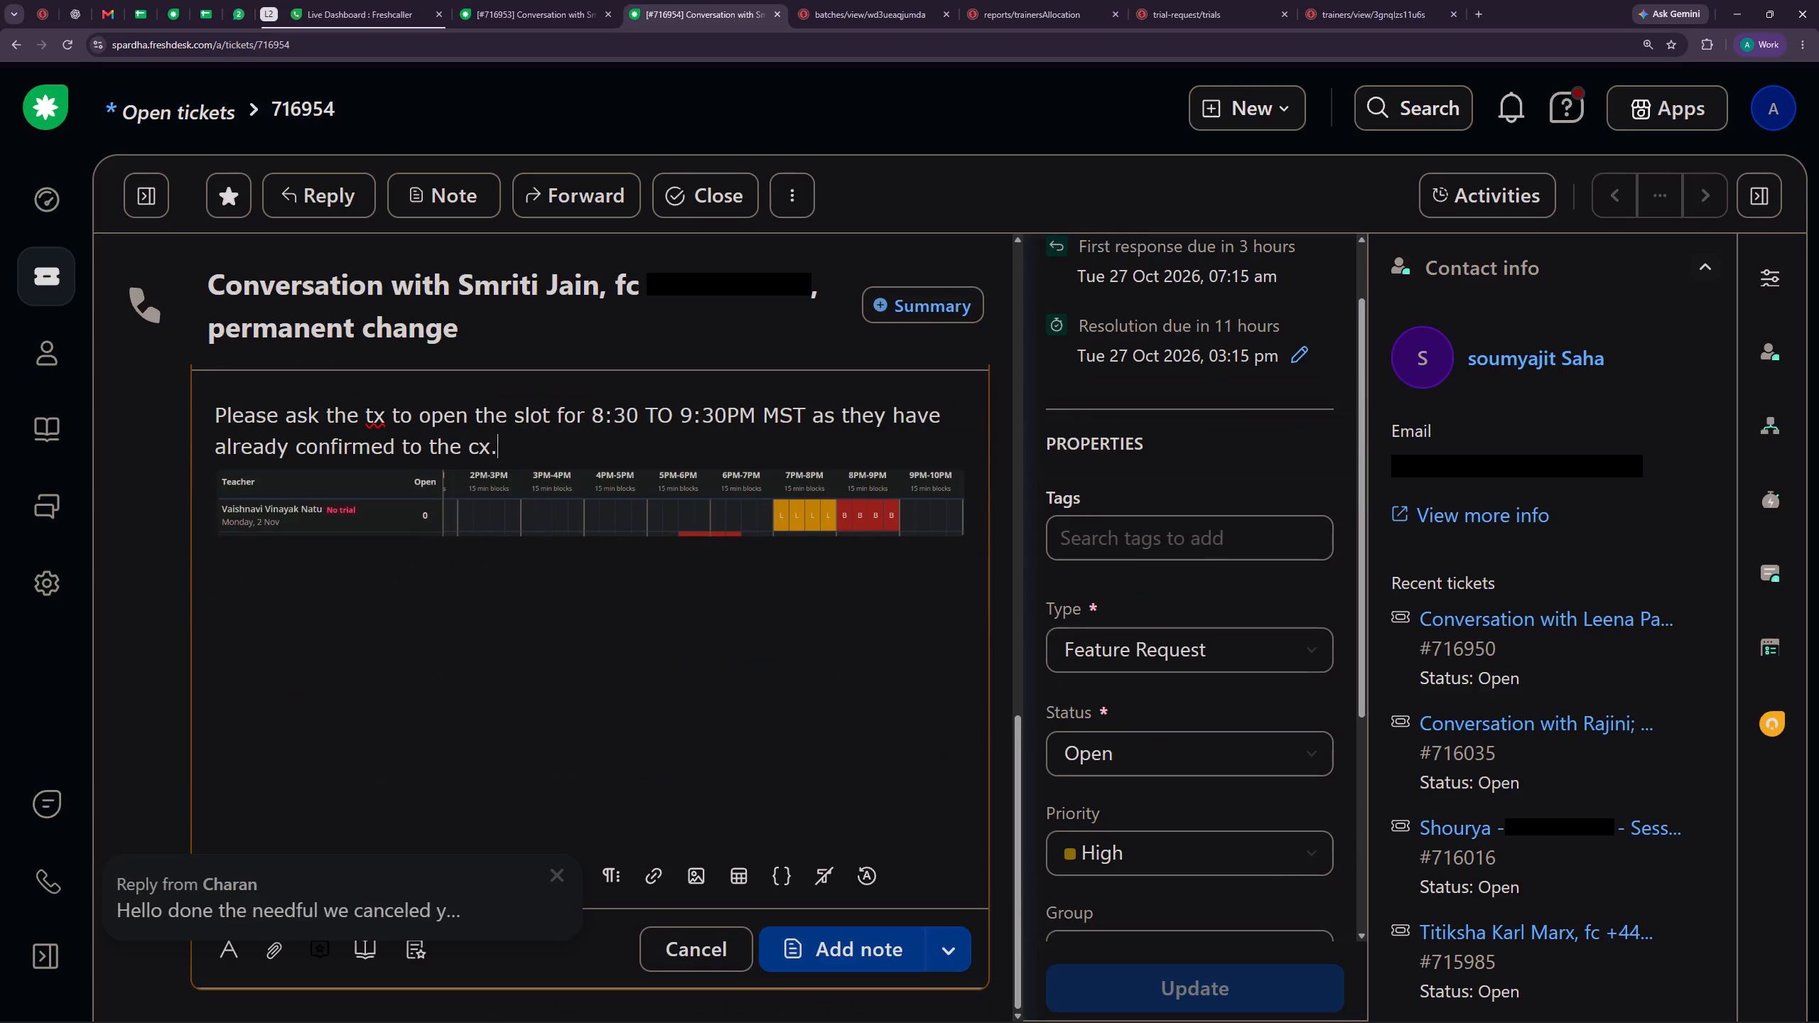
scroll(779, 757, down, 6)
click(861, 949)
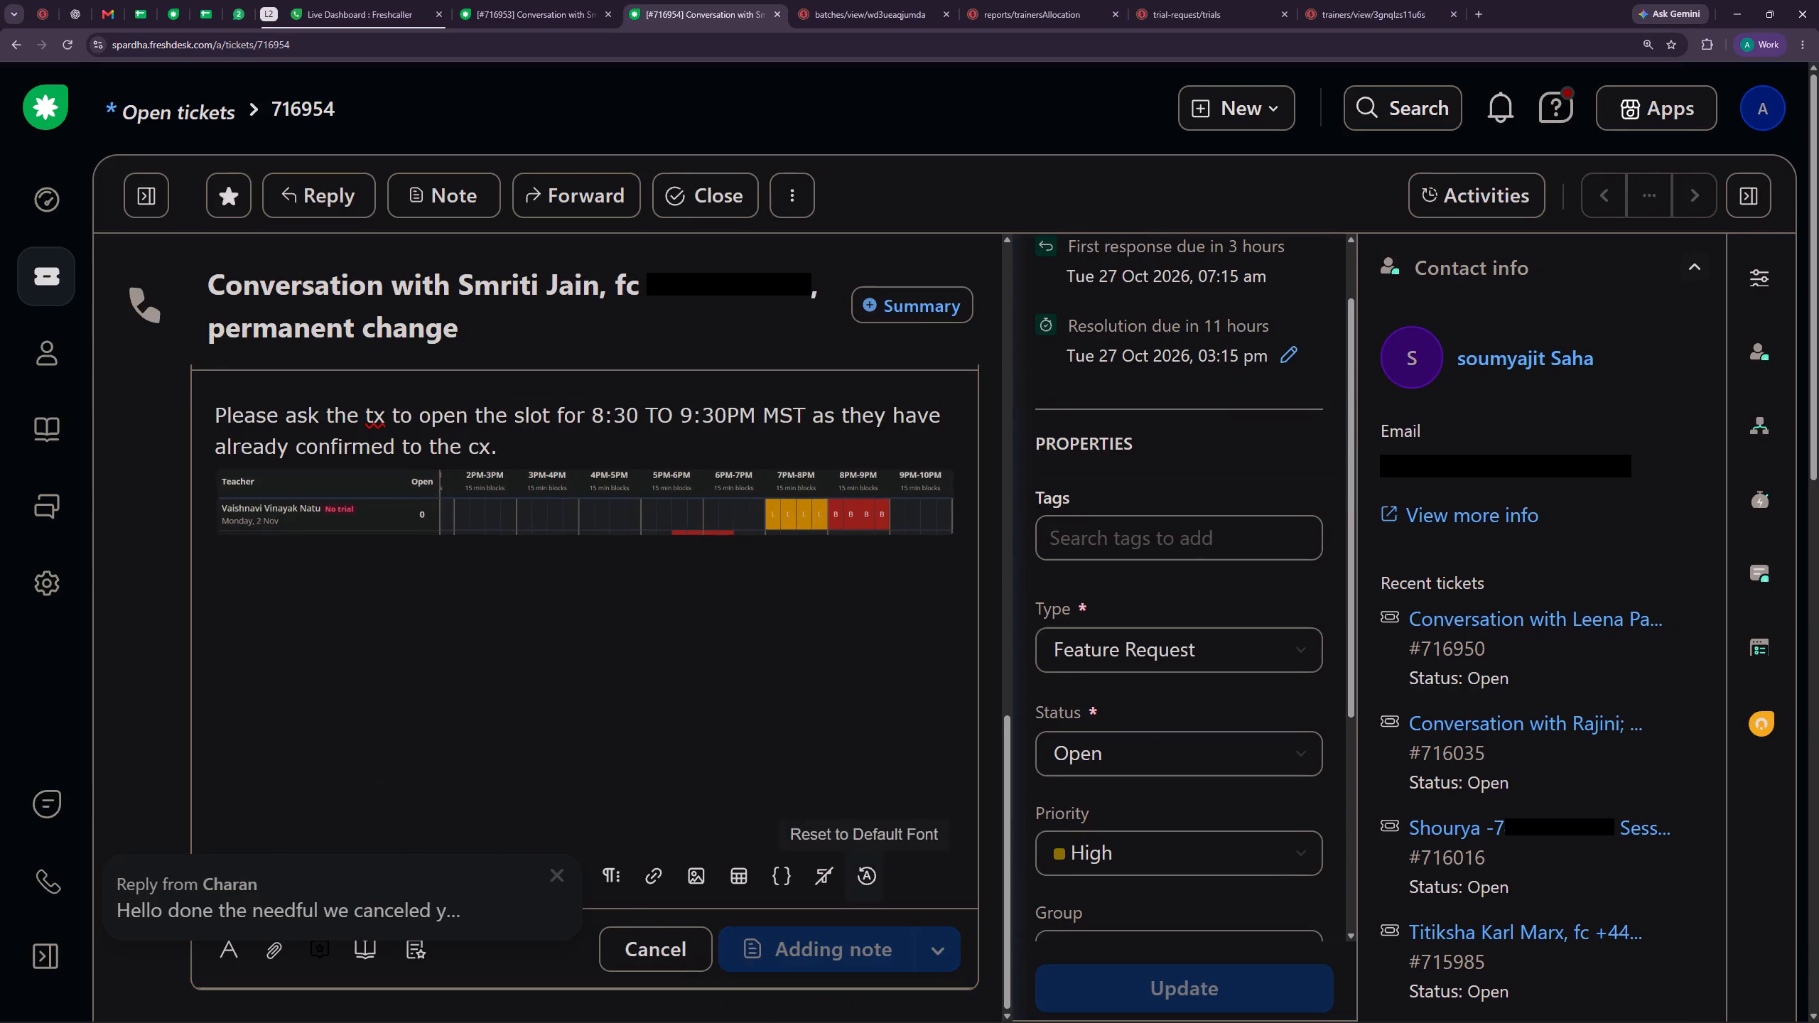
scroll(1086, 701, down, 3)
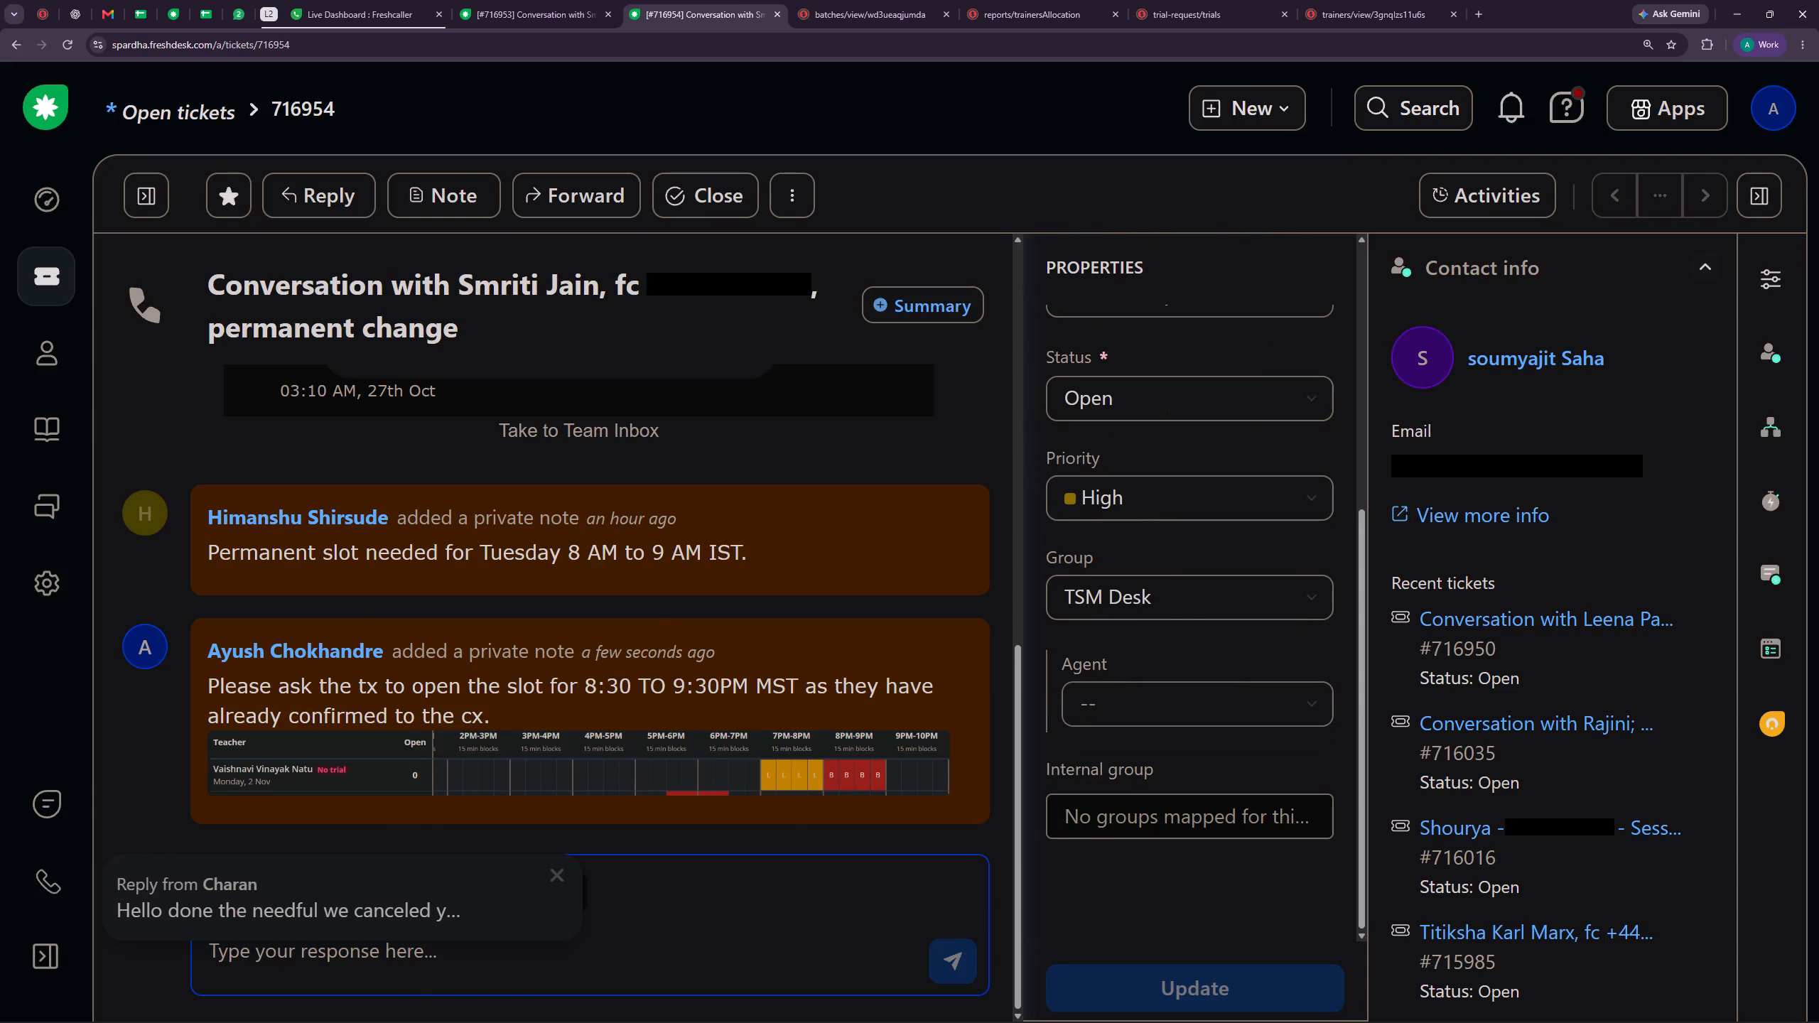
Review parent ticket #716953's conversation, private note and properties, dismissing the reply notification.
click(509, 0)
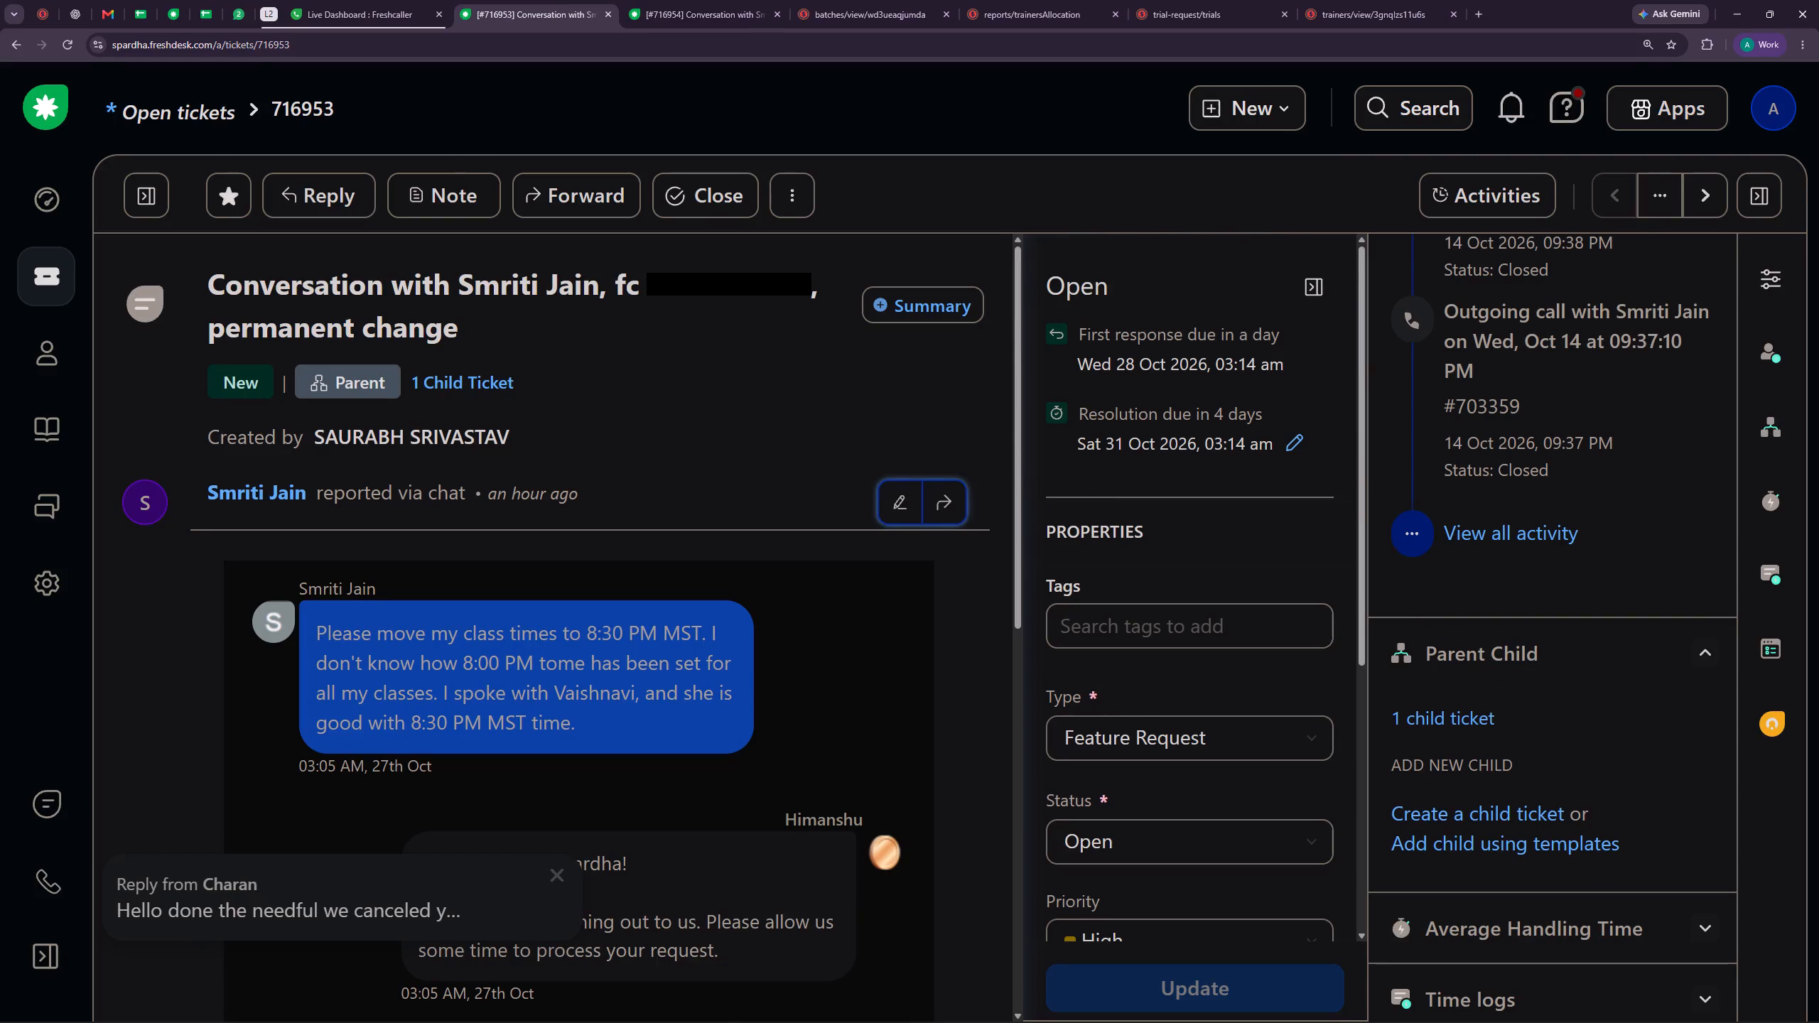
scroll(578, 637, down, 4)
scroll(611, 647, up, 5)
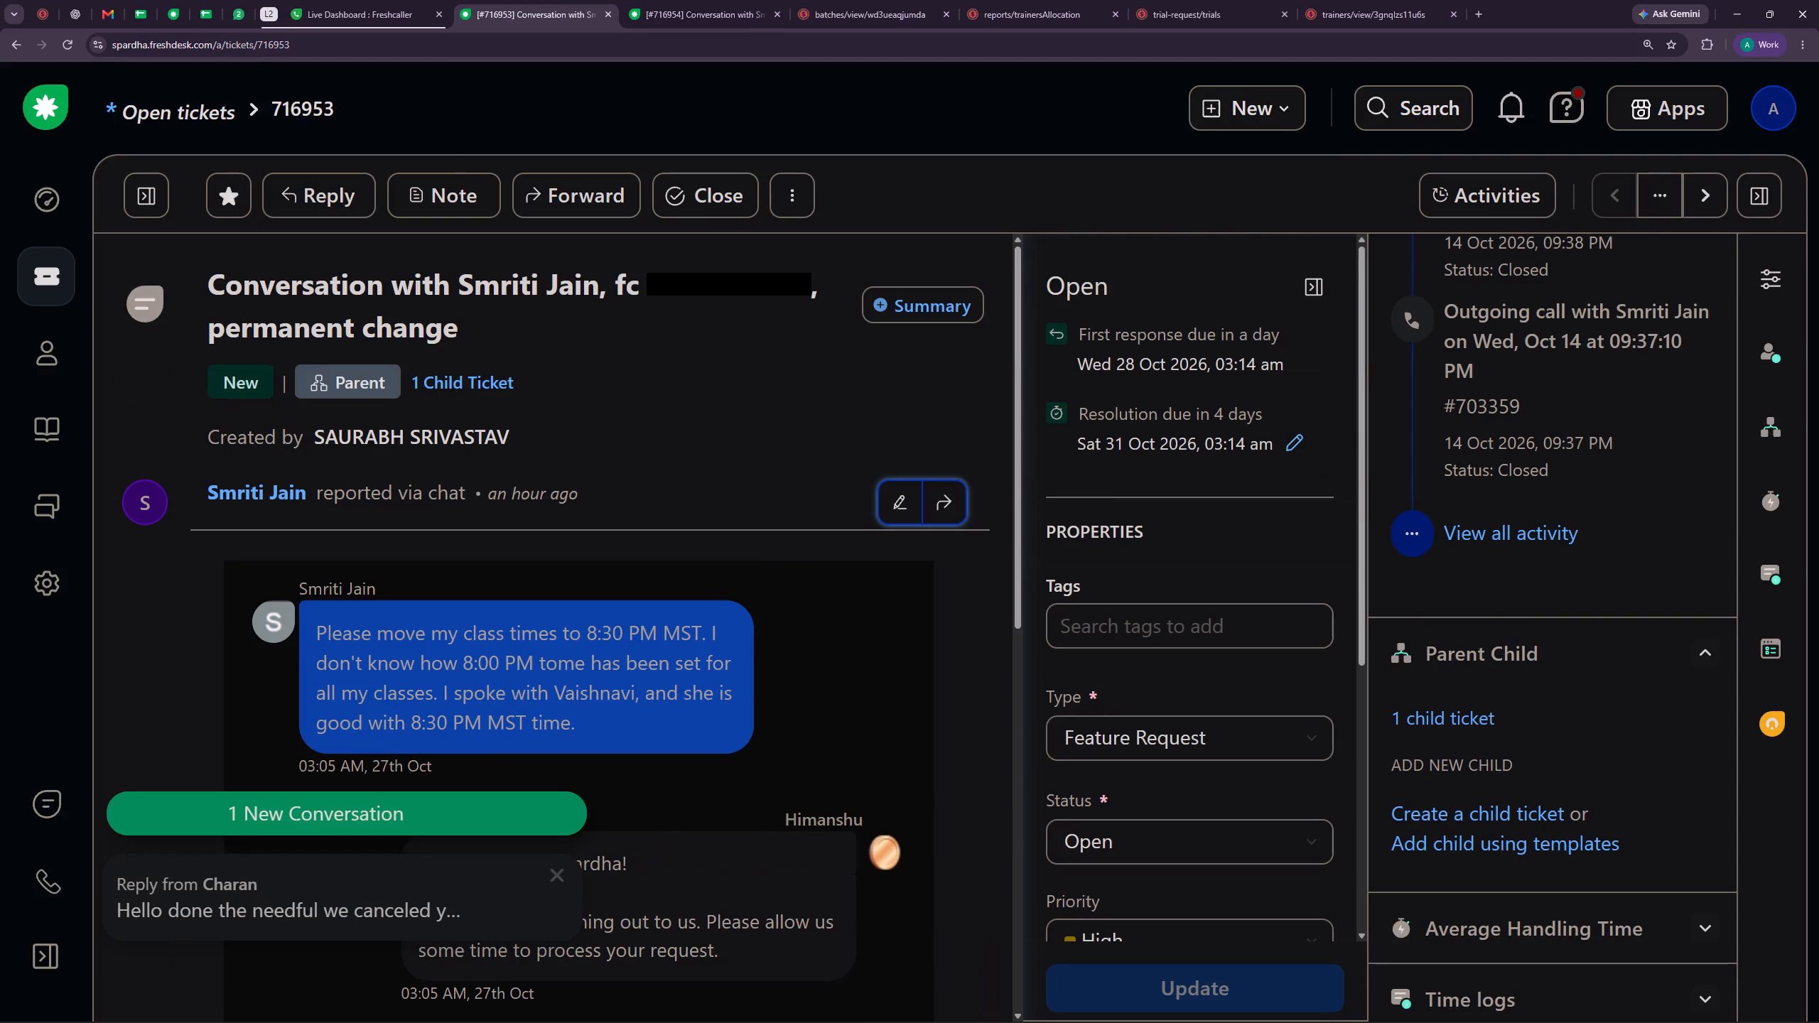
scroll(630, 655, down, 8)
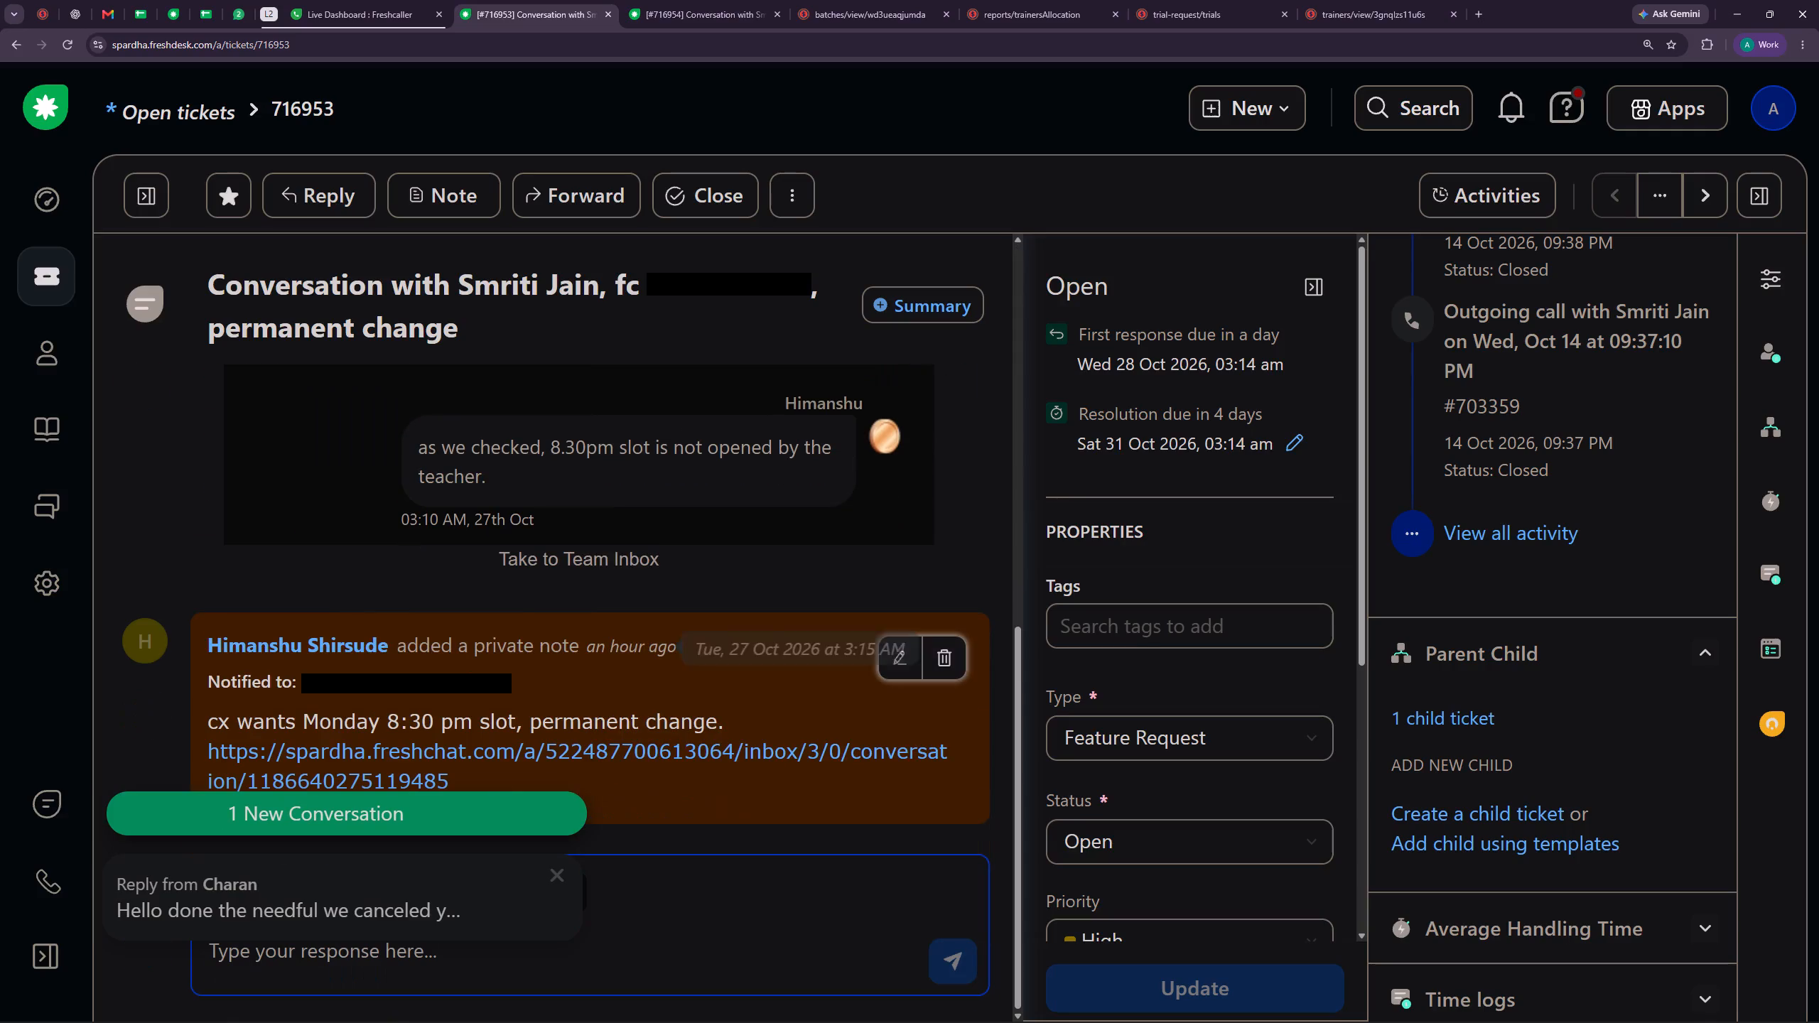
scroll(634, 656, down, 4)
click(556, 872)
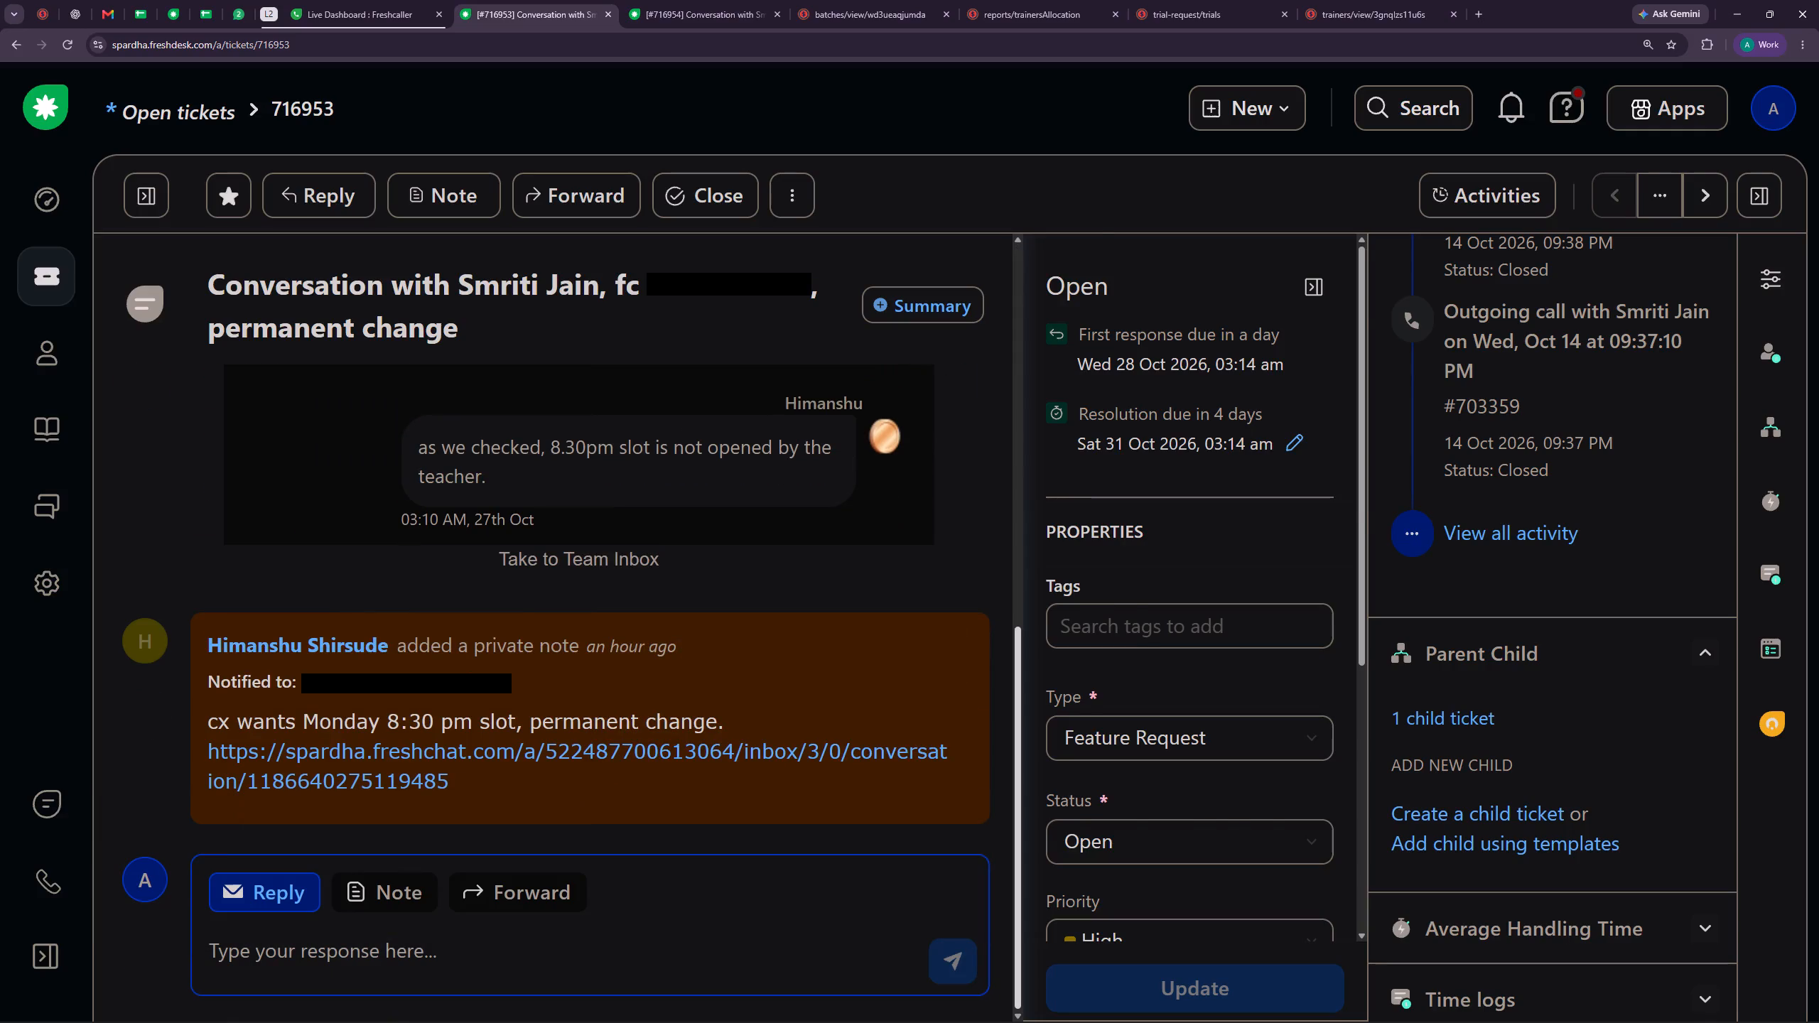
scroll(1129, 703, down, 5)
scroll(856, 549, up, 1)
scroll(806, 487, down, 1)
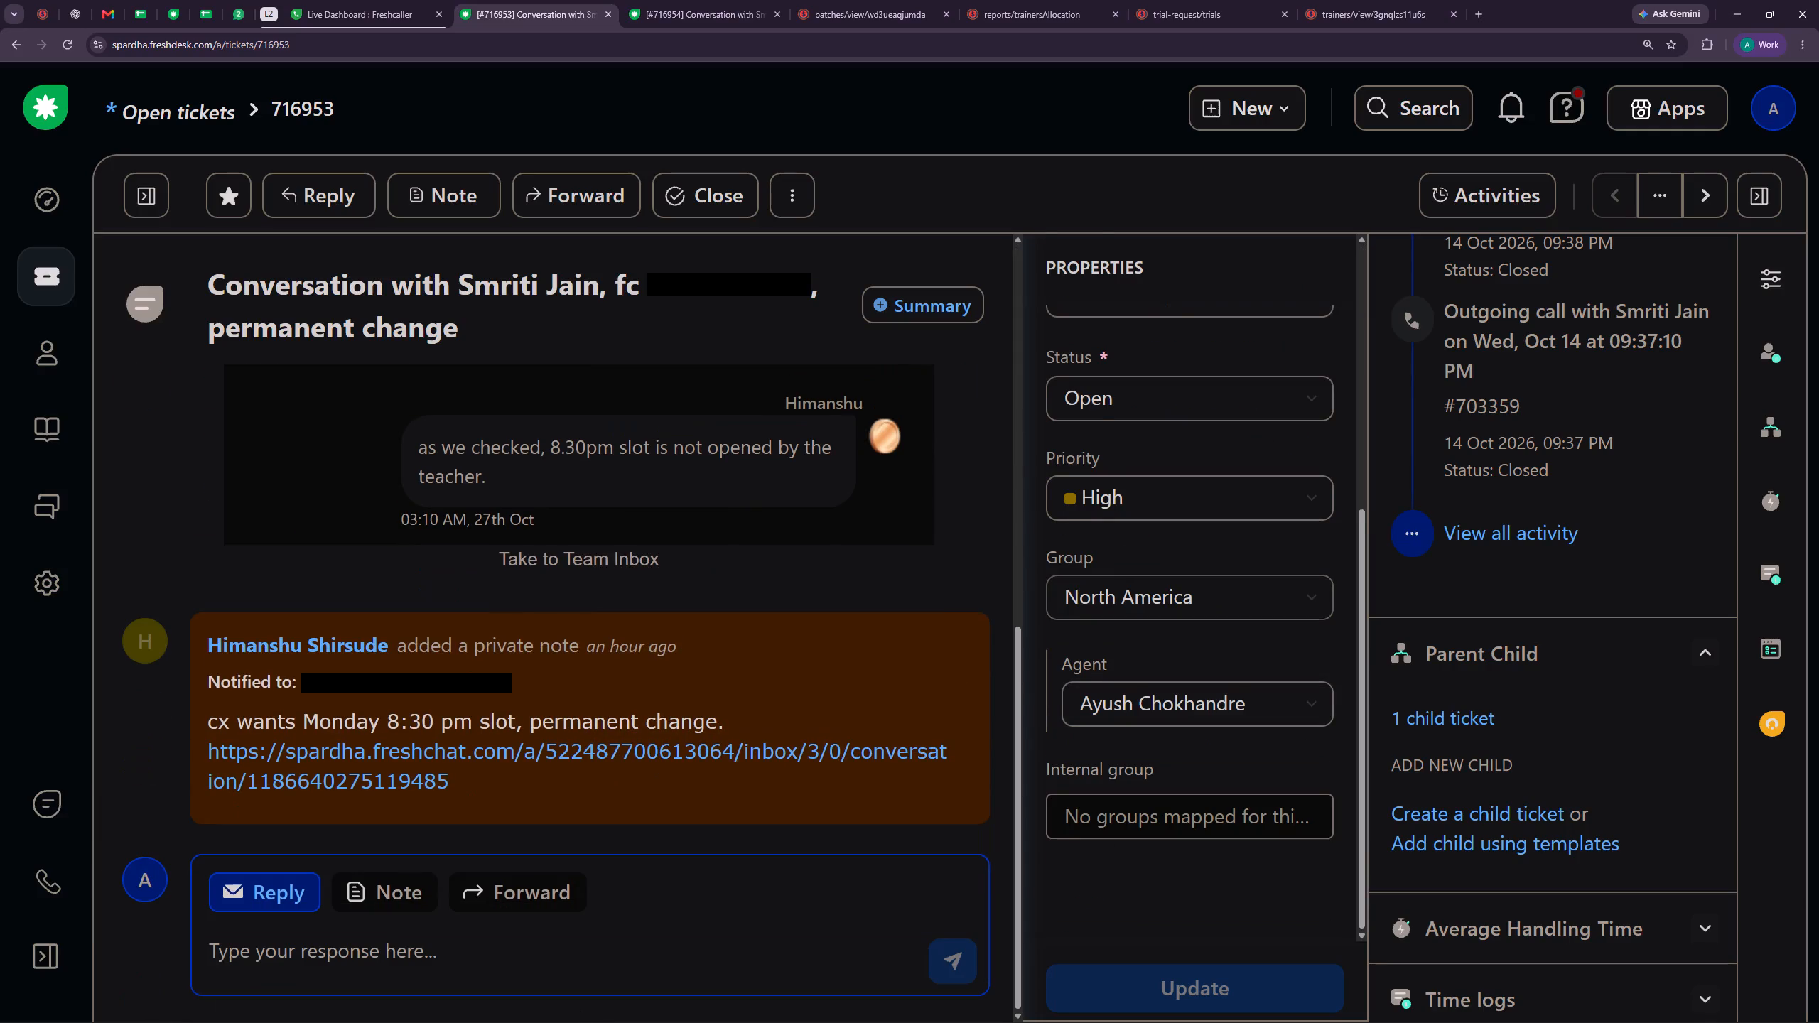
scroll(1051, 624, up, 1)
Add the private note "Created a child ticket." to parent ticket #716953.
click(379, 874)
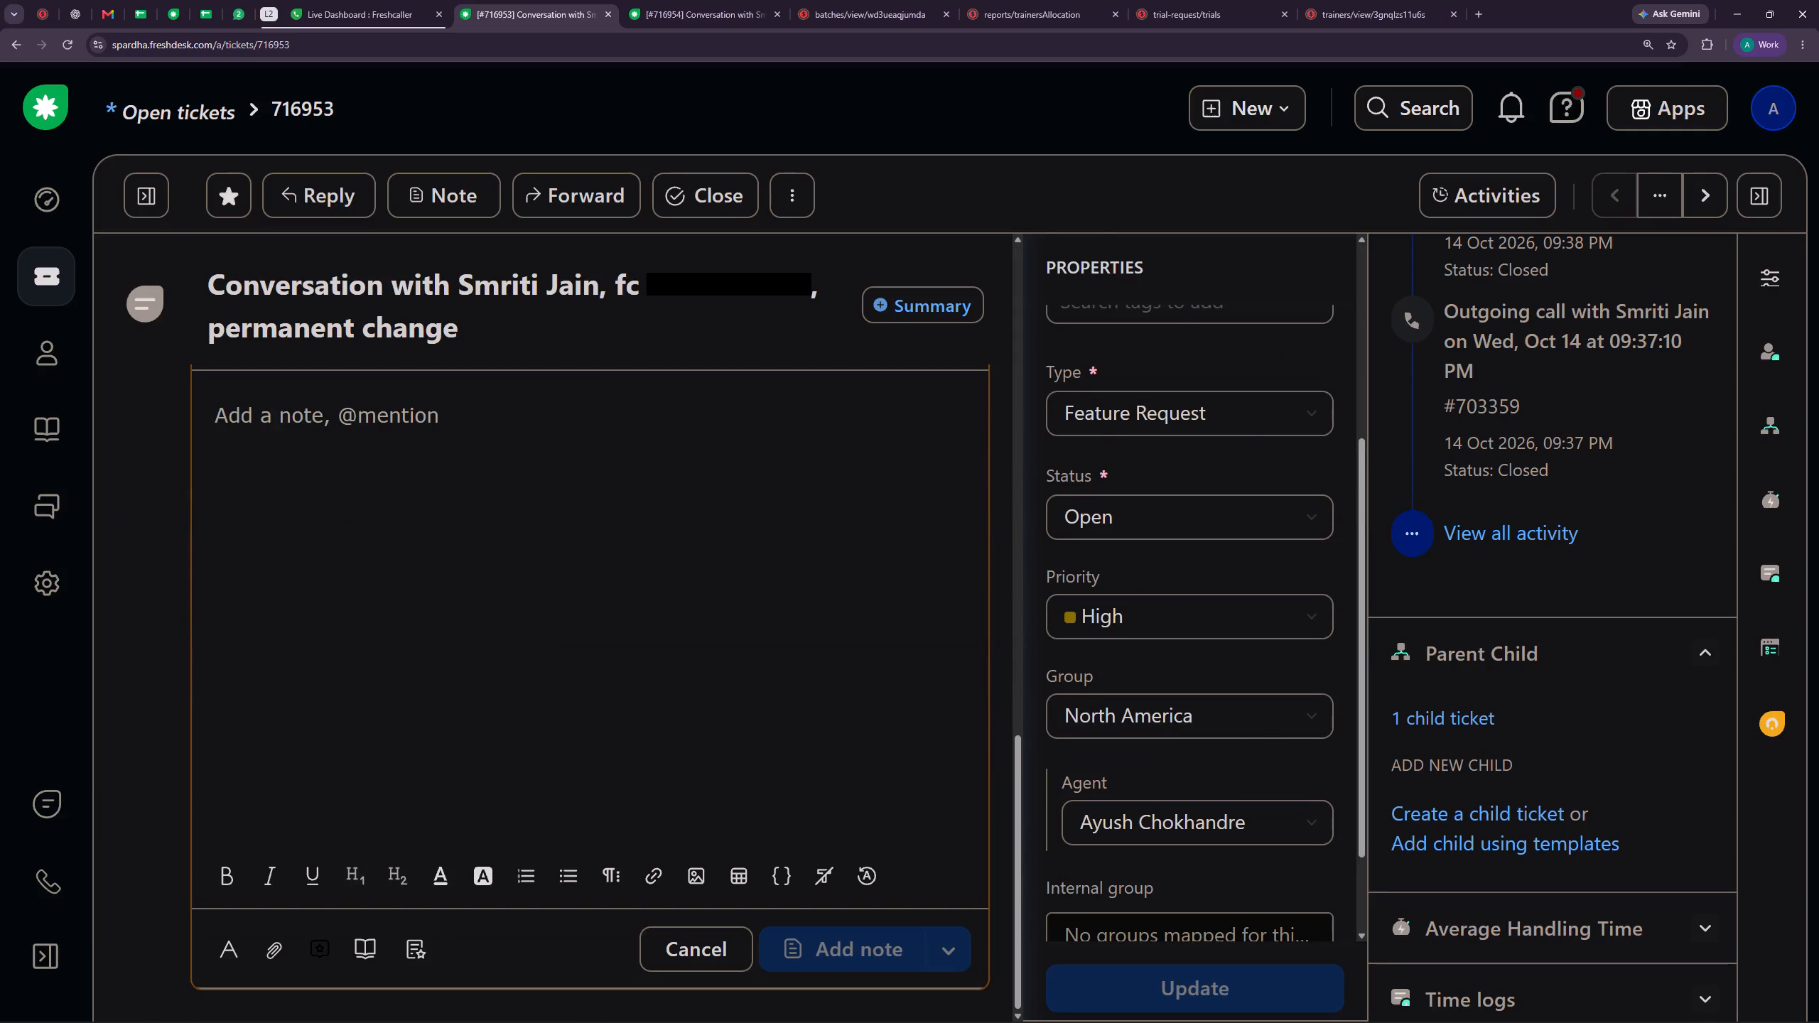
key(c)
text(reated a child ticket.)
click(867, 964)
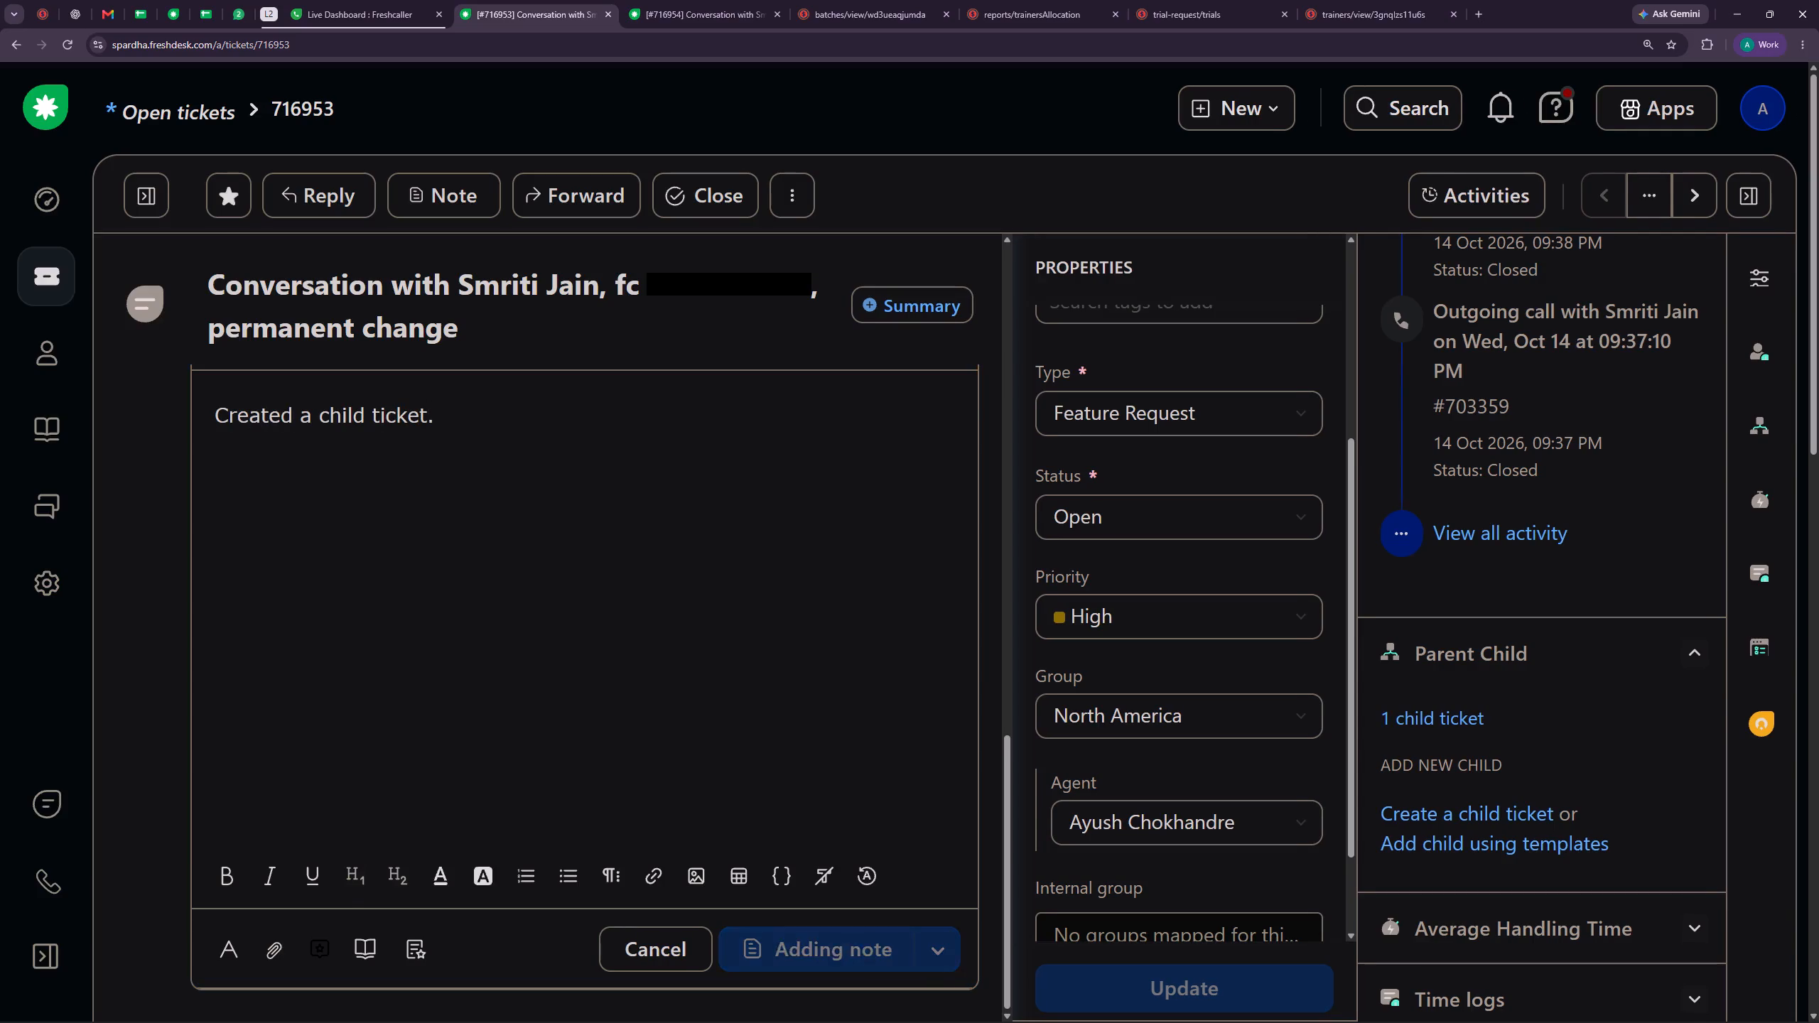
drag(1209, 485, 1210, 477)
click(1202, 521)
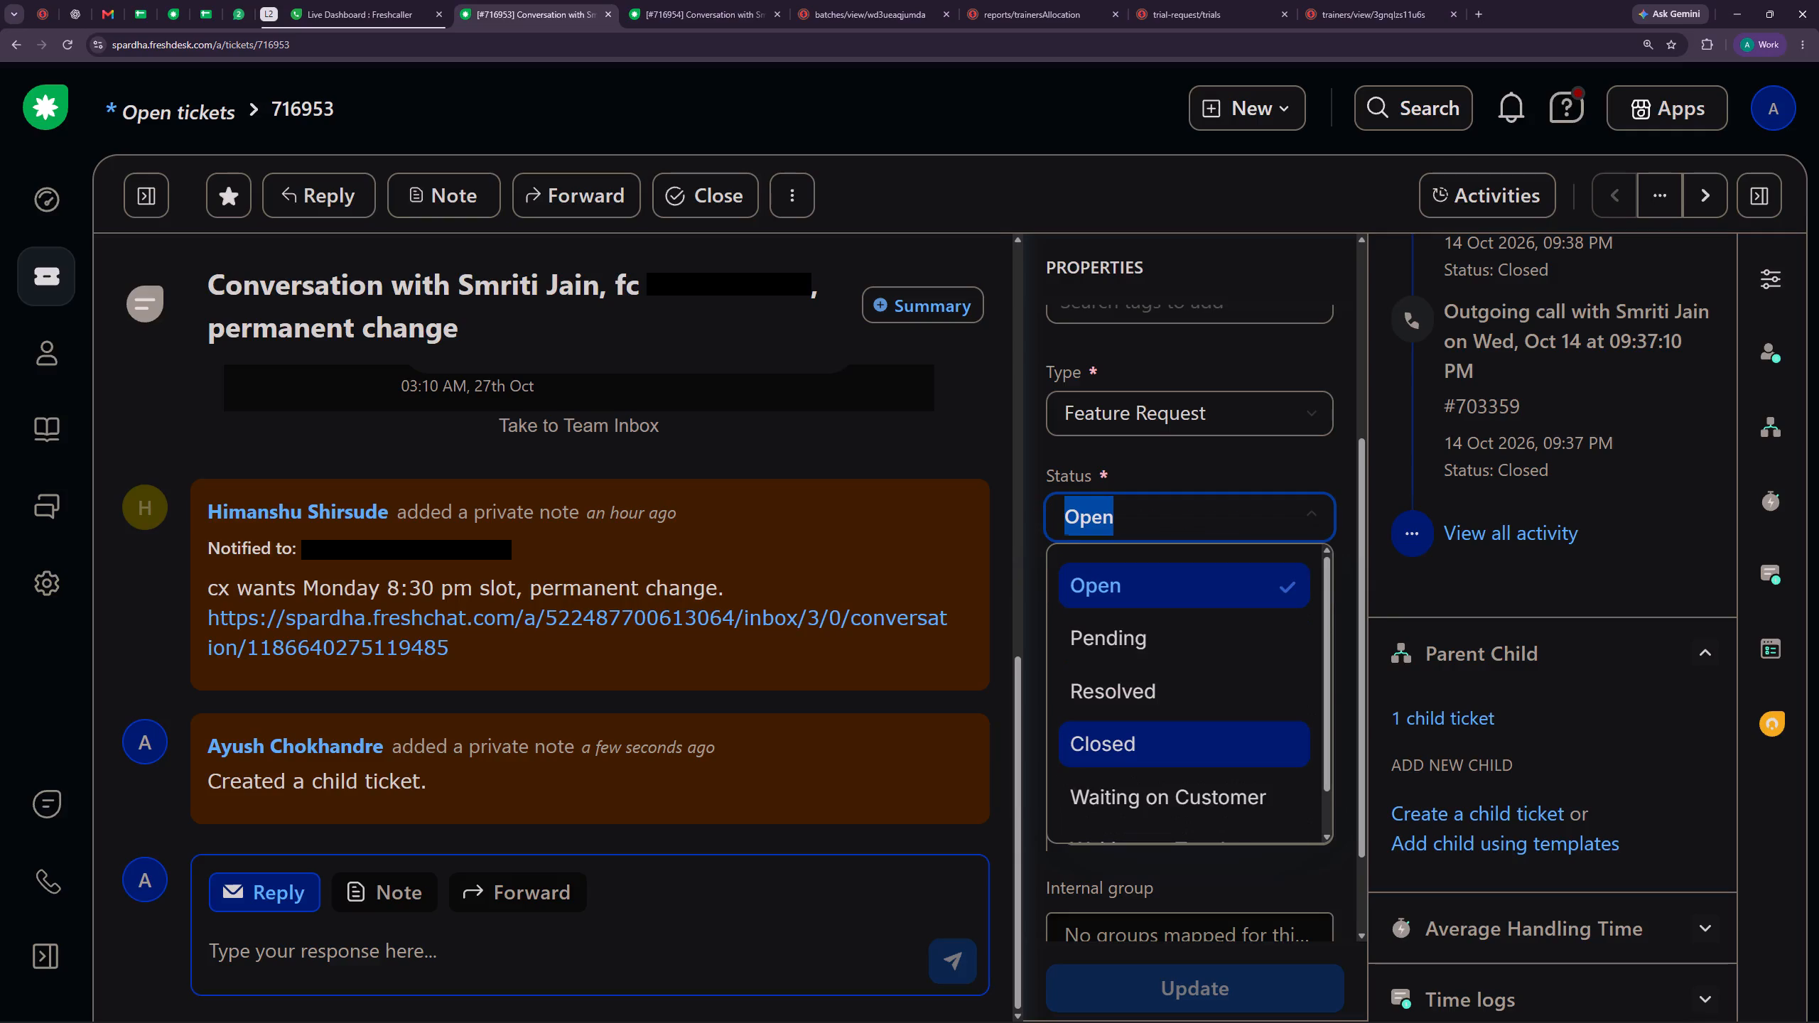
click(1185, 805)
click(1202, 1014)
click(1210, 1002)
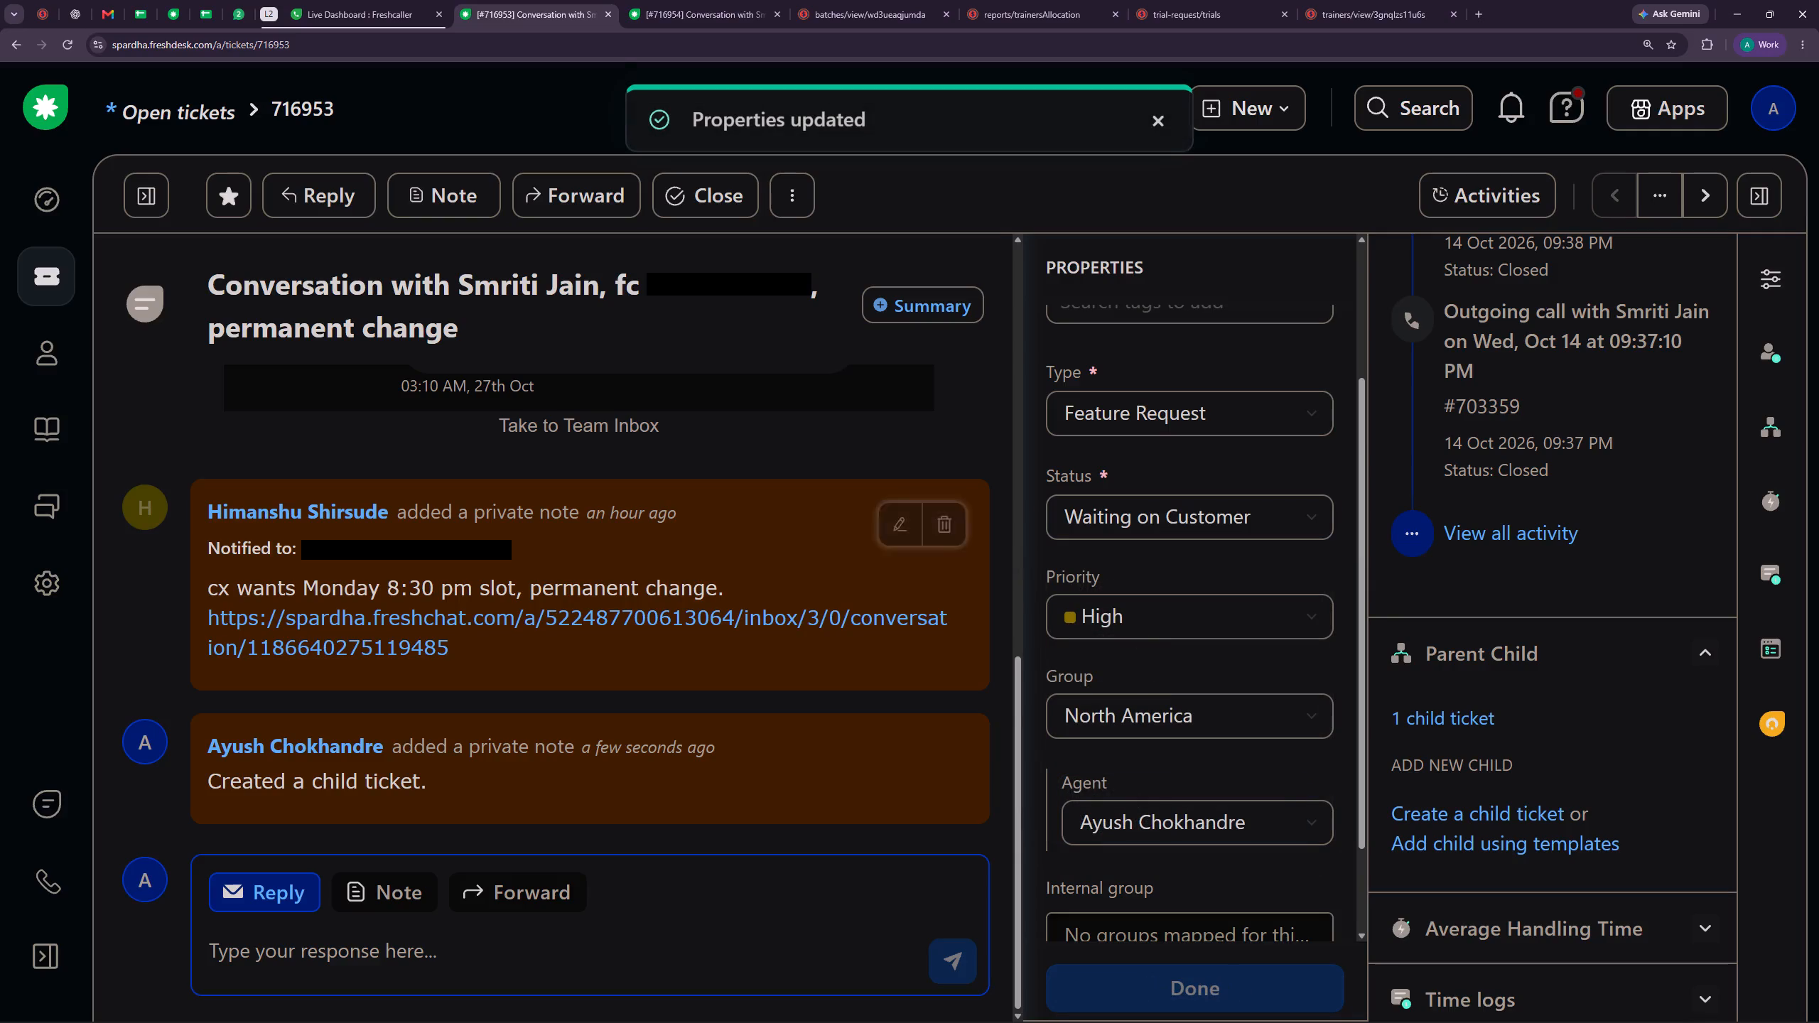
click(708, 0)
scroll(876, 590, up, 5)
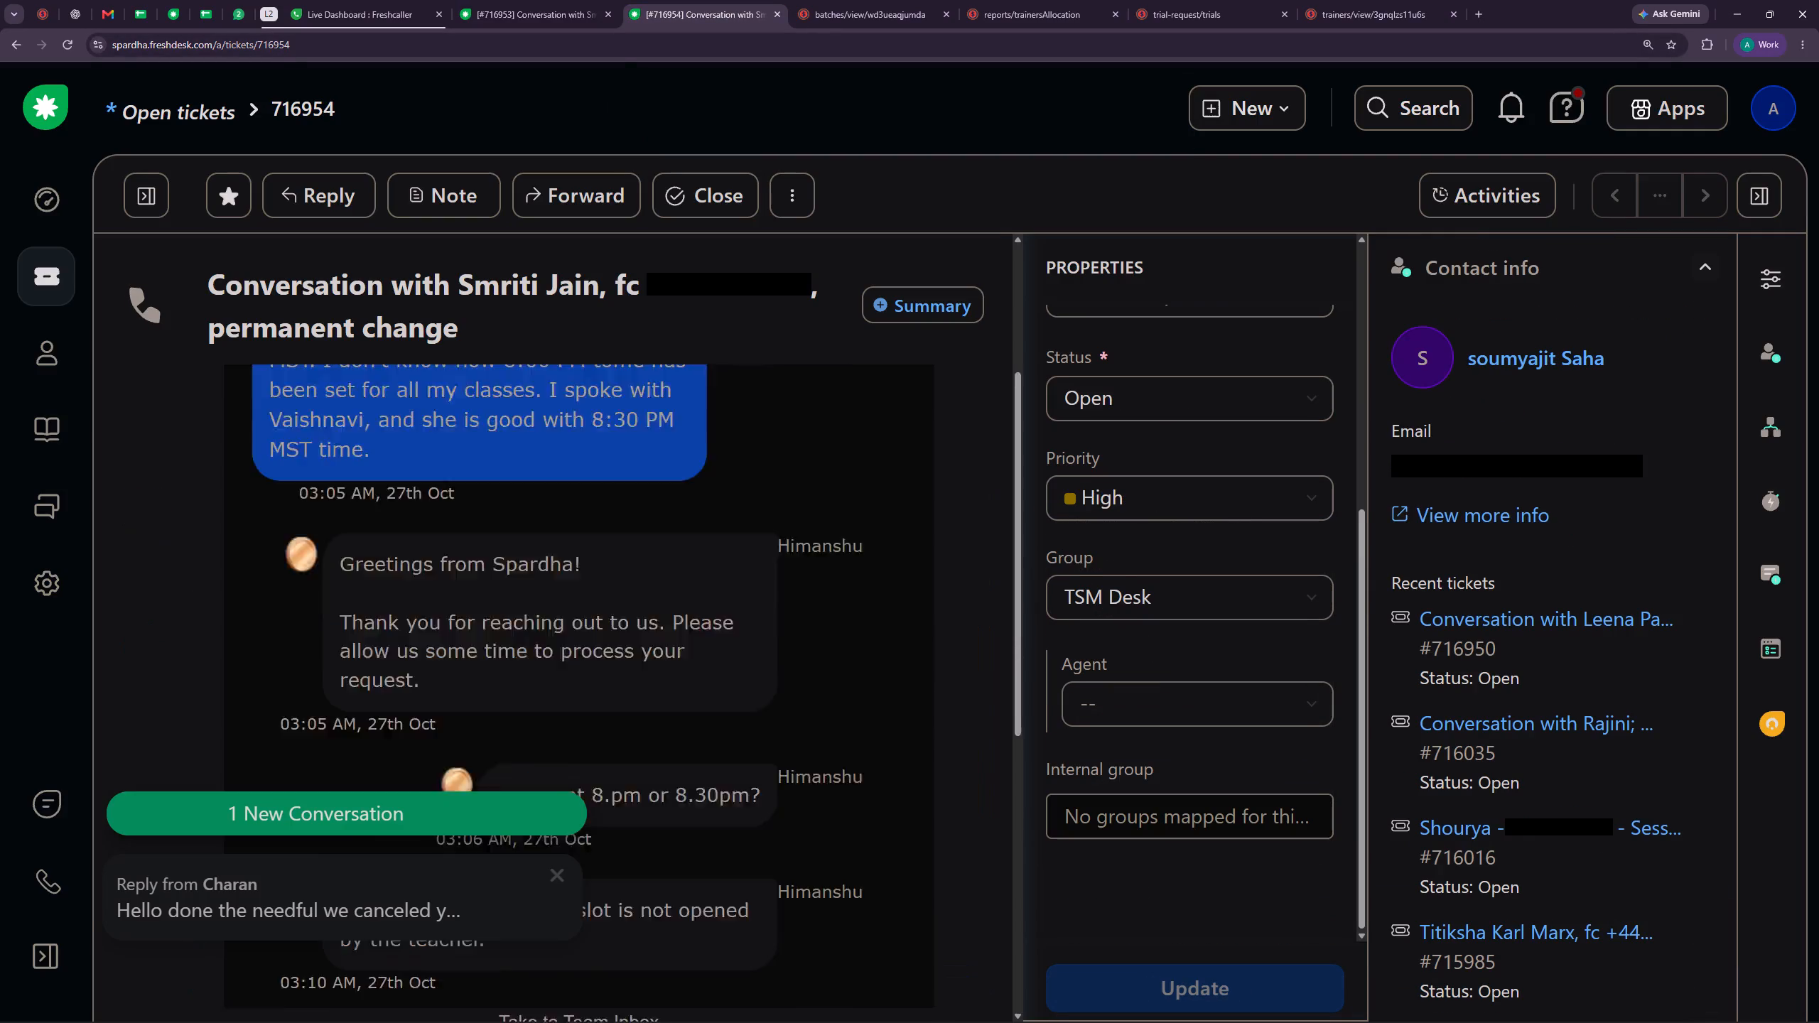
scroll(871, 607, up, 6)
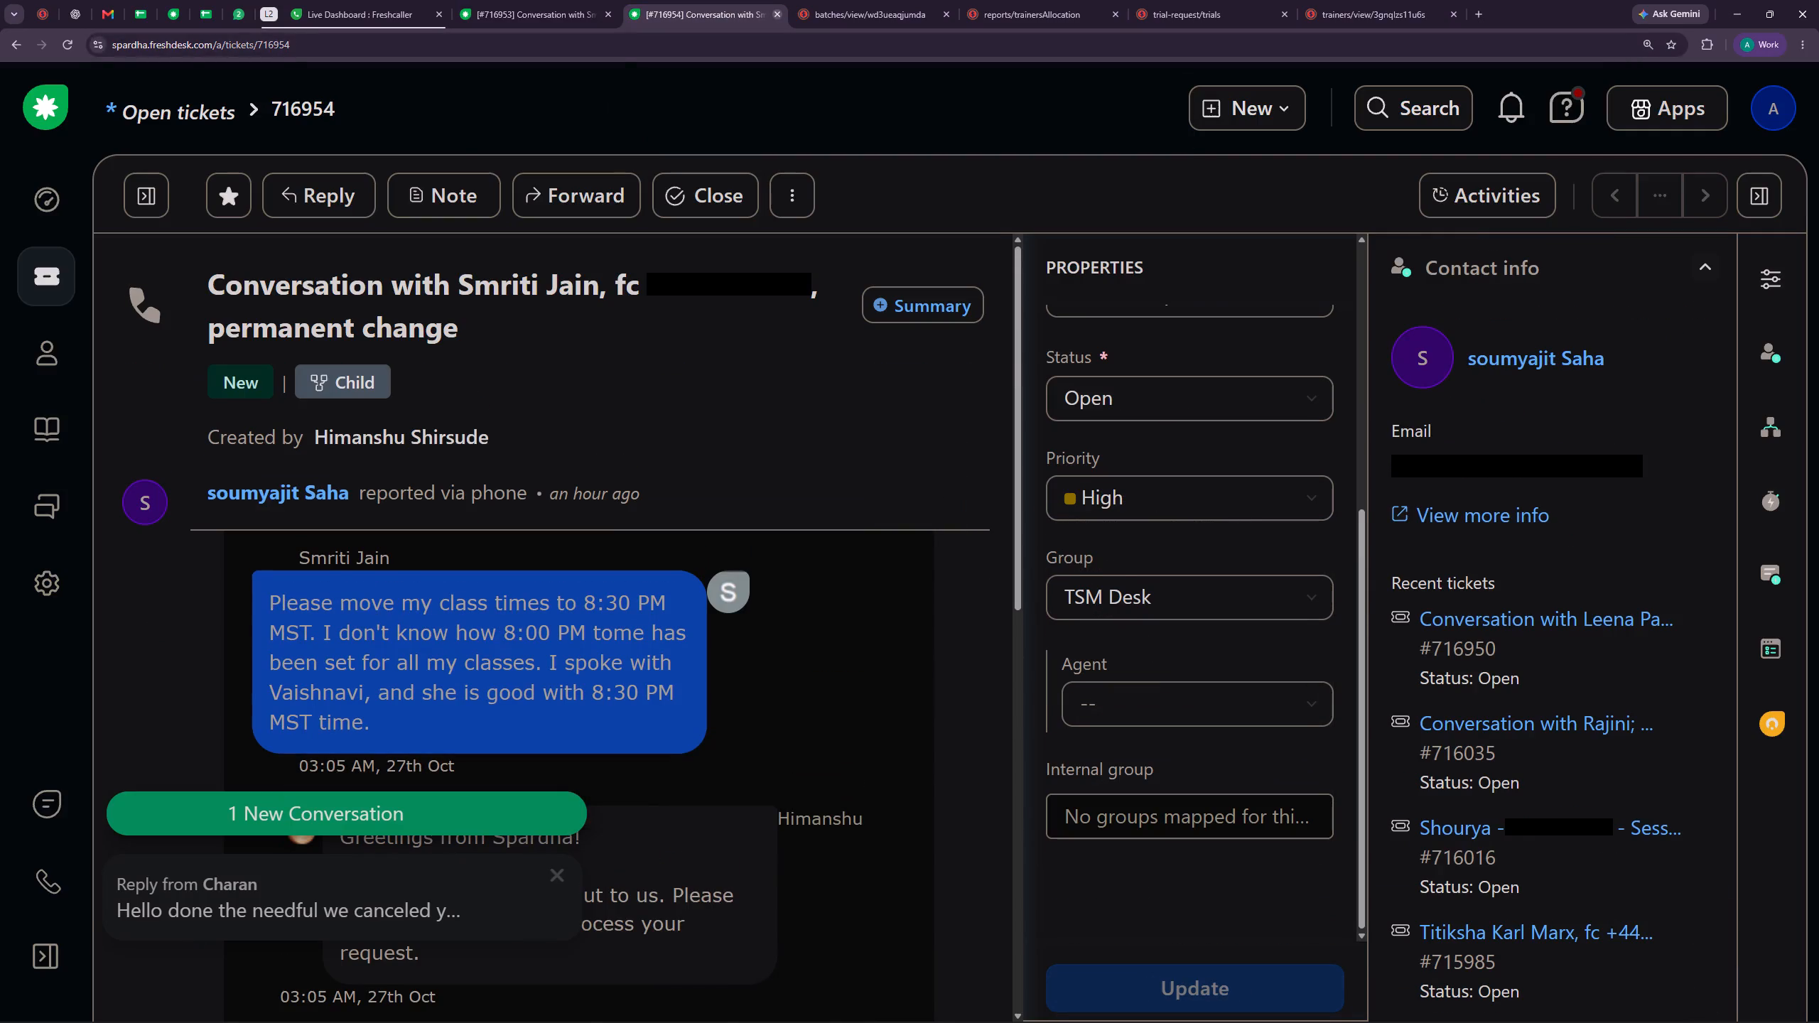
click(778, 12)
click(577, 9)
scroll(644, 367, up, 12)
scroll(749, 642, up, 1)
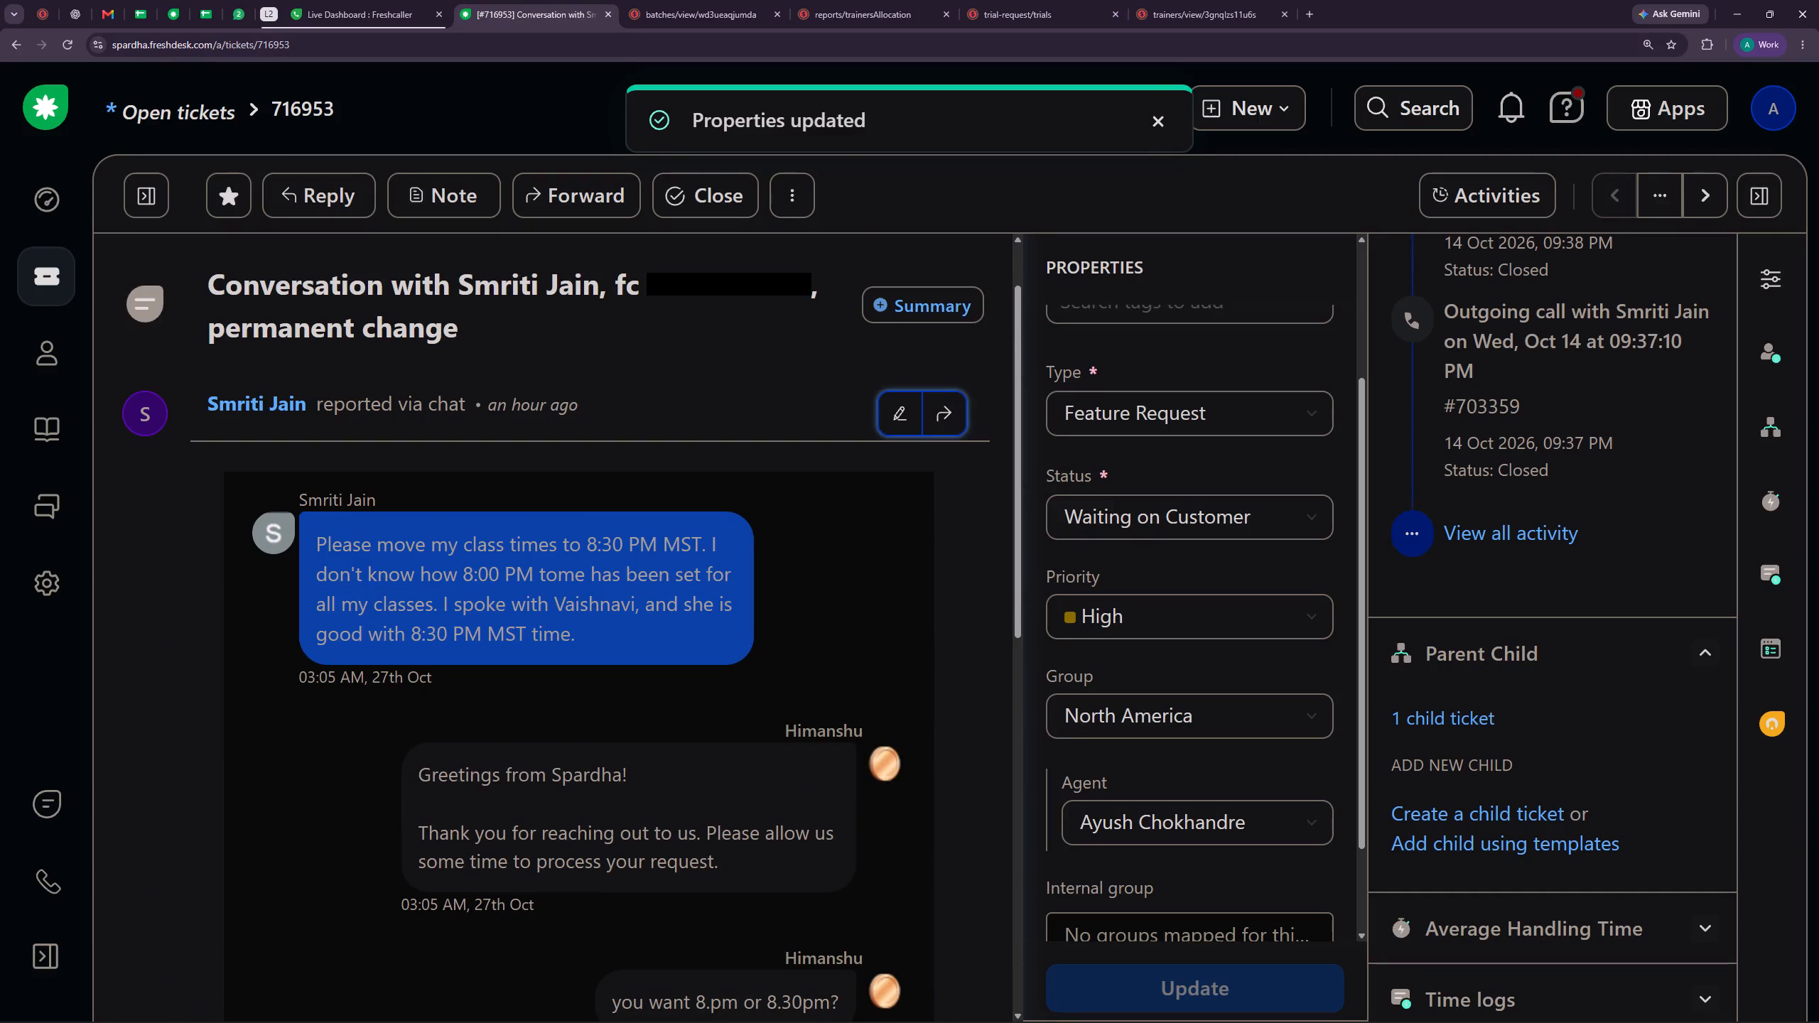
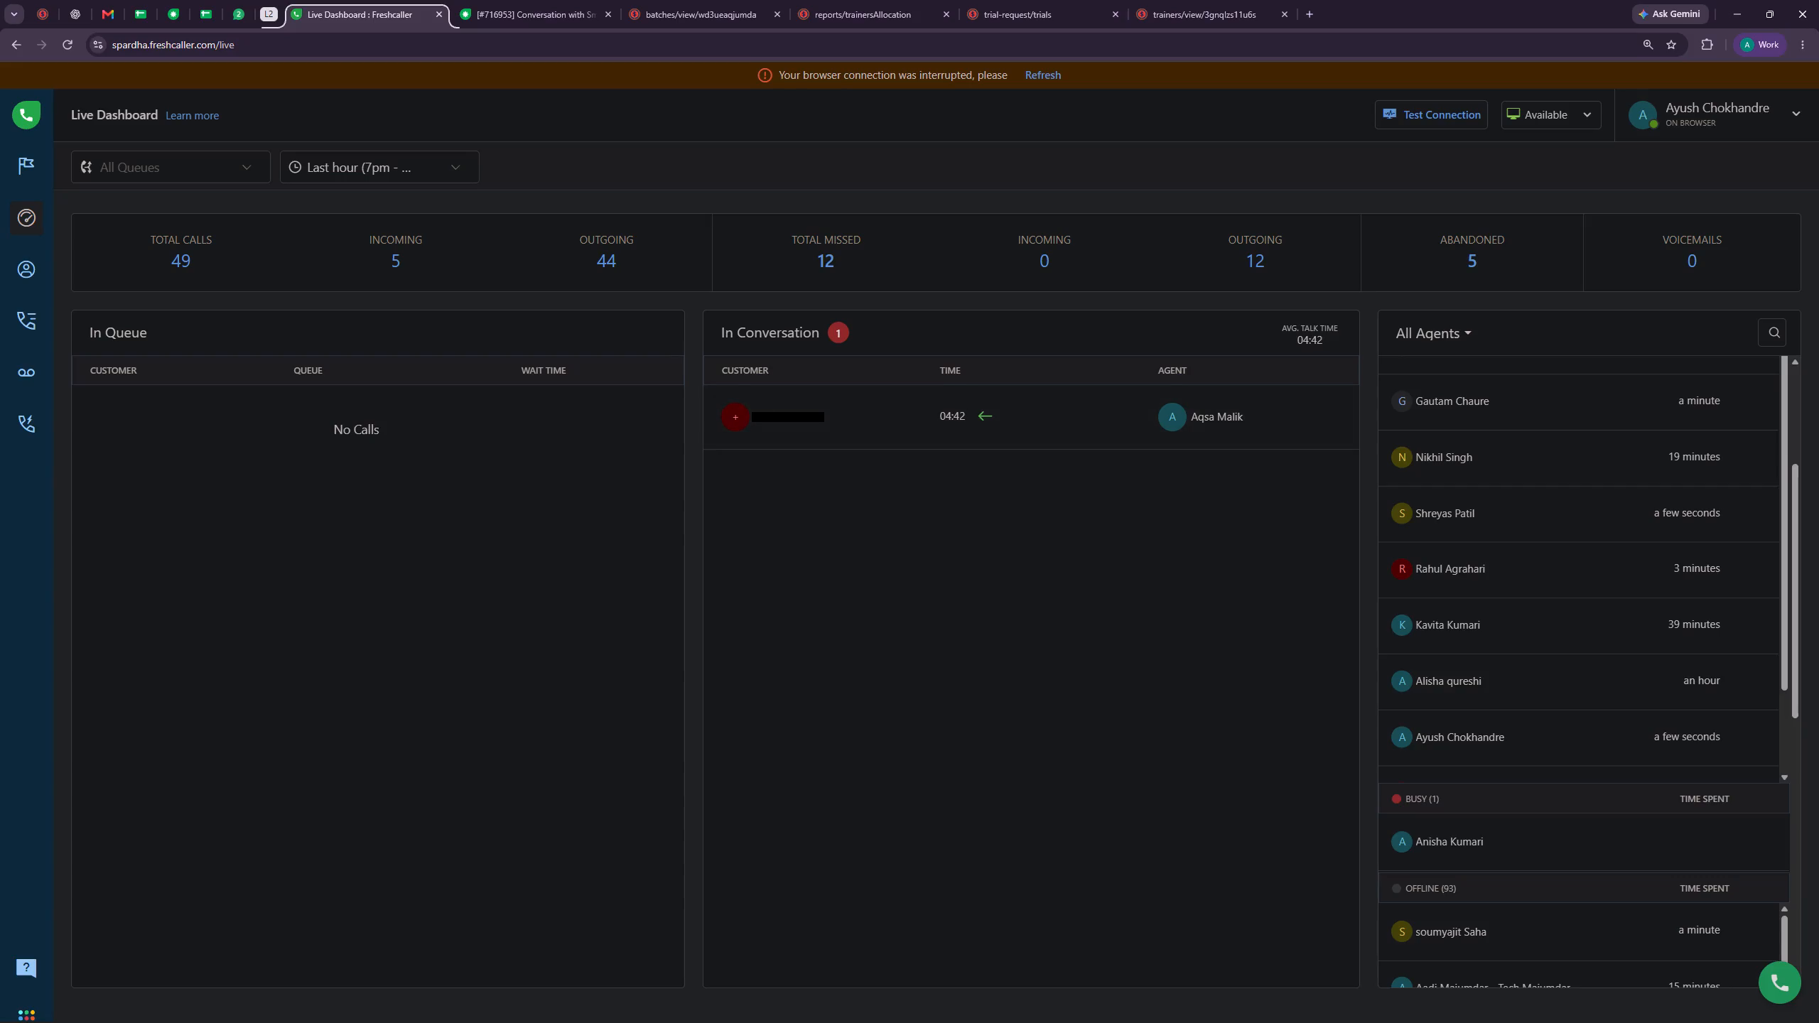
scroll(1520, 548, down, 1)
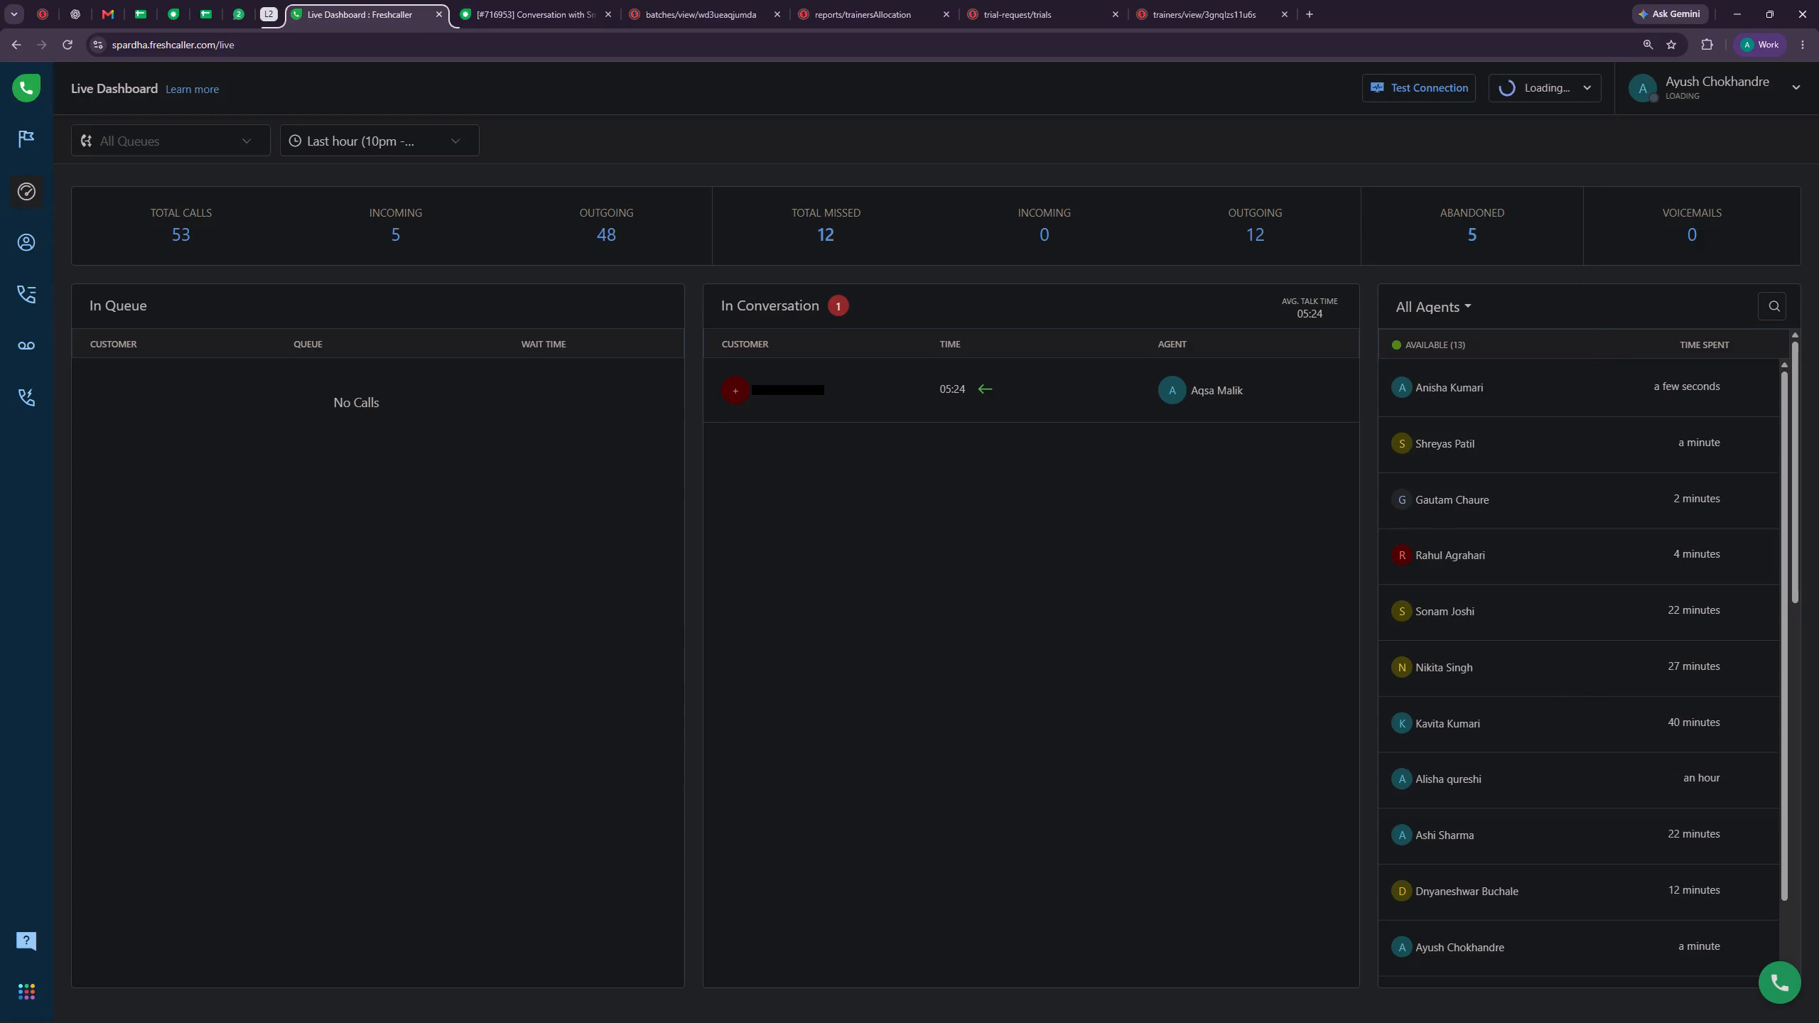
click(1547, 94)
click(1504, 125)
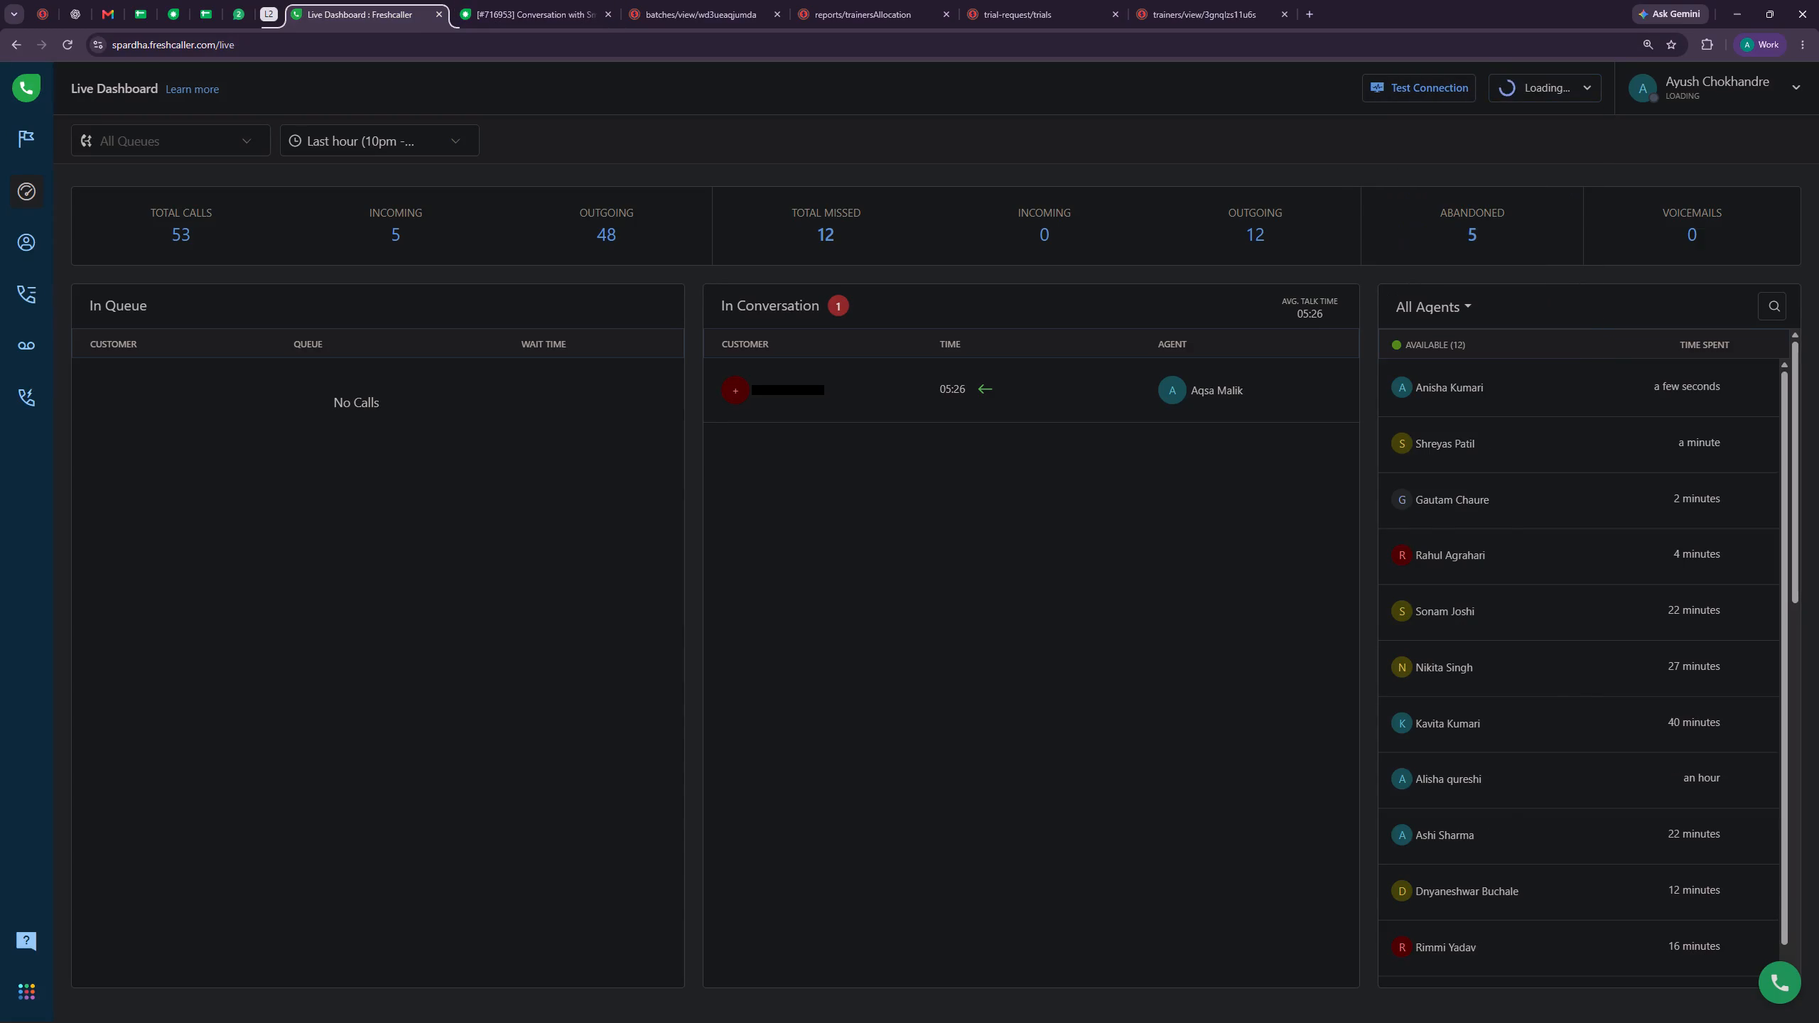
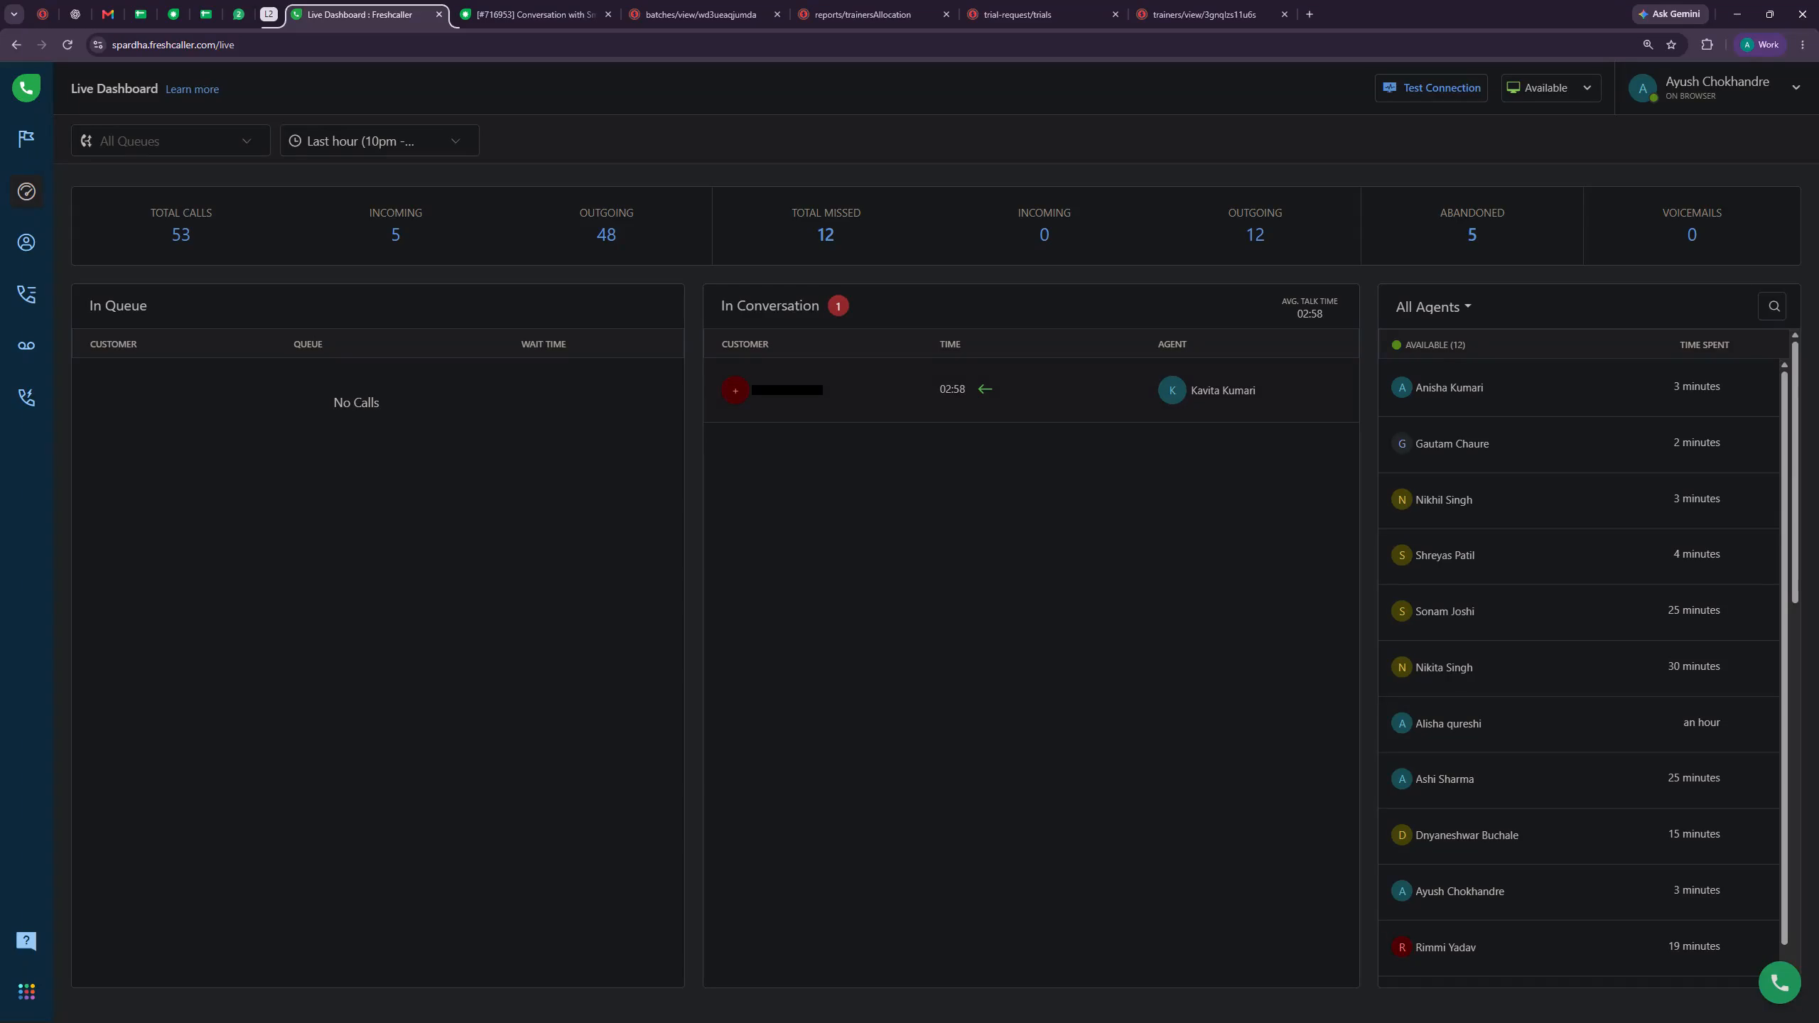
click(473, 6)
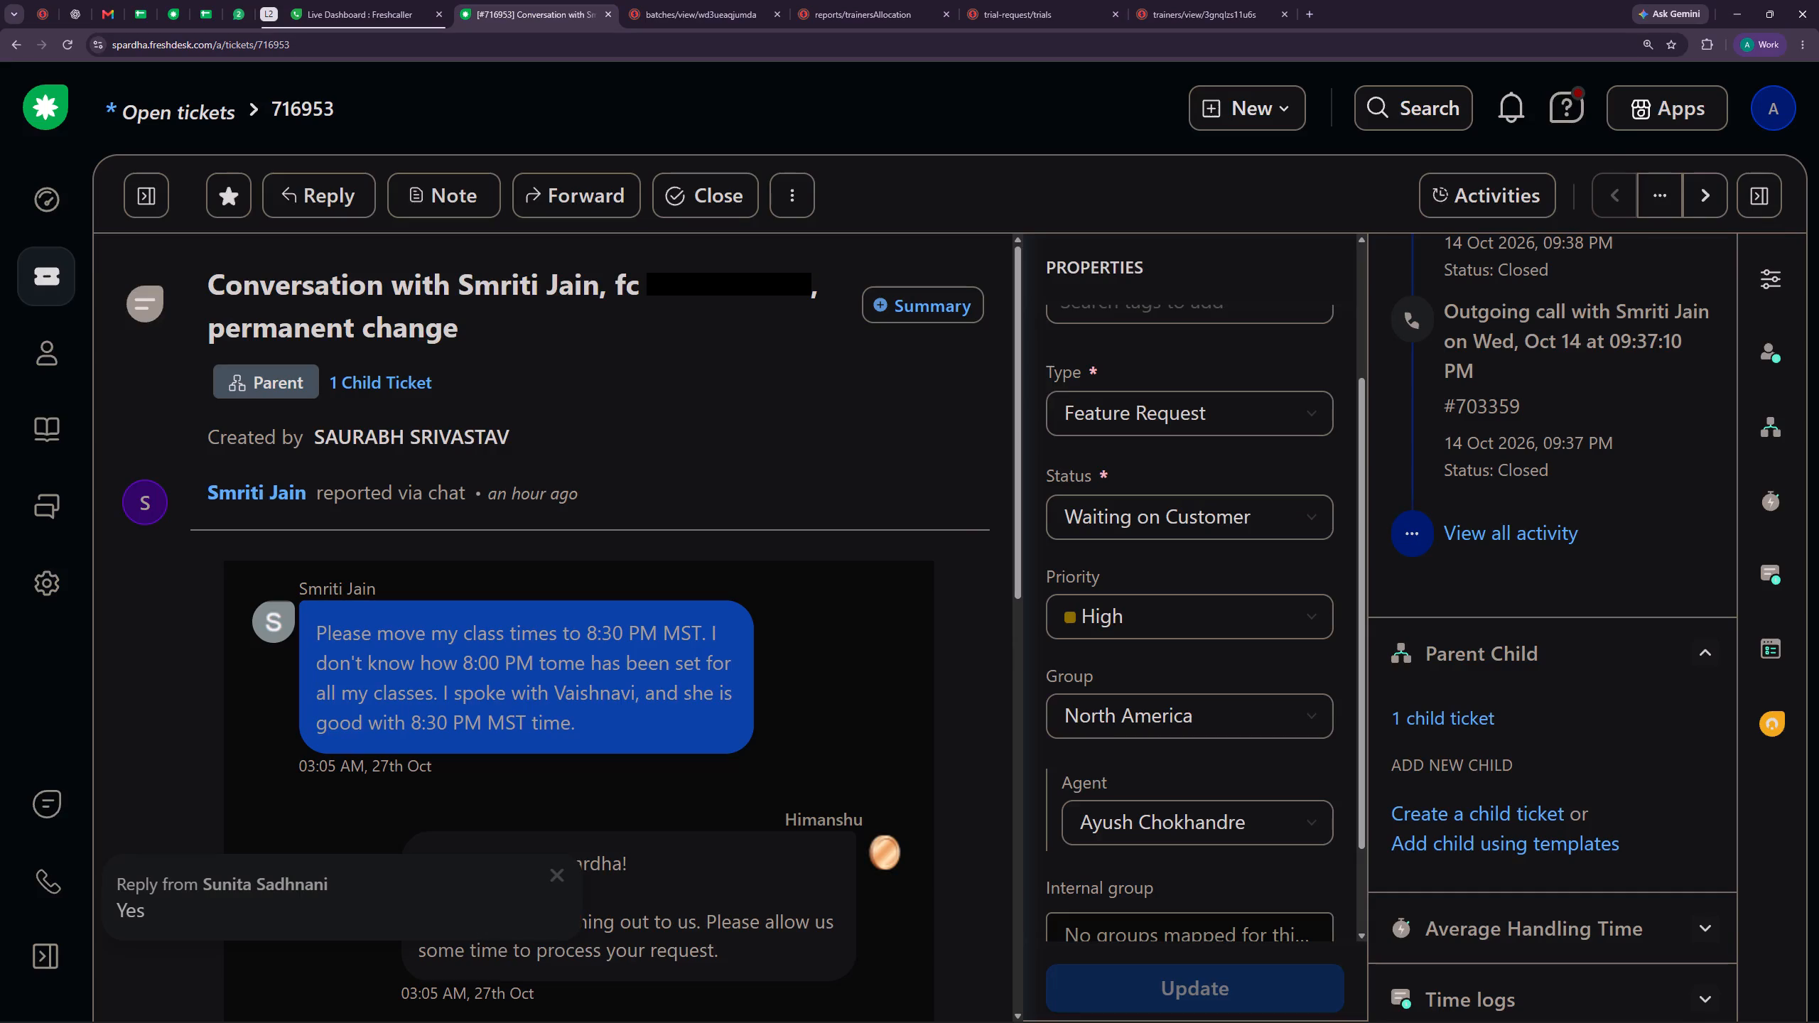
click(555, 870)
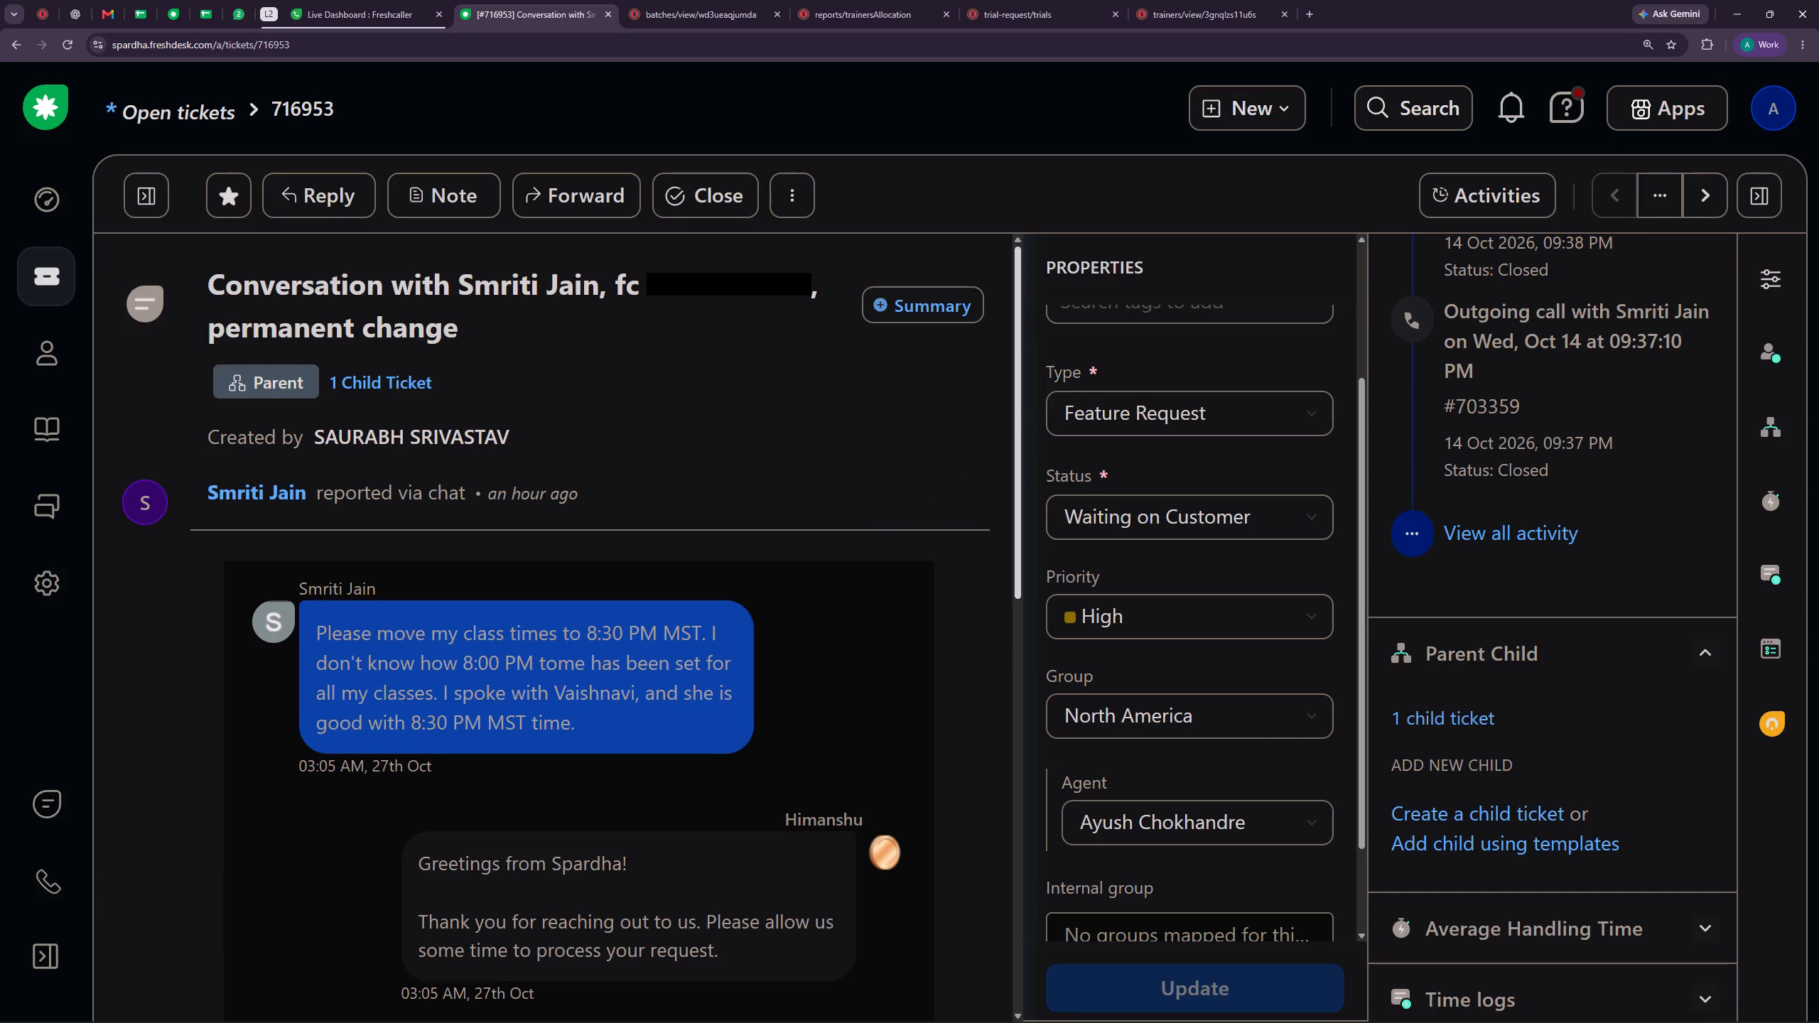
drag(1016, 379, 1024, 347)
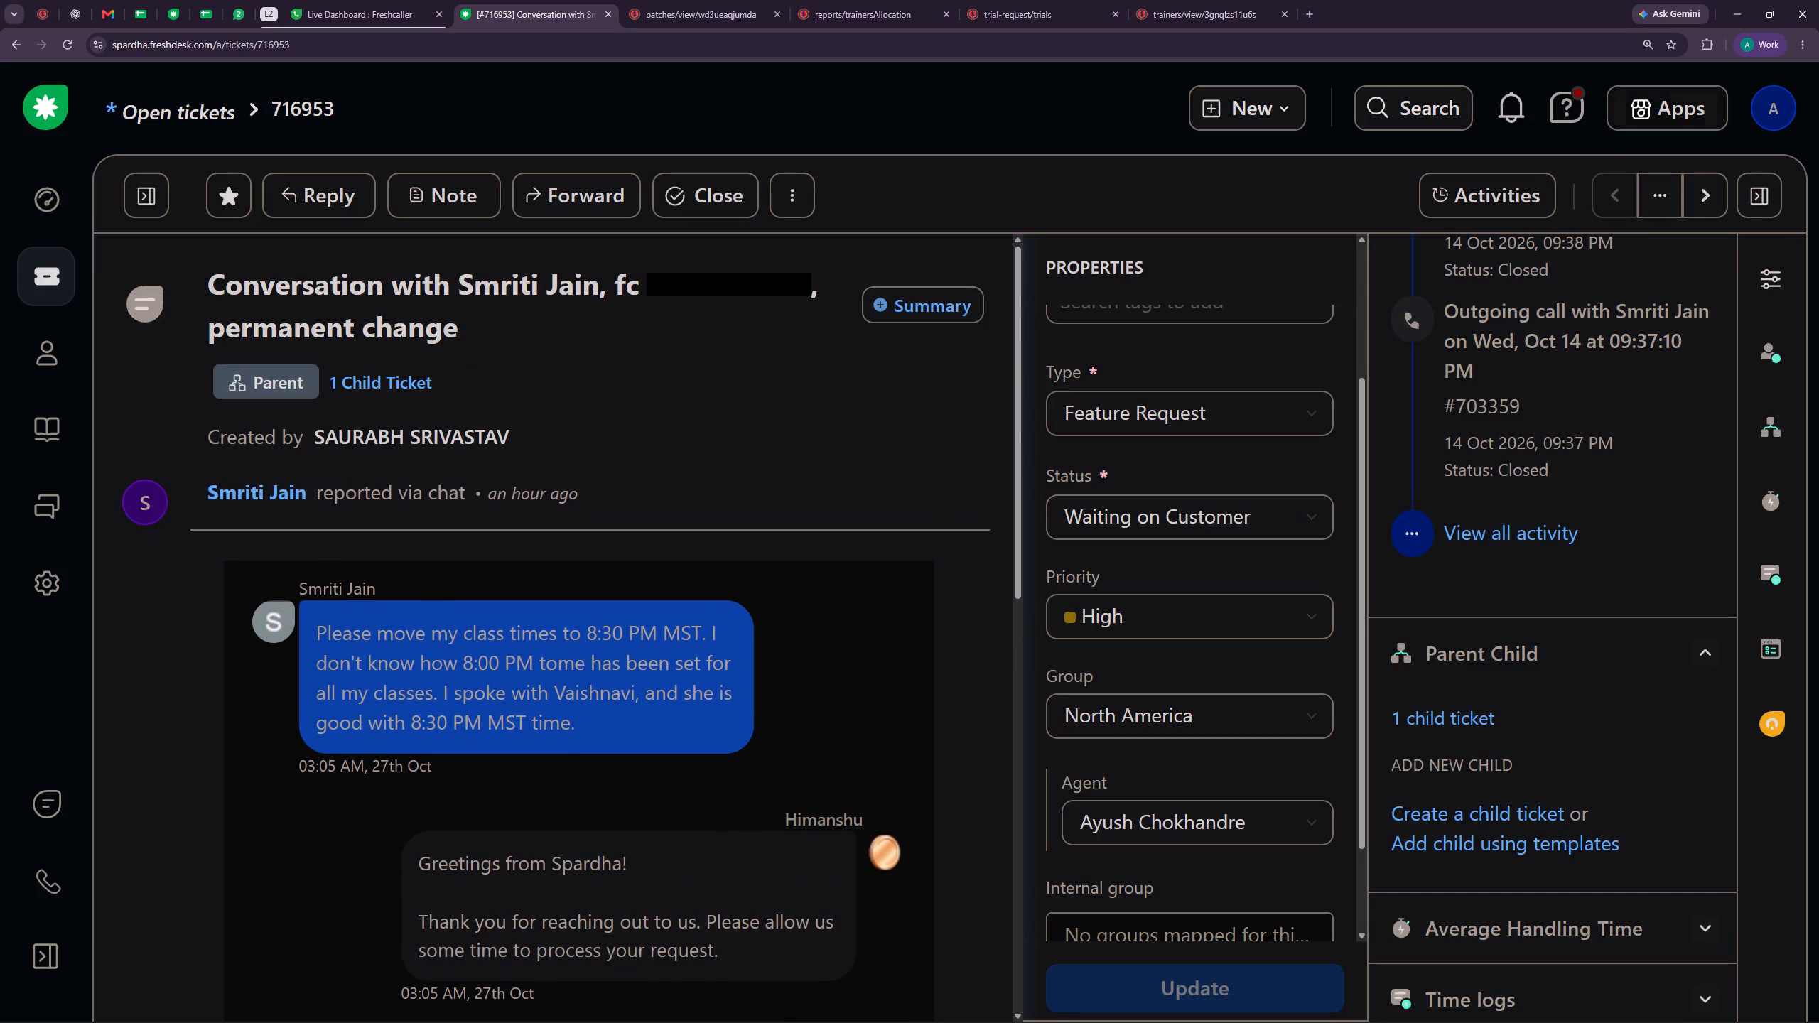
Check the November 2026 dates in the Windows calendar, leaving the browser minimized meanwhile.
click(1747, 0)
click(1779, 1015)
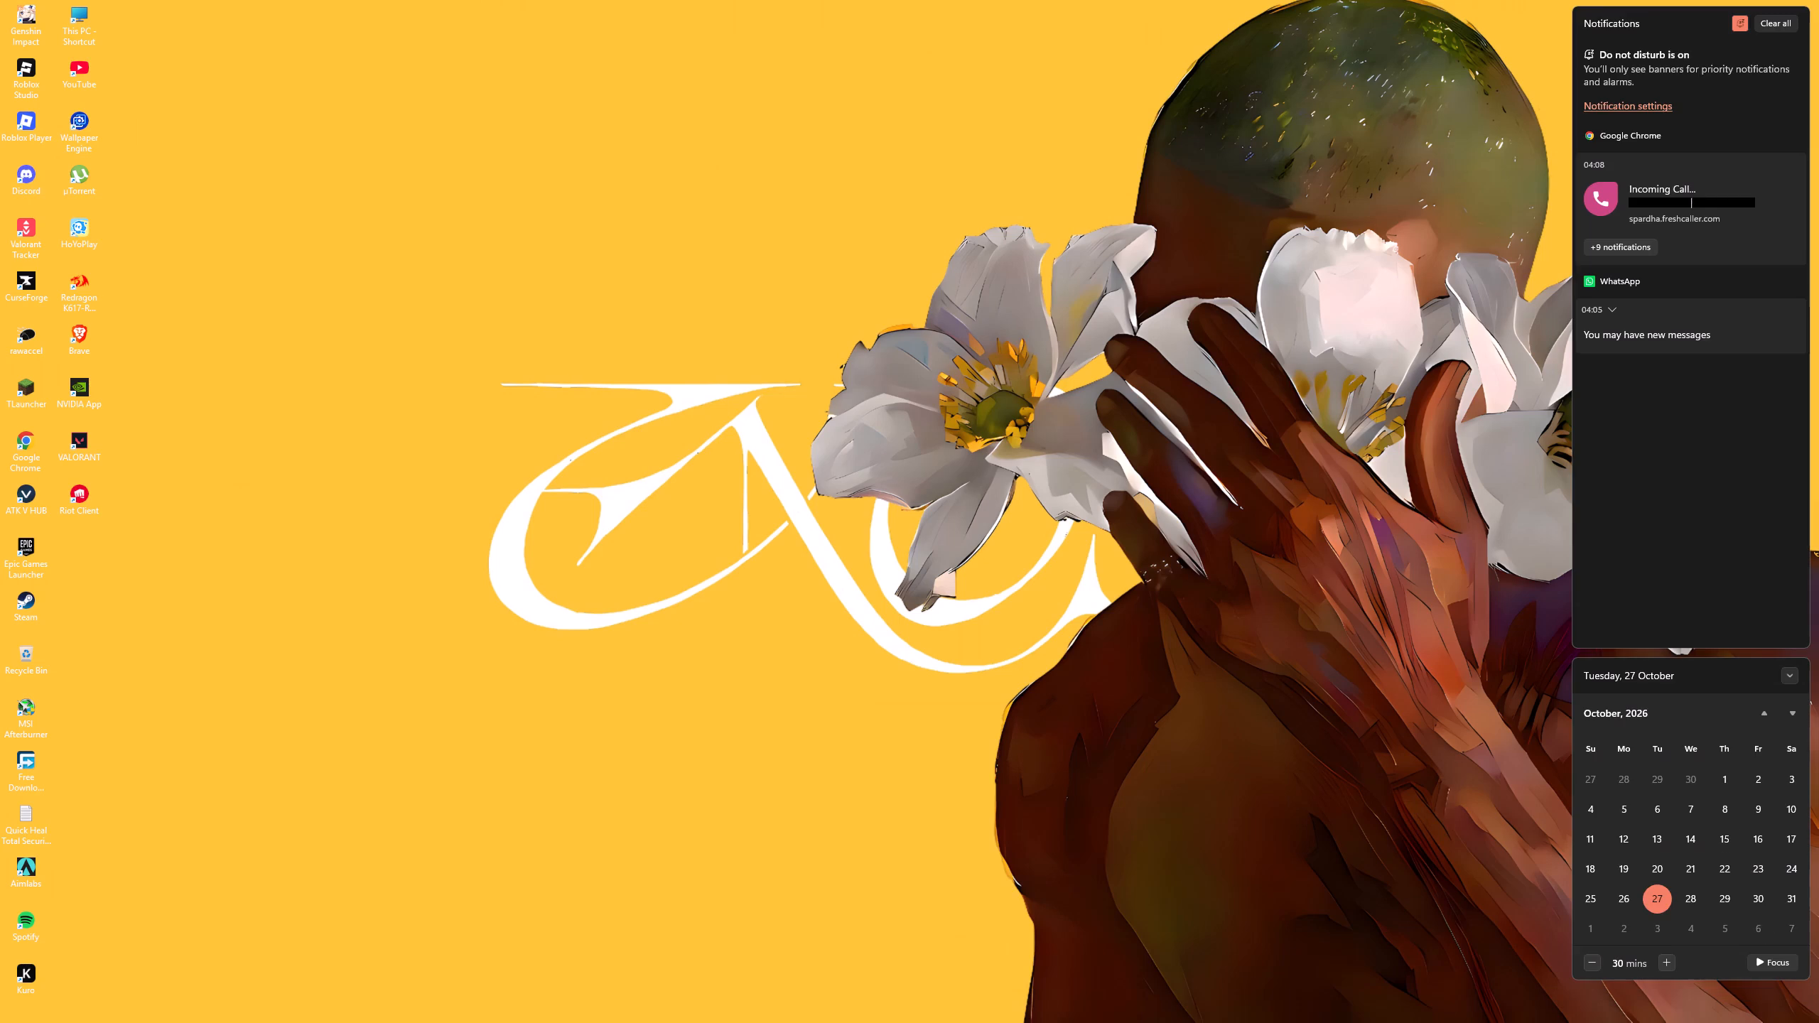
click(1788, 715)
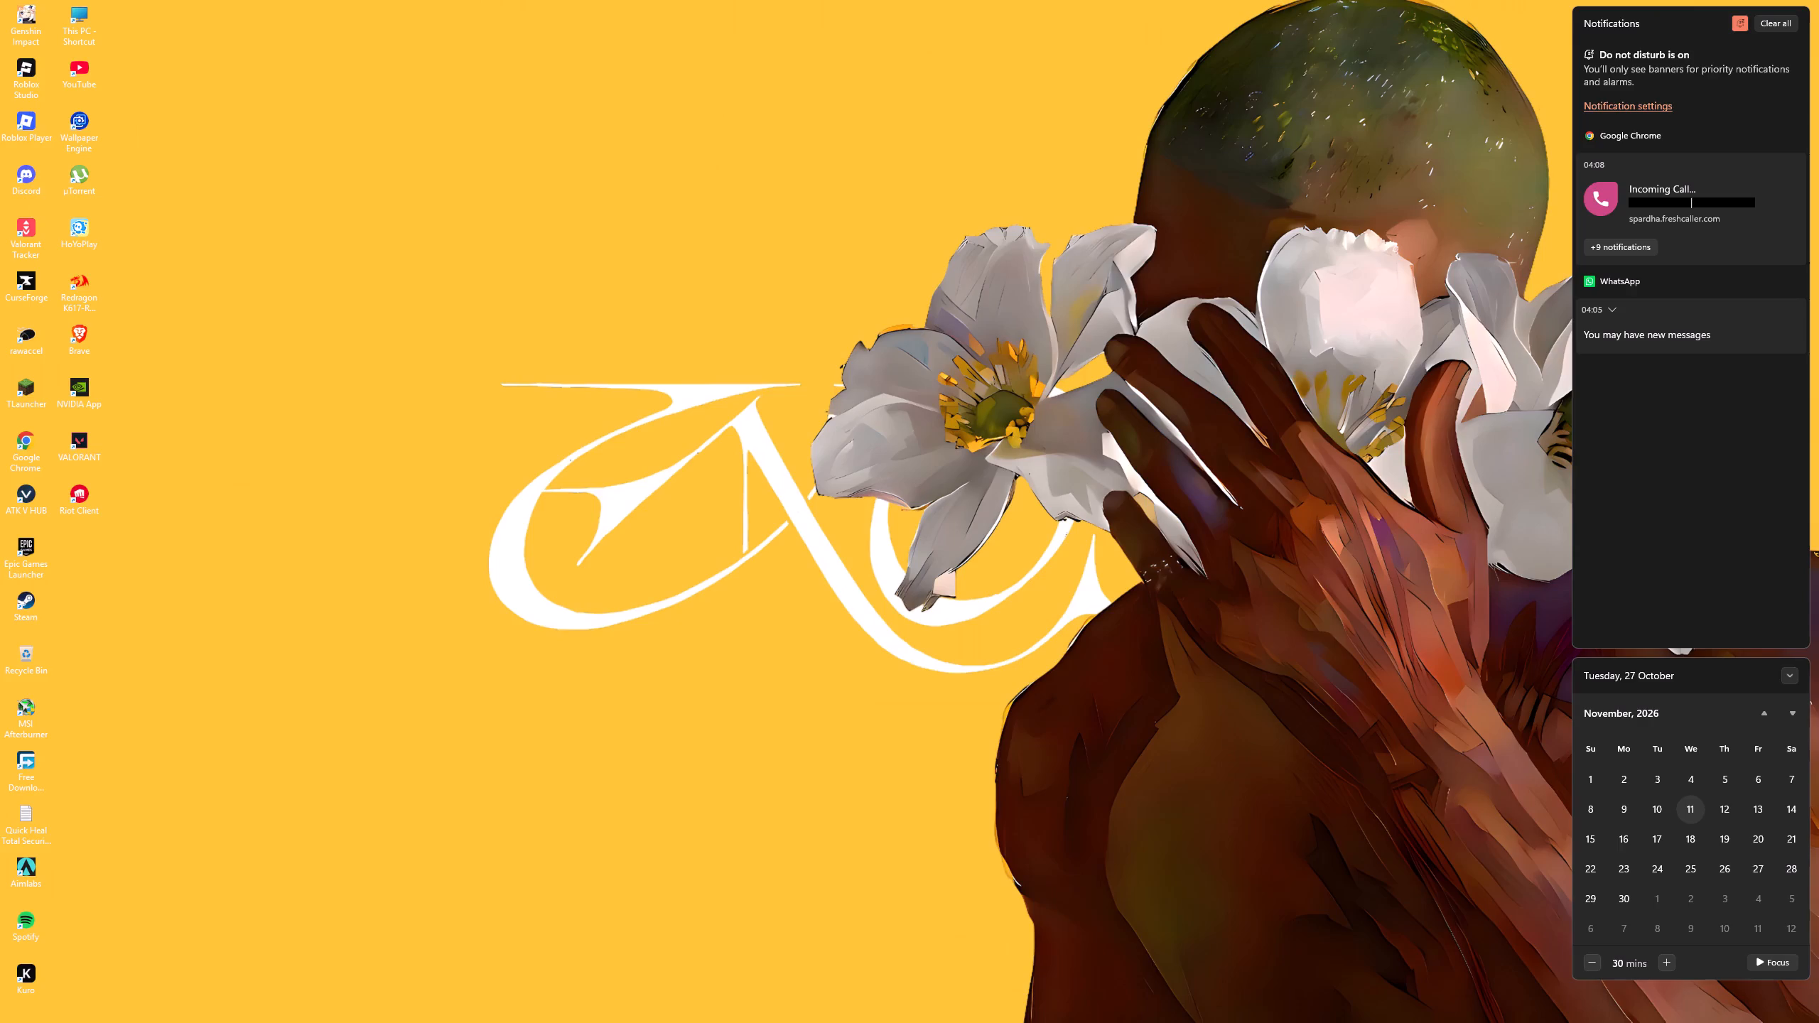
click(1364, 622)
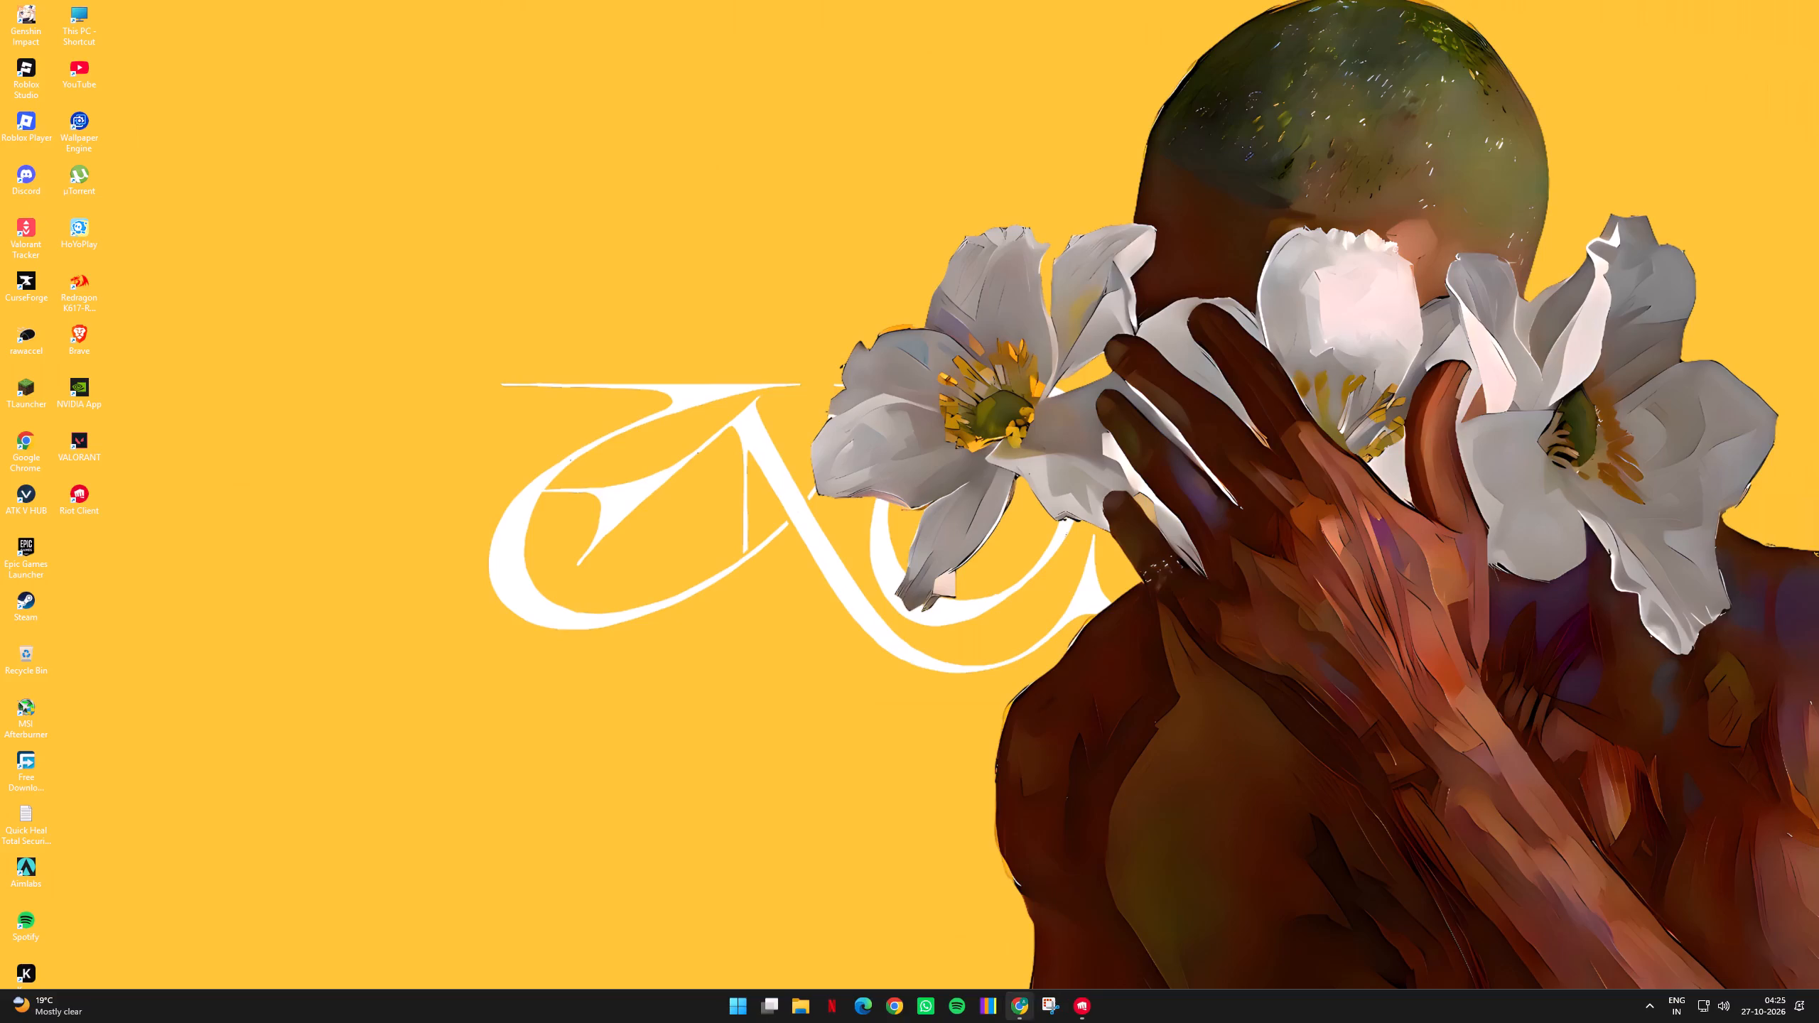
Switch back to Chrome and check the Freshcaller live dashboard and the NA & UK- L2 Team chat.
click(1021, 1007)
click(315, 0)
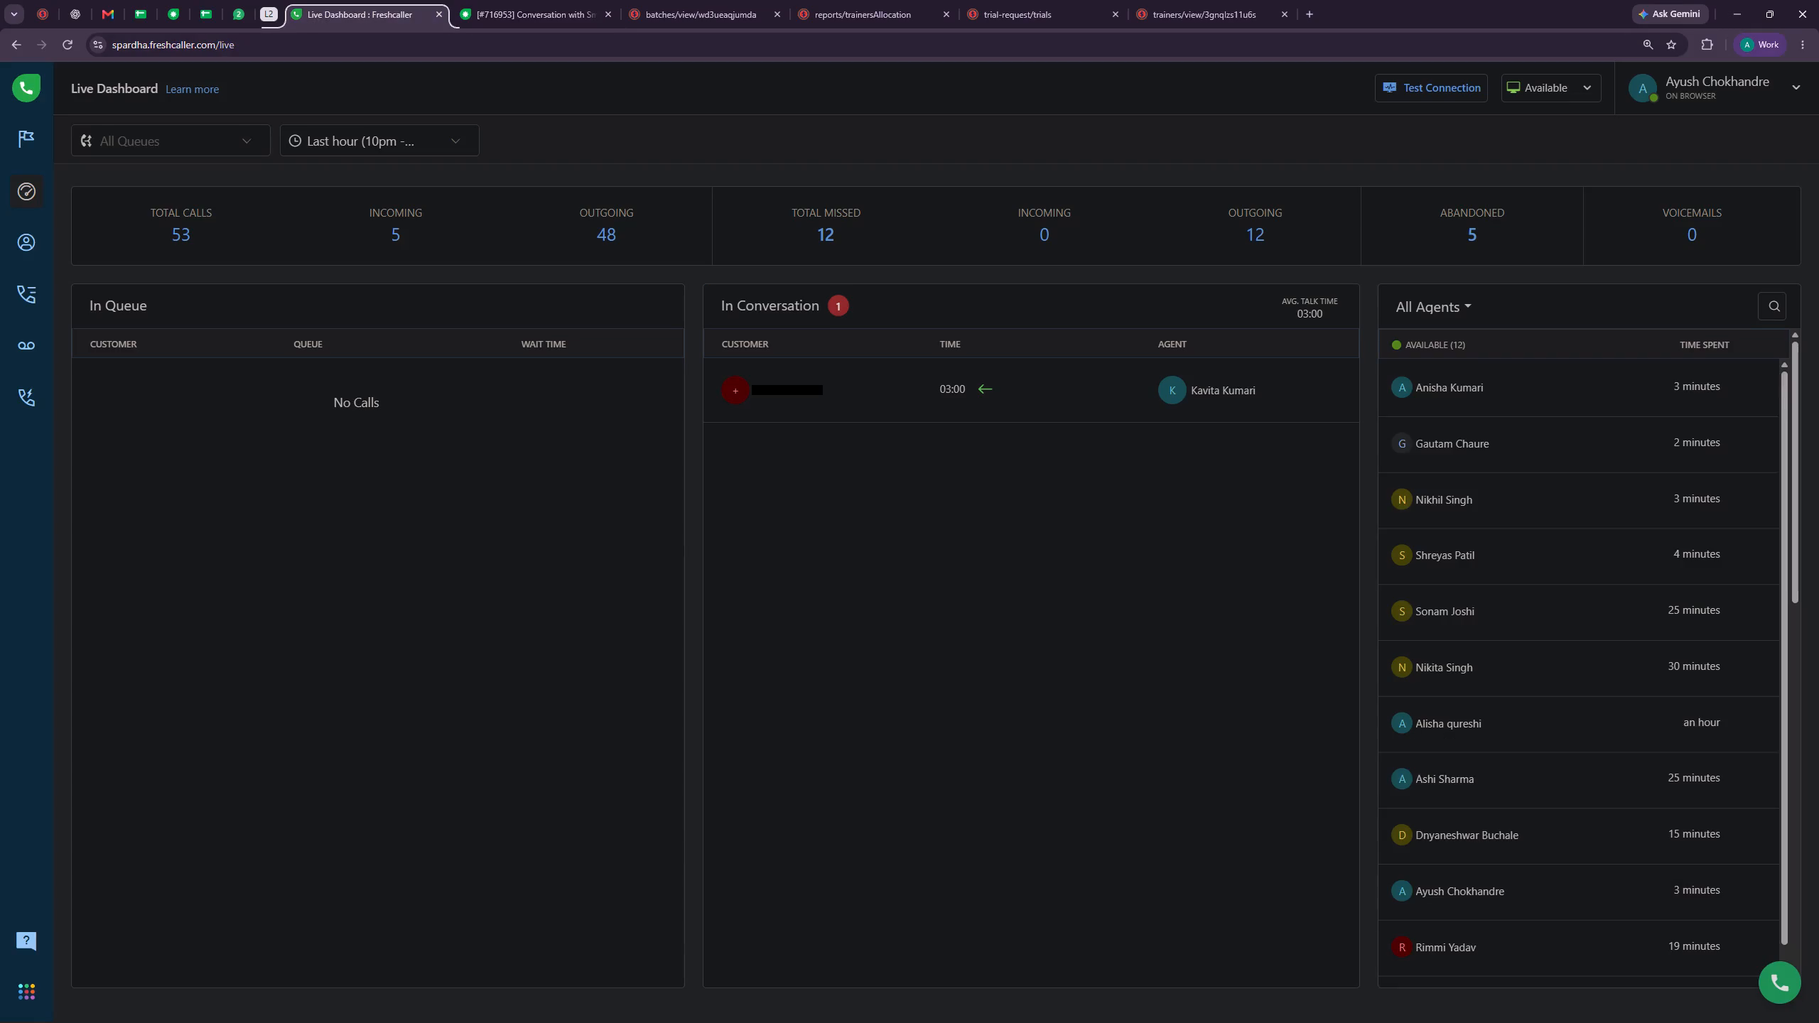
click(112, 0)
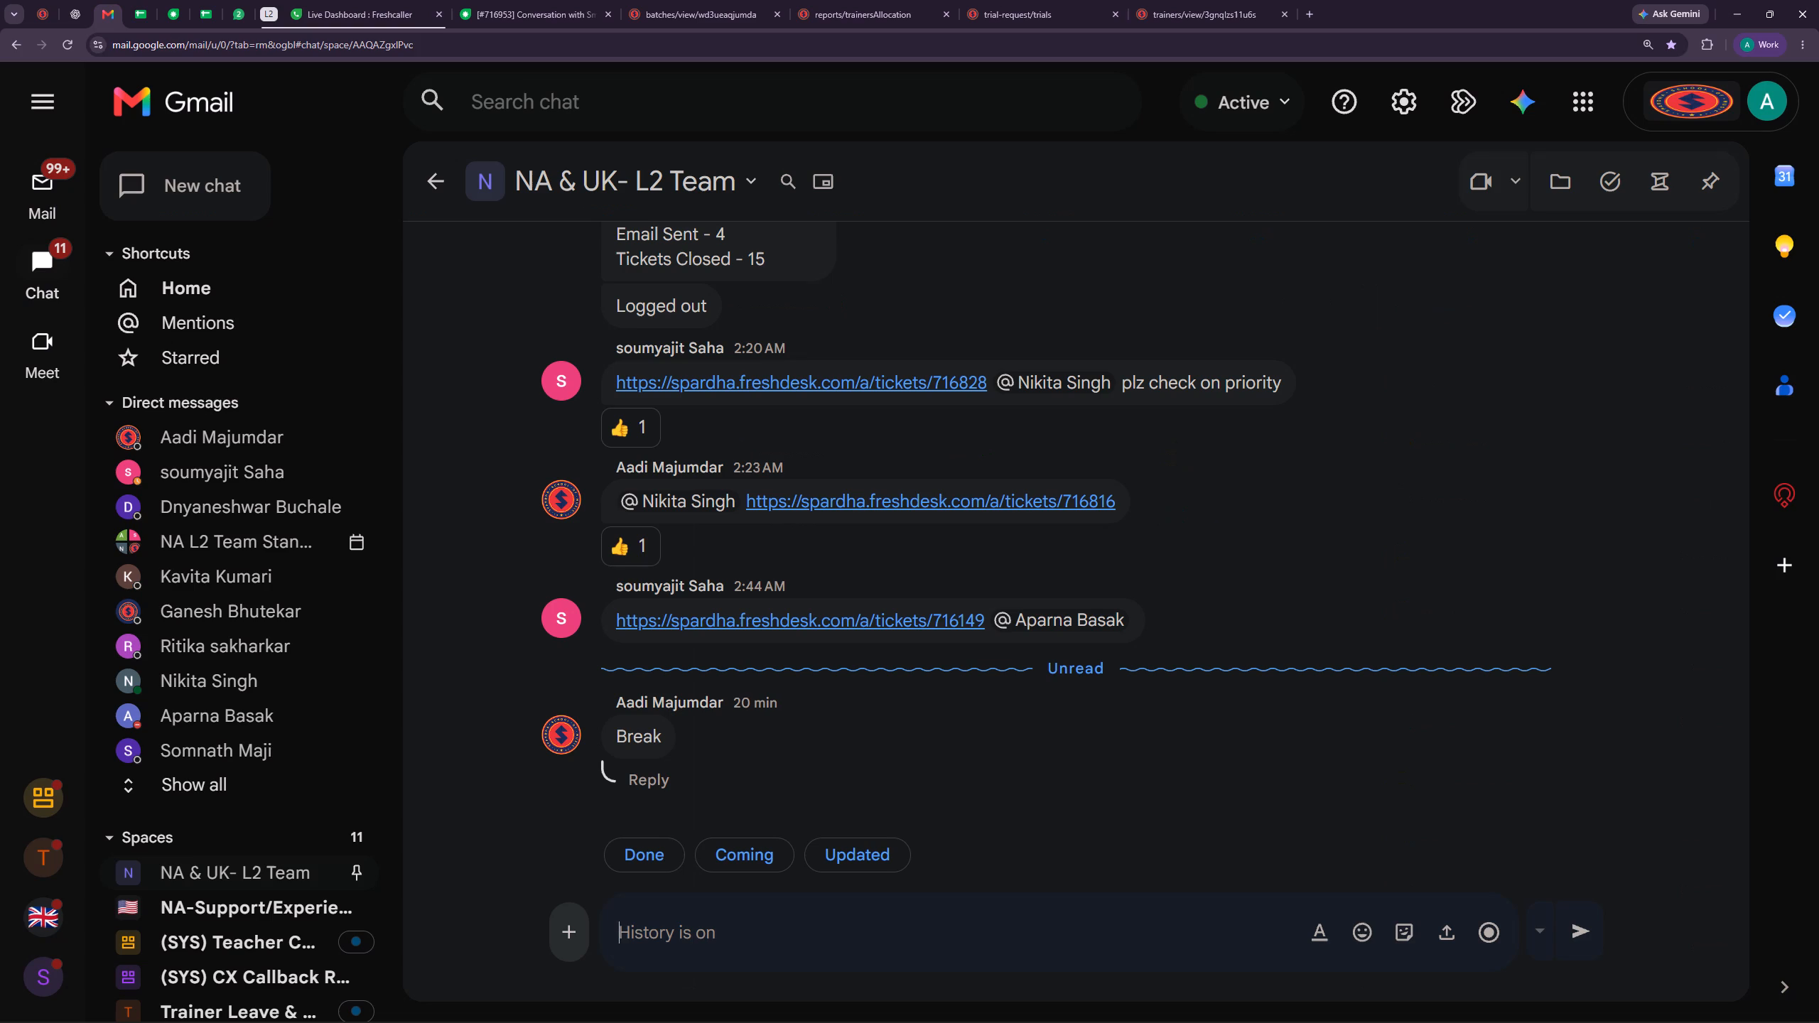
click(367, 0)
Leave ticket #716953 and open the Freshdesk list of own open tickets.
drag(495, 0, 510, 0)
click(42, 274)
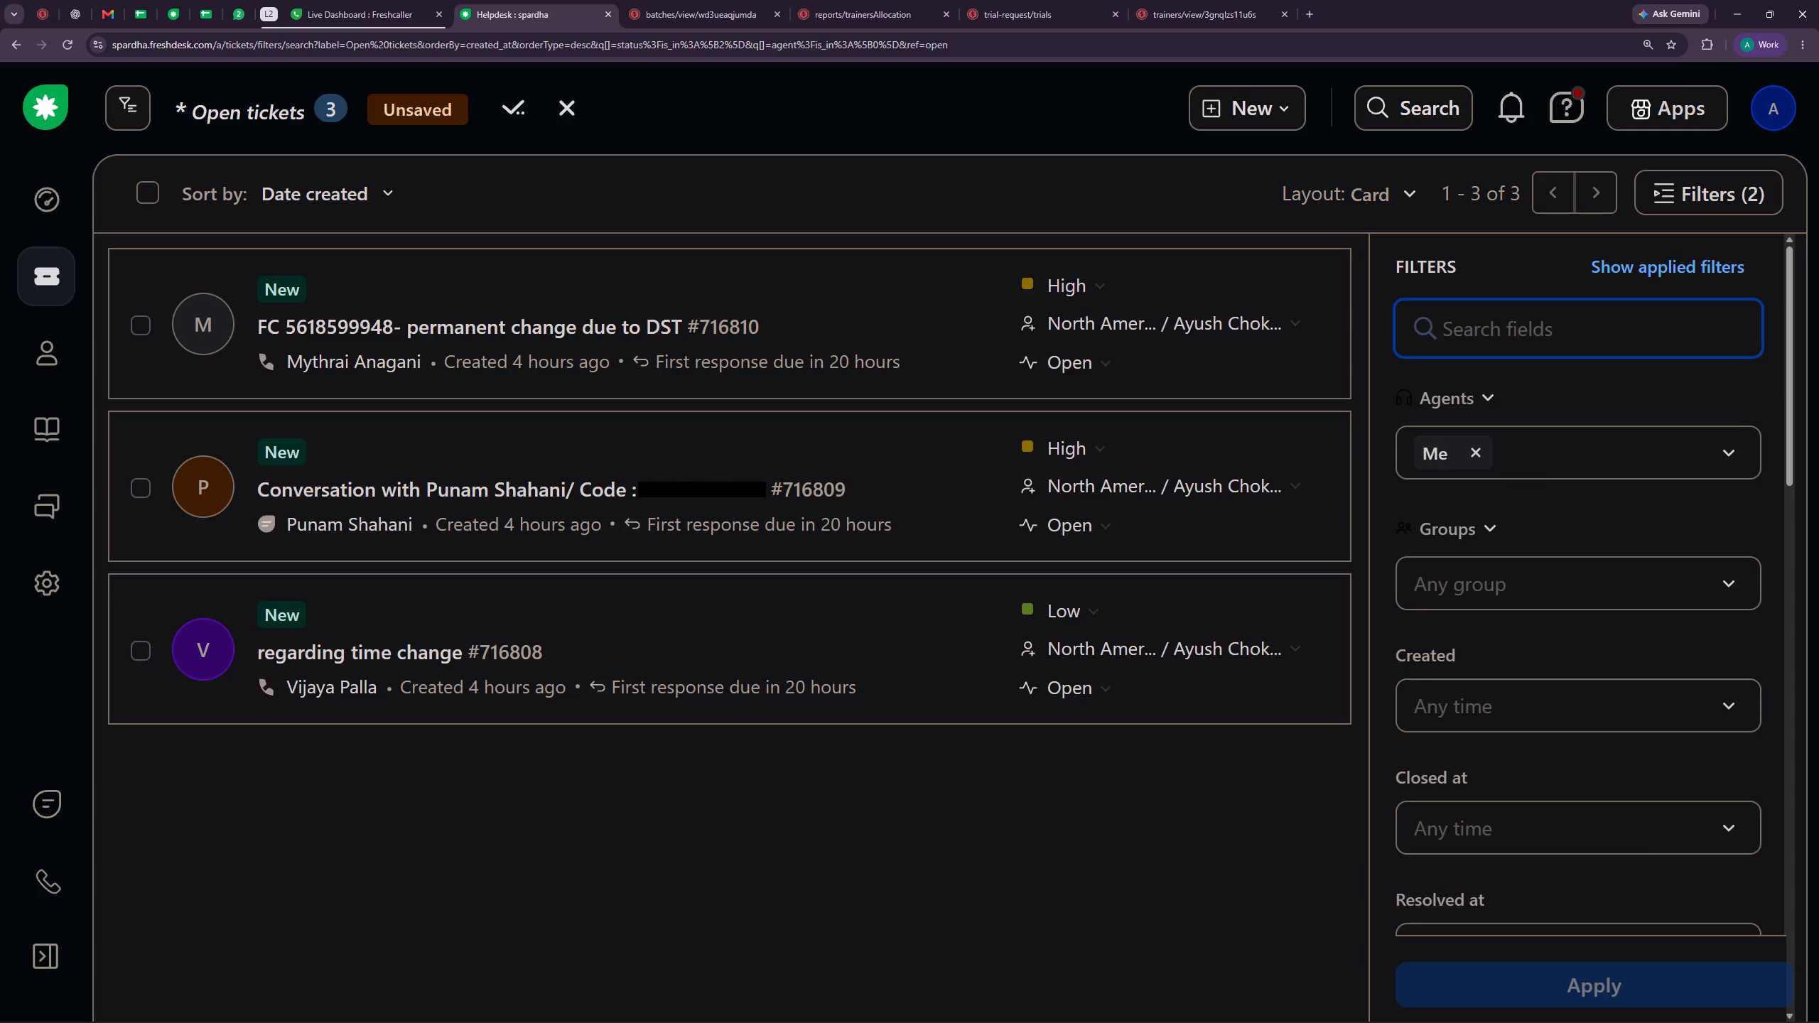
Minimize the browser window and refresh the Windows desktop.
click(1742, 0)
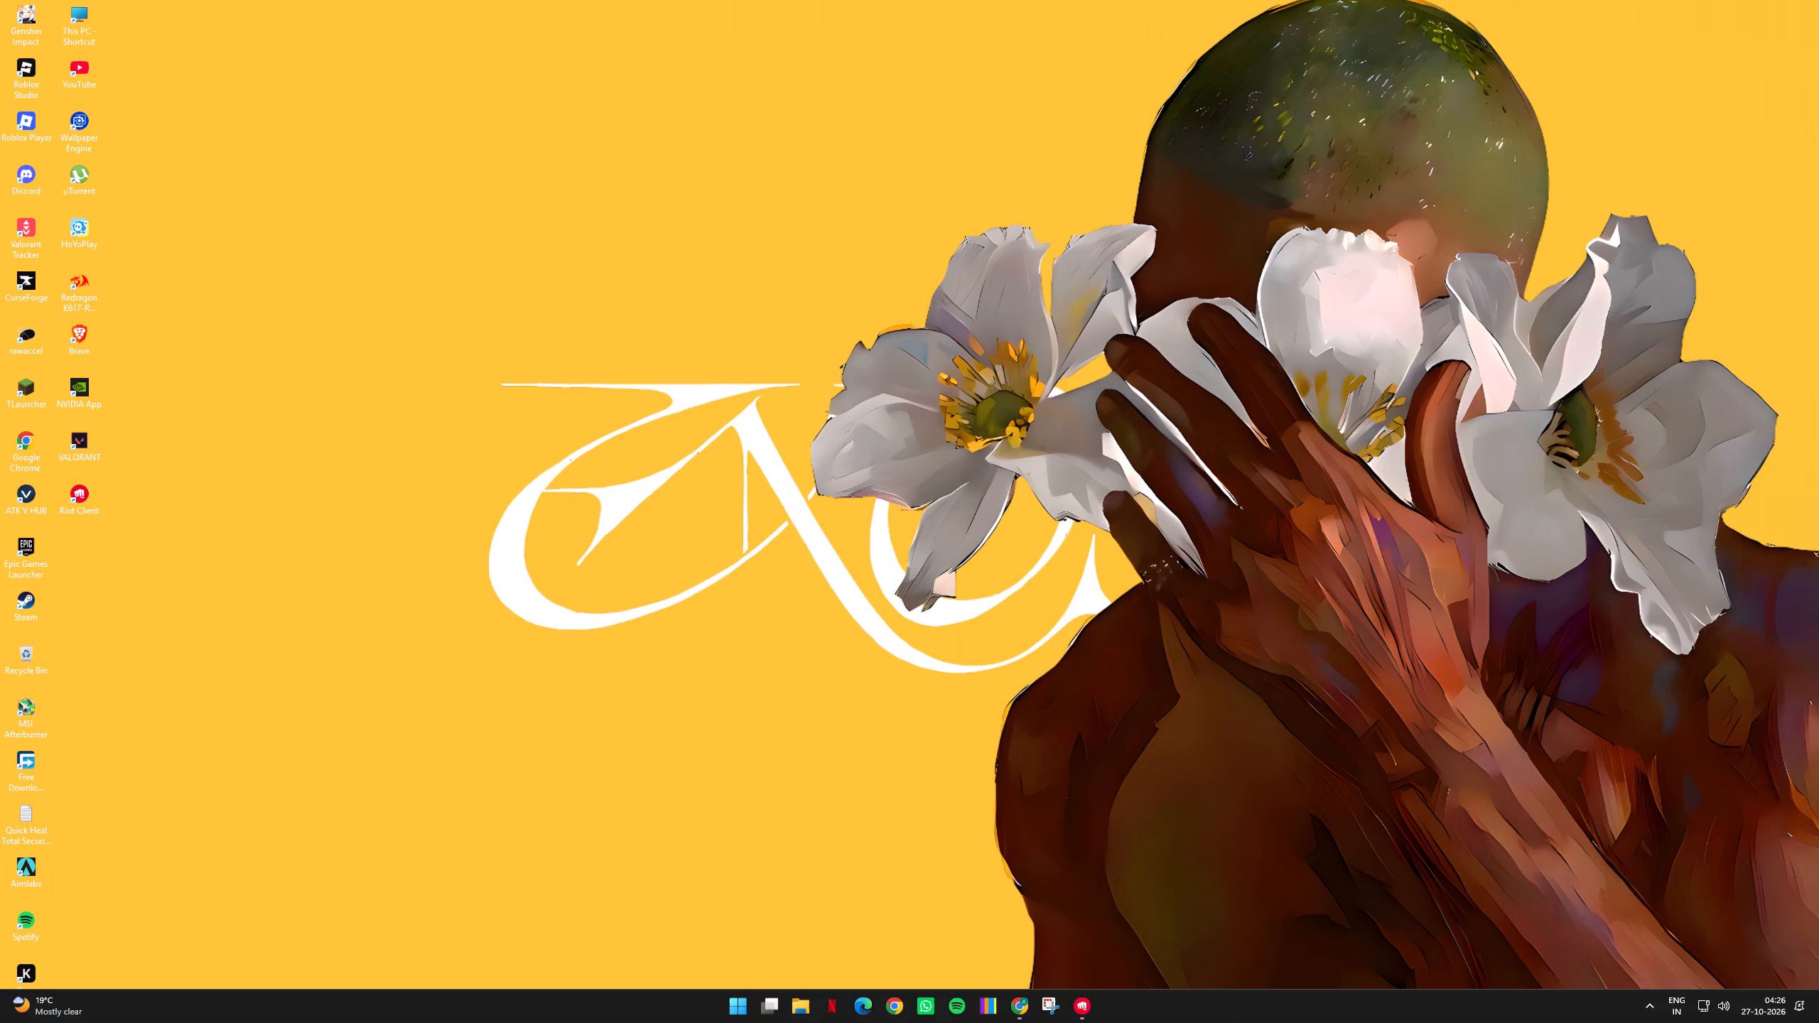
right_drag(684, 413, 672, 398)
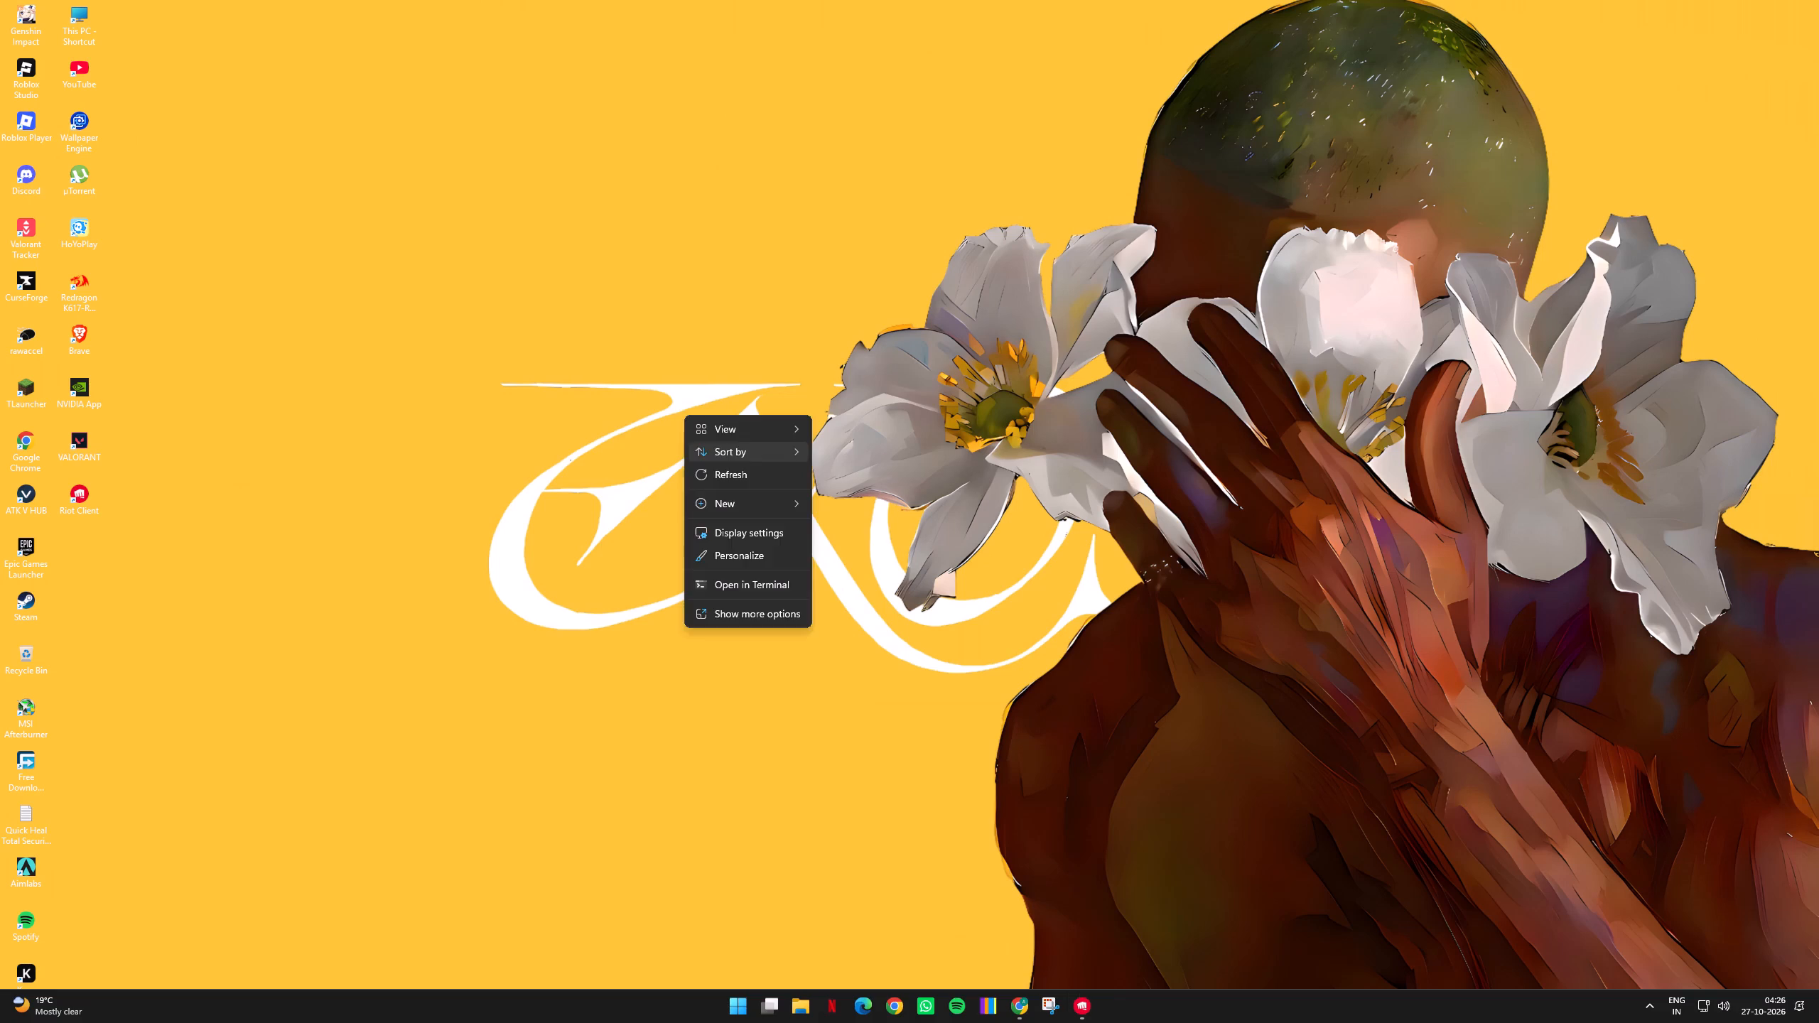
click(739, 475)
Switch to NVIDIA Control Panel from the desktop and select the custom 1280 × 882 resolution for the Acer display.
right_drag(706, 388, 699, 381)
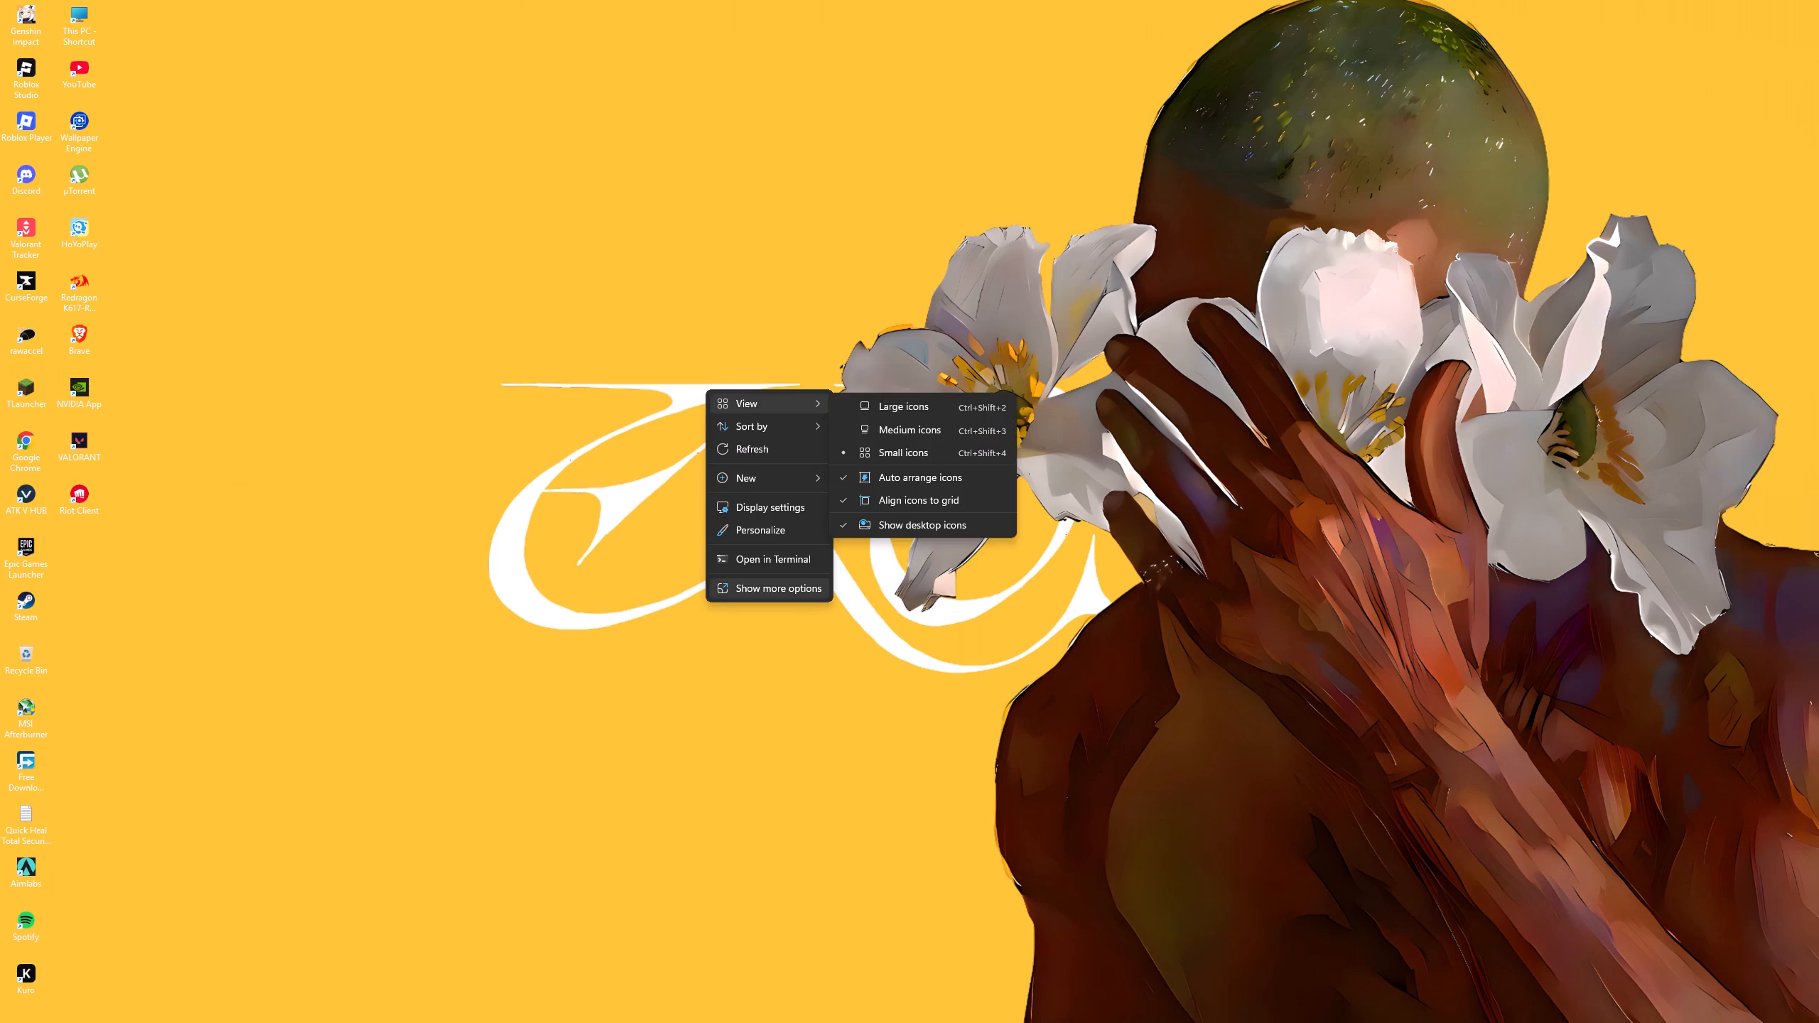
click(774, 596)
click(804, 522)
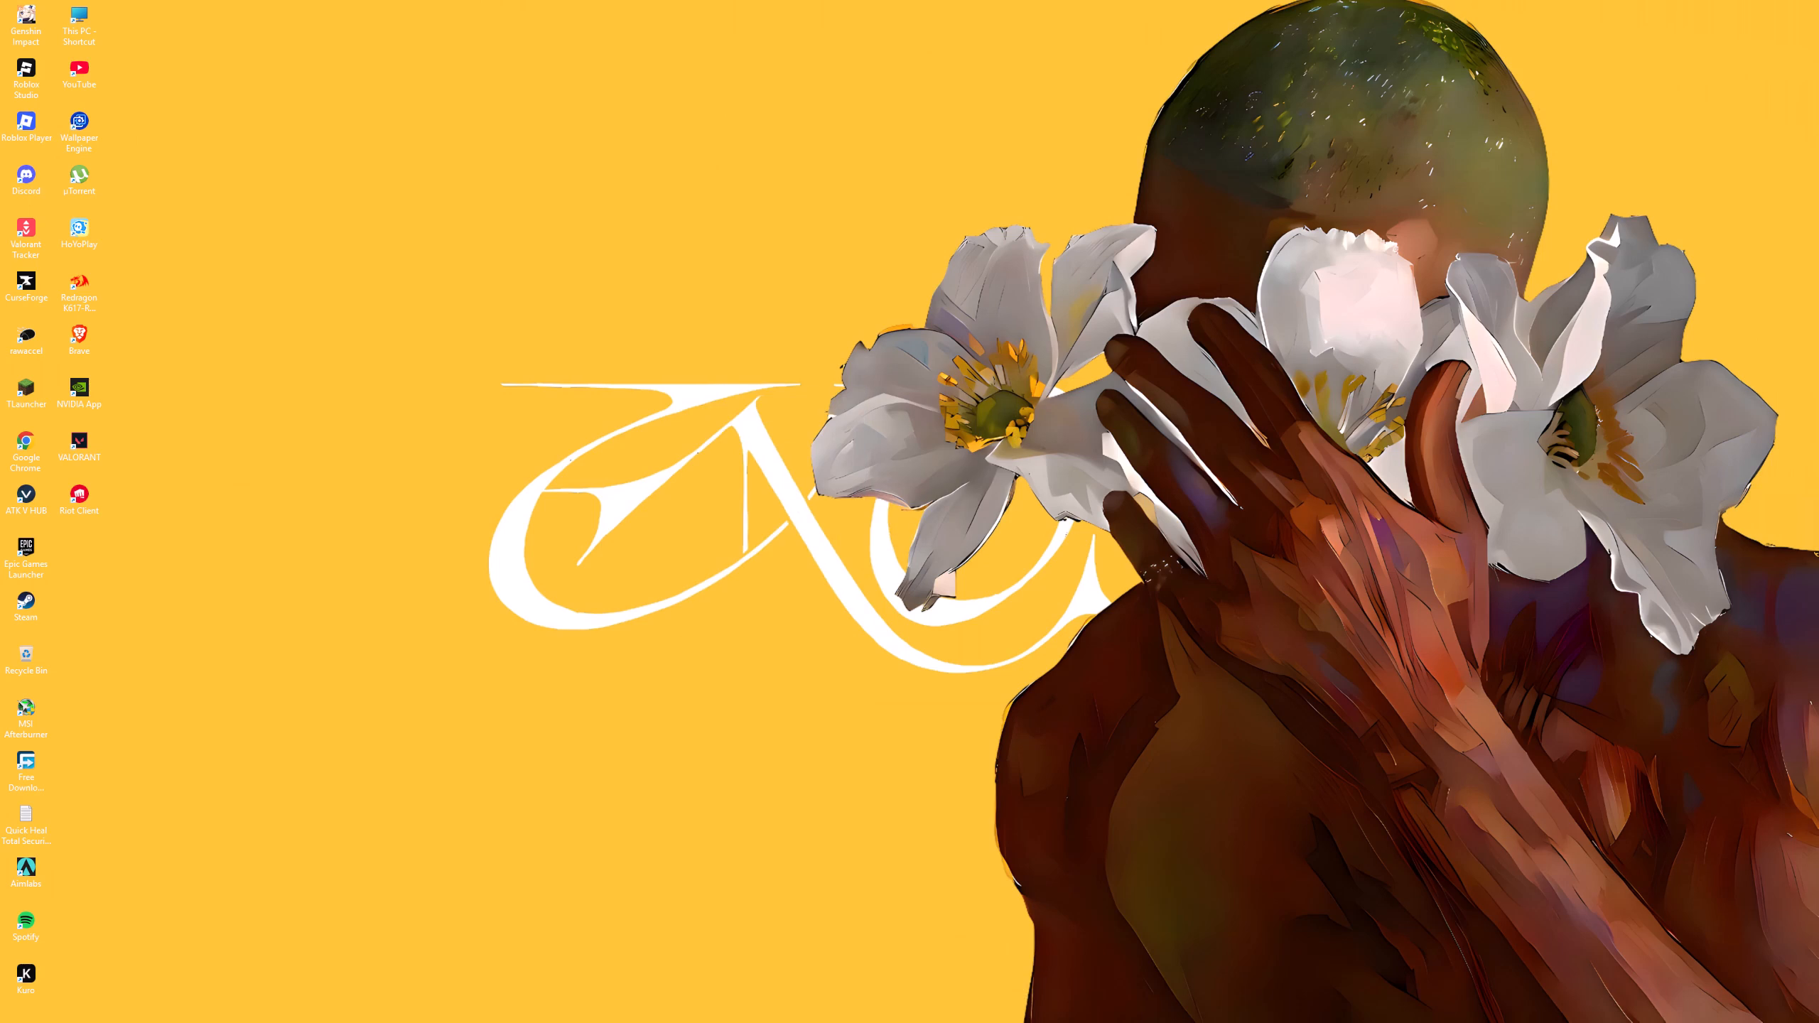
scroll(815, 499, up, 3)
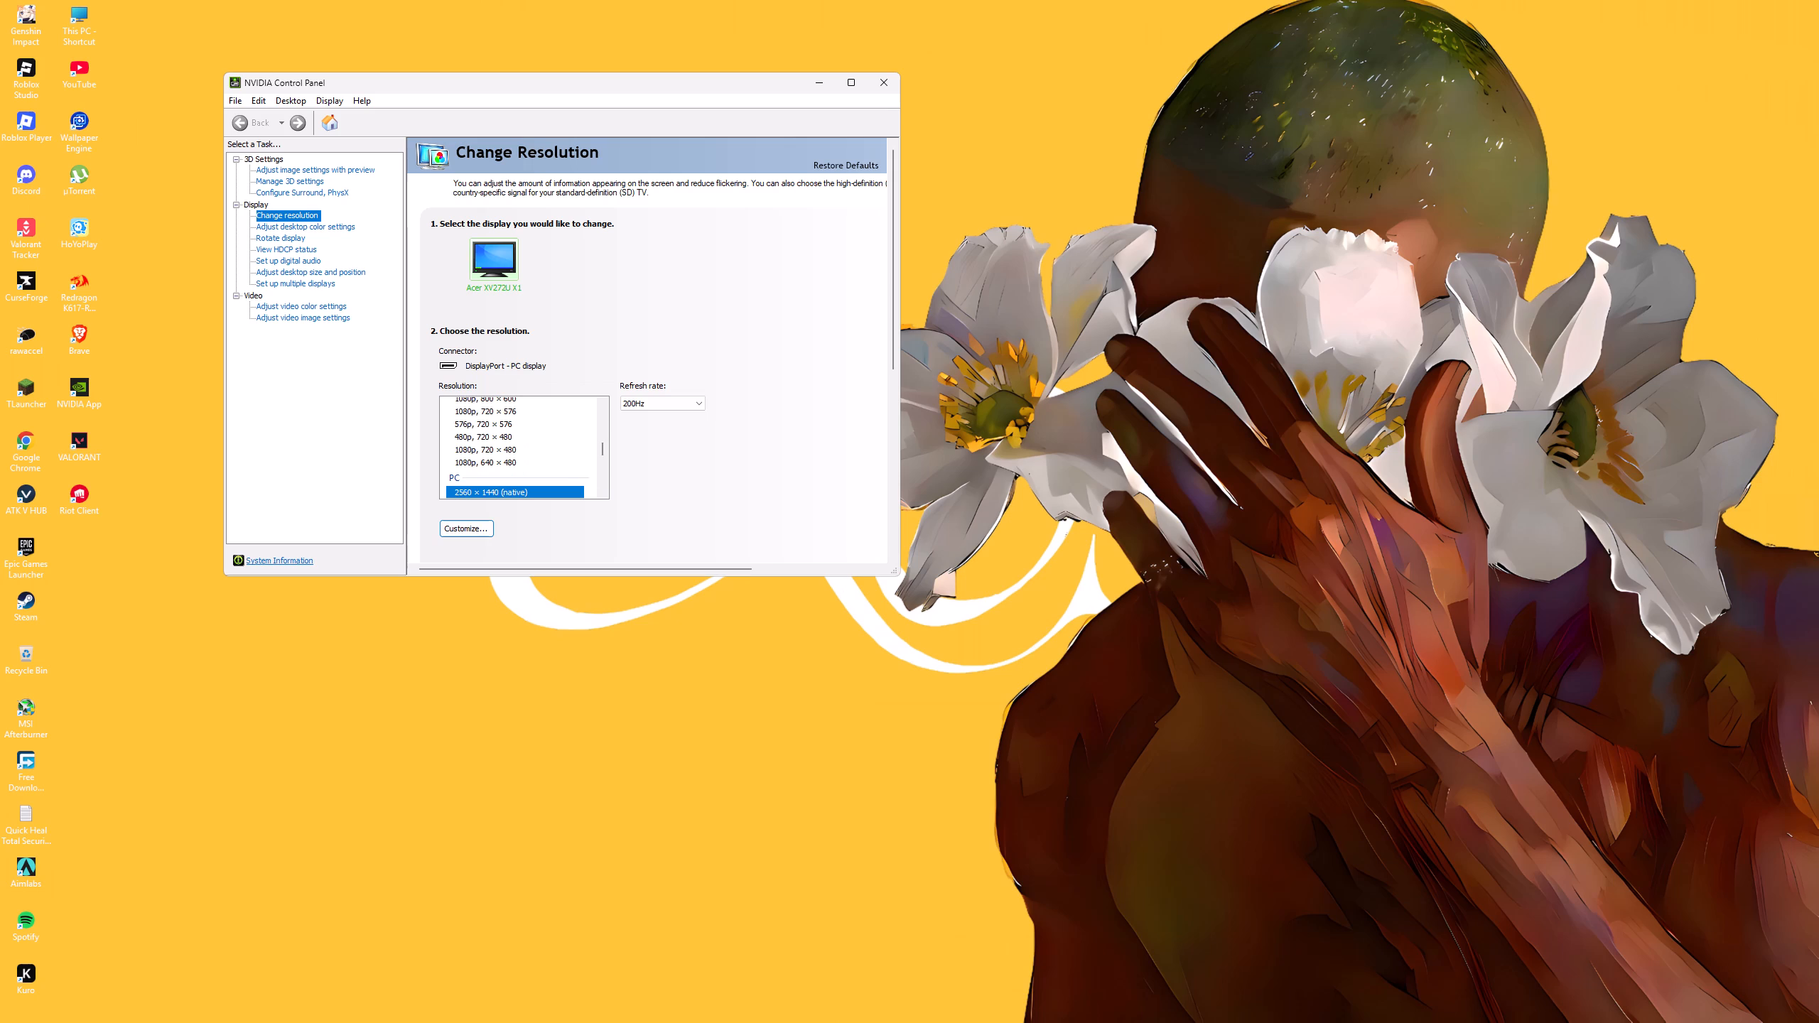
scroll(639, 470, up, 7)
click(497, 418)
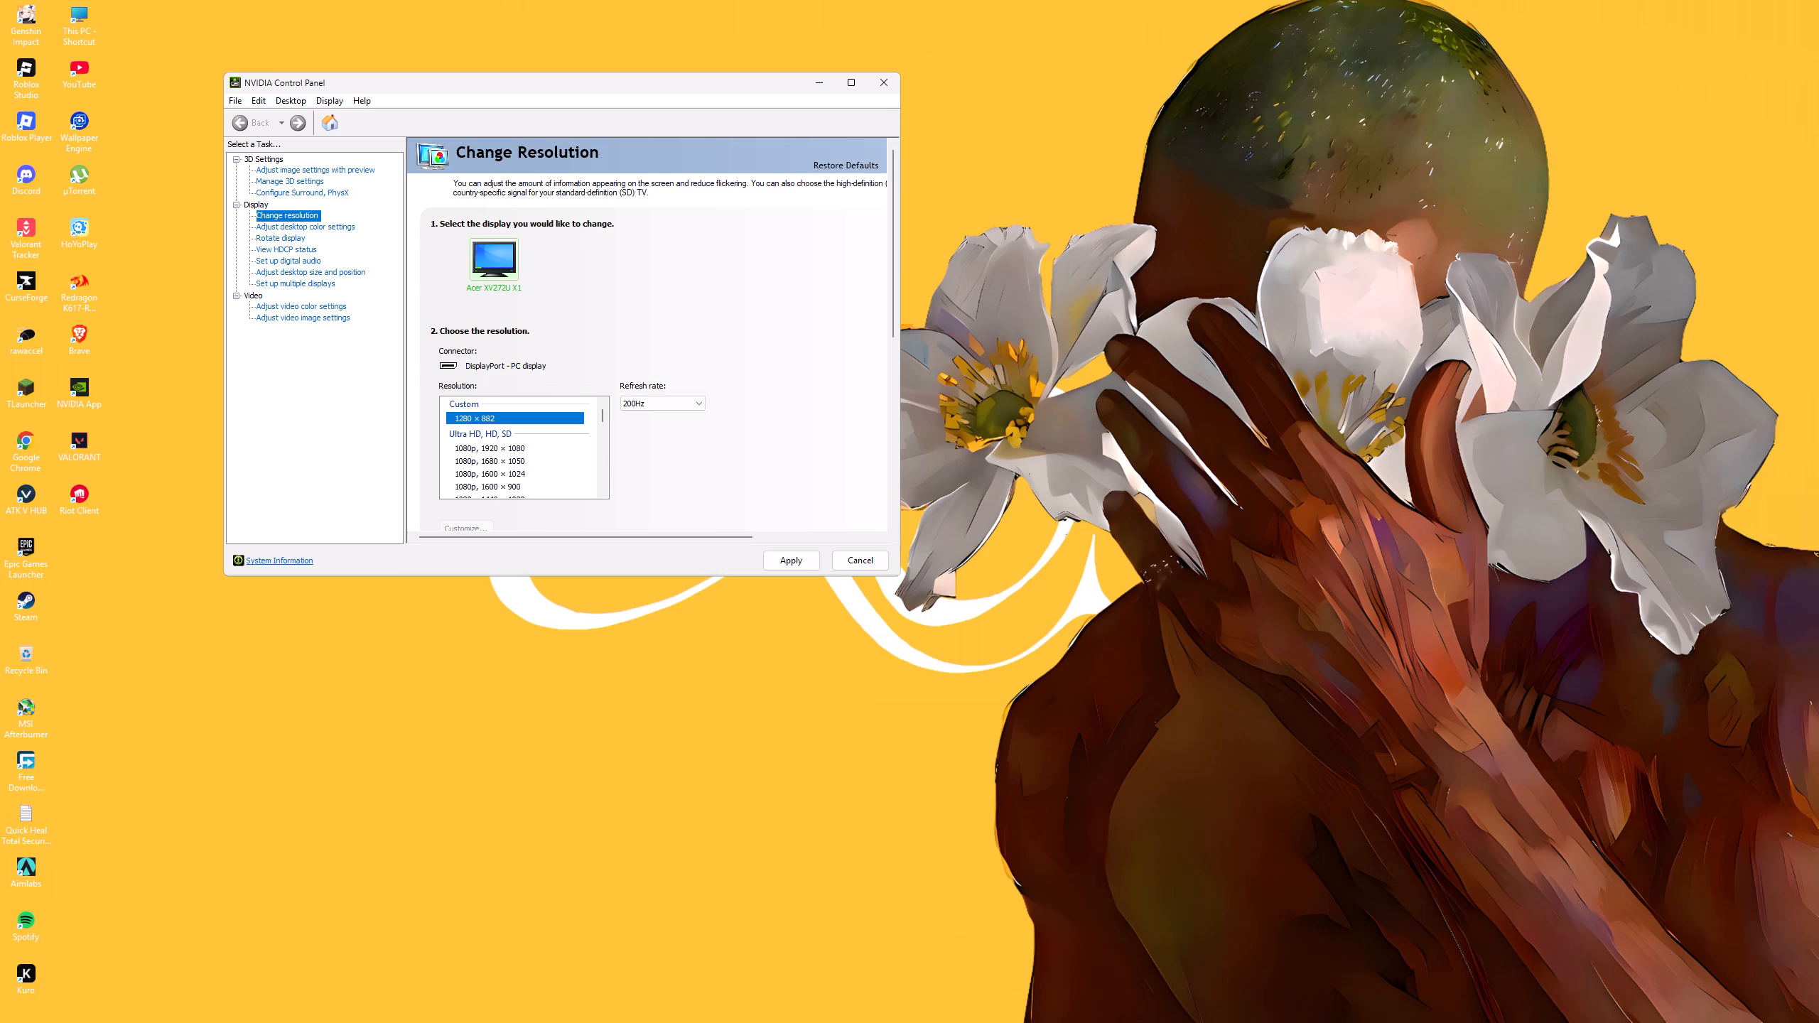